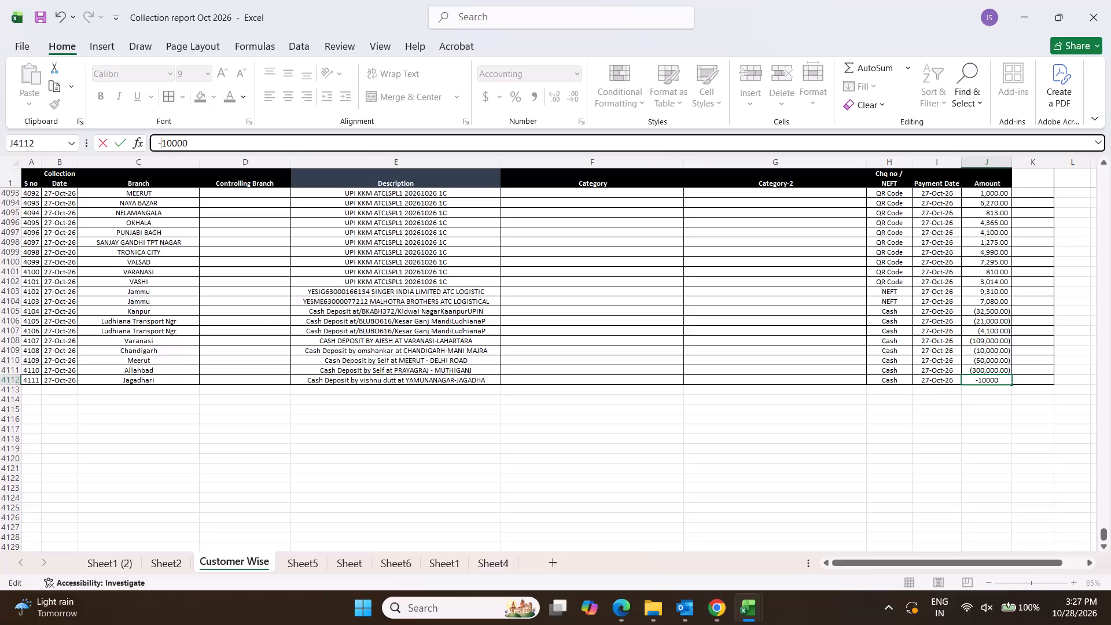
Confirm -10000 as the amount of the Jagadhari cash deposit in J4112.
{"action": "key", "text": "Return"}
Search for "wheel" through to the 27-Oct-26 Wheelseye Logistics entry and set its Branch to UP Border Booking.
{"action": "key", "text": "ctrl+f"}
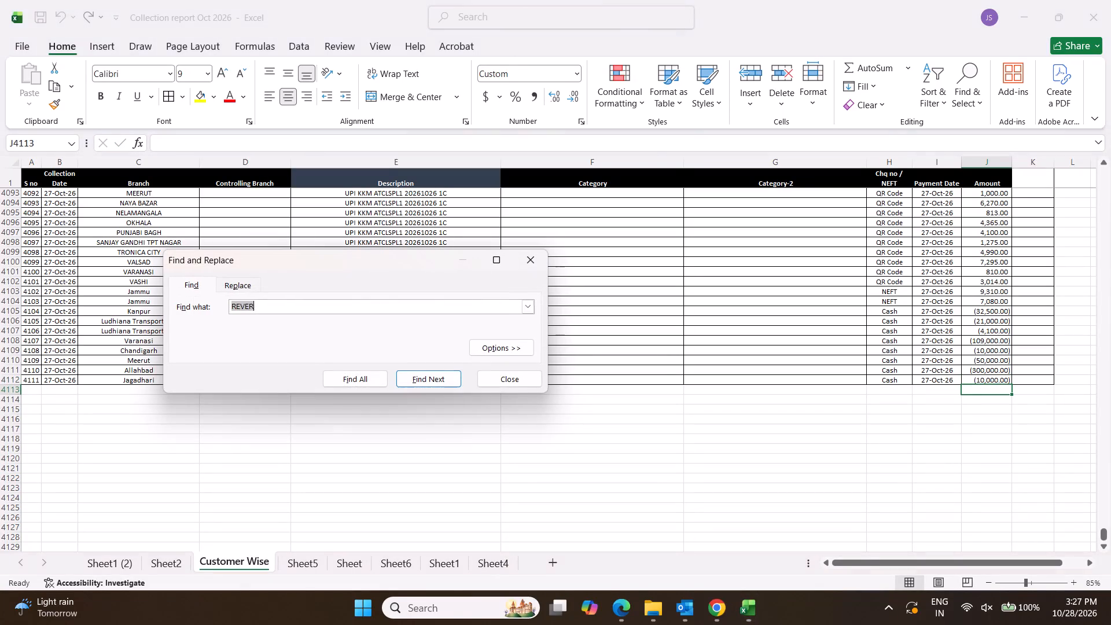
{"action": "type", "text": "wheel"}
{"action": "key", "text": "Return"}
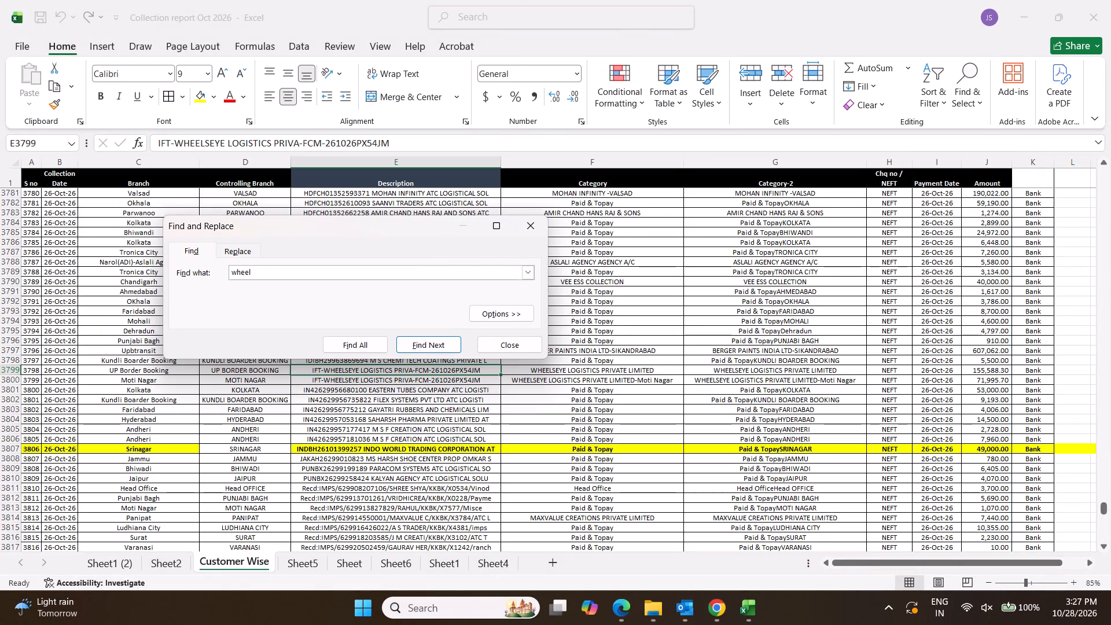
{"action": "key", "text": "Return"}
{"action": "key", "text": "Return"}
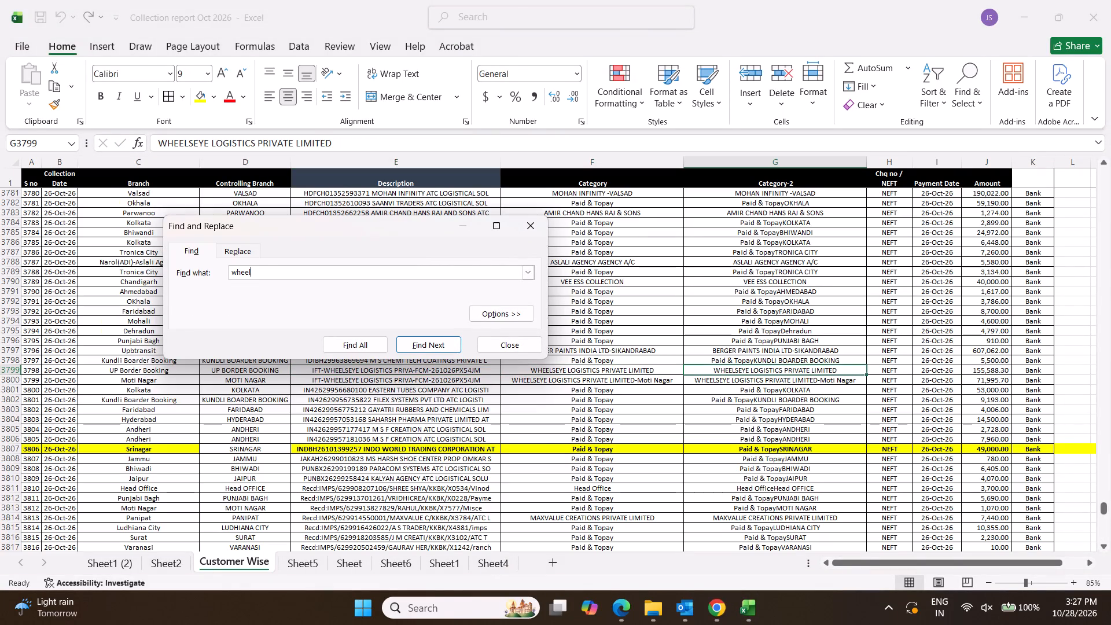
{"action": "key", "text": "Return"}
{"action": "key", "text": "Return"}
{"action": "key", "text": "Return"}
{"action": "key", "text": "Return"}
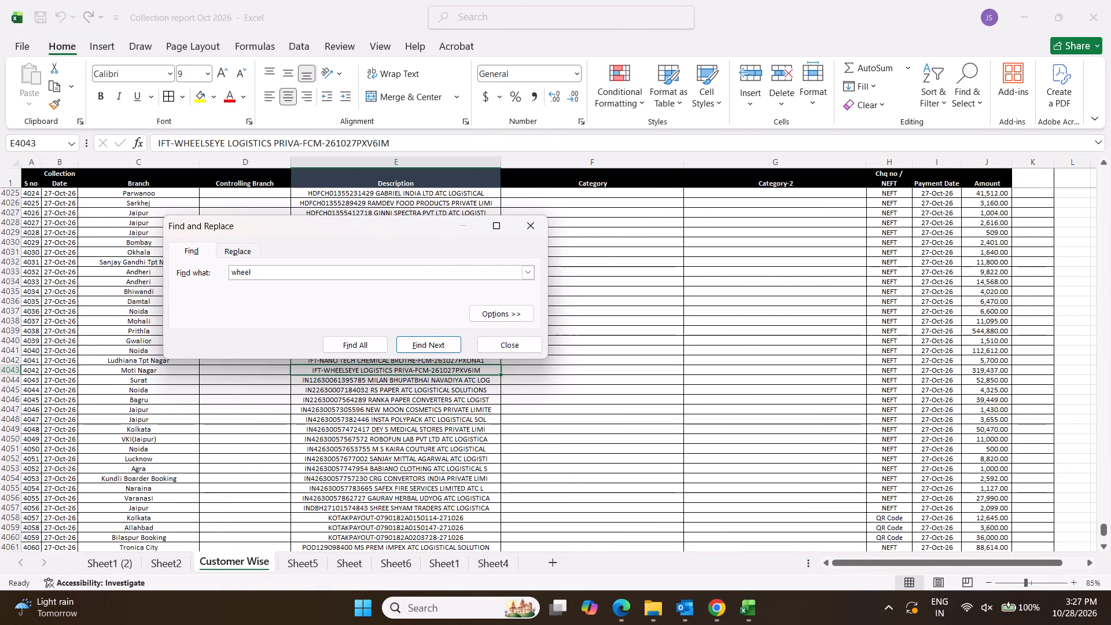
{"action": "key", "text": "Escape"}
{"action": "key", "text": "Left"}
{"action": "key", "text": "Left"}
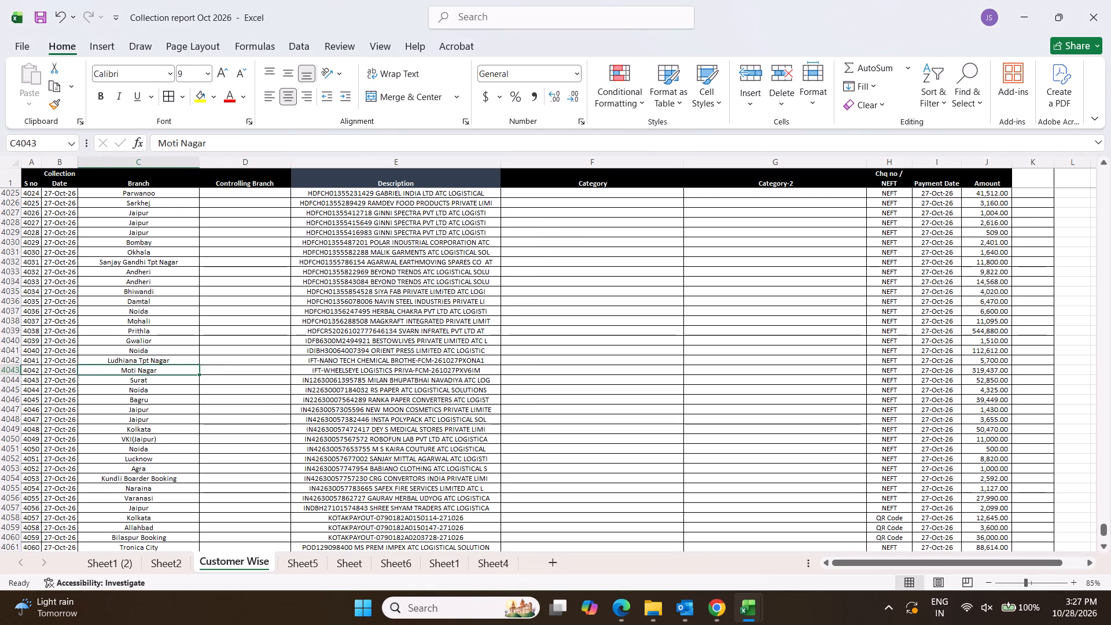
{"action": "key", "text": "BackSpace"}
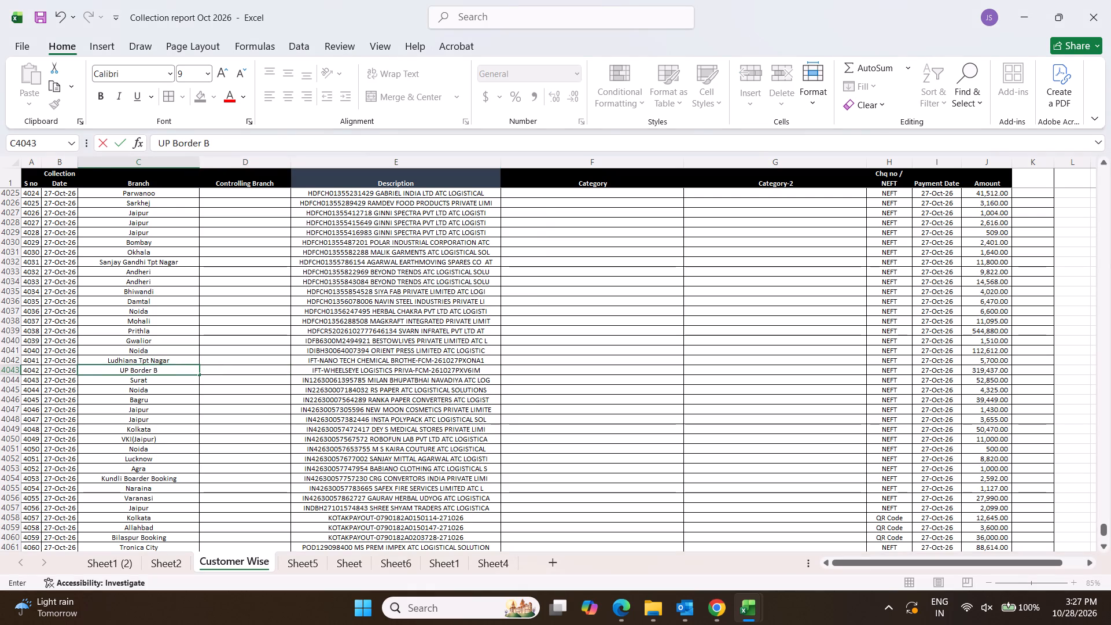
{"action": "key", "text": "Return"}
Make the 27-Oct-26 Wheelseye Logistics row bold and fill it yellow.
{"action": "key", "text": "Up"}
{"action": "key", "text": "shift+space"}
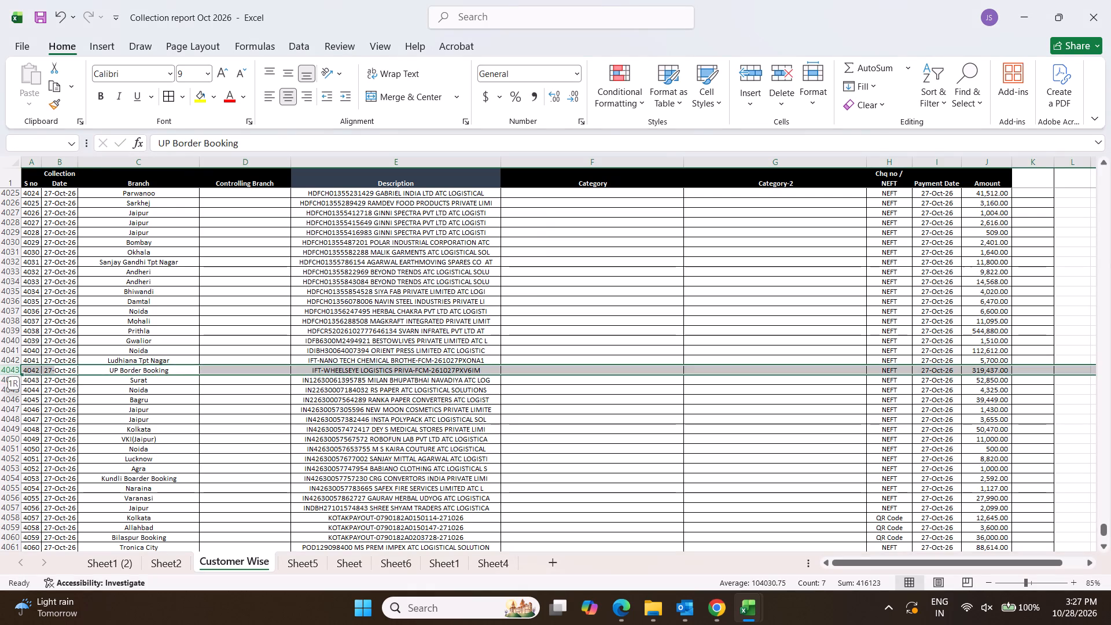
{"action": "key", "text": "ctrl+b"}
{"action": "left_click", "coordinate": [201, 94]}
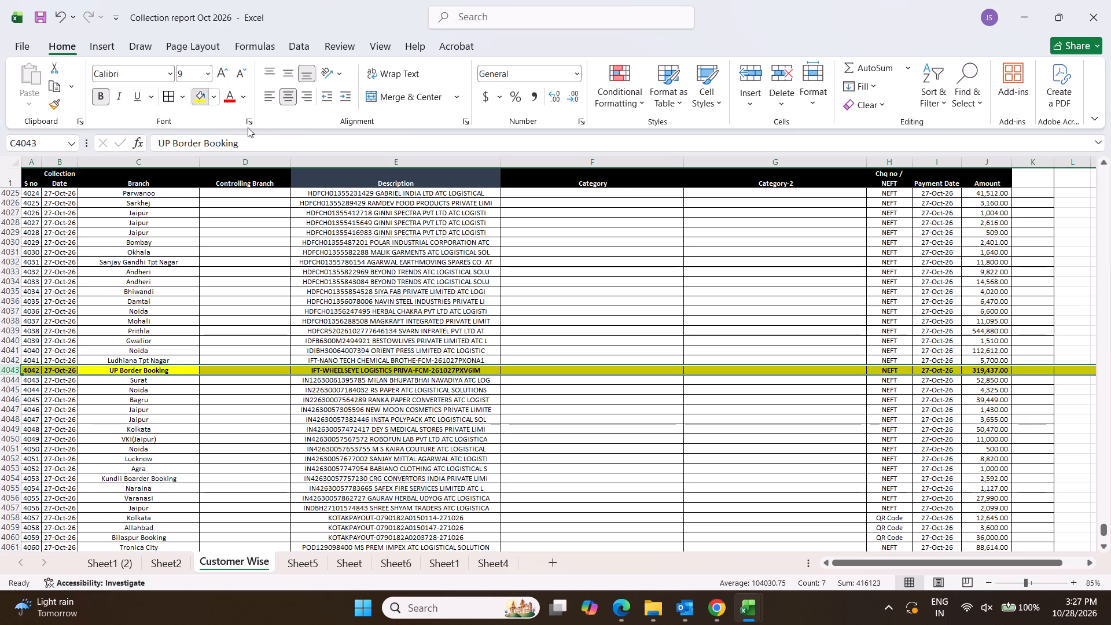
Copy NEFT and payment date 27-Oct-26 from row 4016 into the same two columns for rows 3885 to 3903.
{"action": "left_click_drag", "start_coordinate": [359, 314], "coordinate": [368, 315]}
{"action": "scroll", "coordinate": [877, 352], "scroll_direction": "up", "scroll_amount": 14}
{"action": "scroll", "coordinate": [800, 389], "scroll_direction": "up", "scroll_amount": 14}
{"action": "scroll", "coordinate": [809, 390], "scroll_direction": "up", "scroll_amount": 13}
{"action": "scroll", "coordinate": [809, 389], "scroll_direction": "down", "scroll_amount": 13}
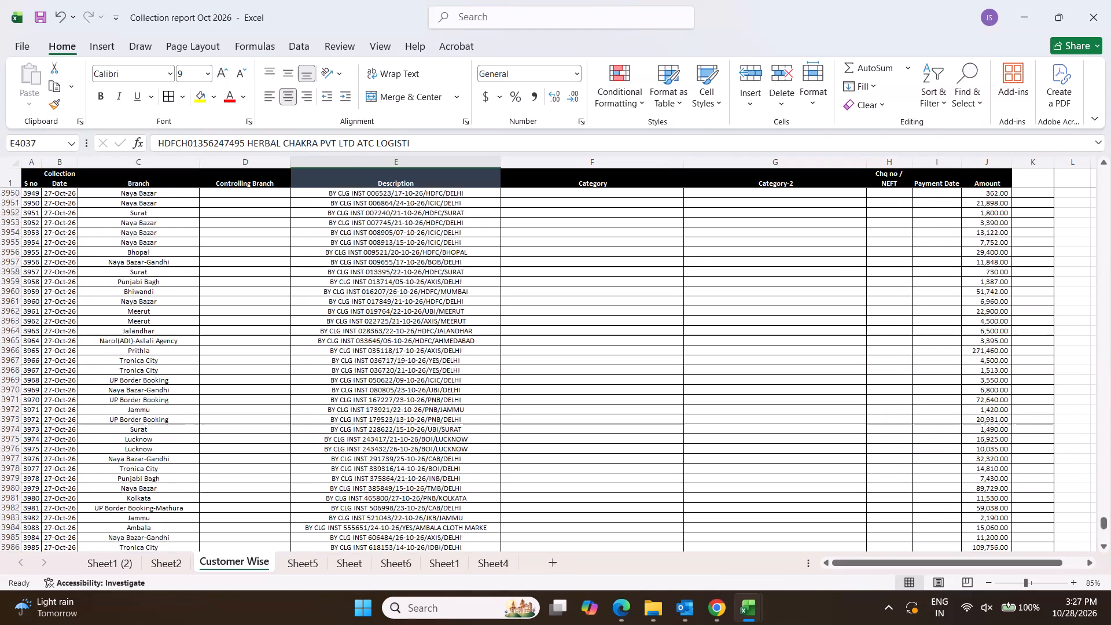
{"action": "scroll", "coordinate": [851, 393], "scroll_direction": "down", "scroll_amount": 20}
{"action": "scroll", "coordinate": [851, 393], "scroll_direction": "down", "scroll_amount": 1}
{"action": "left_click_drag", "start_coordinate": [896, 307], "coordinate": [924, 309]}
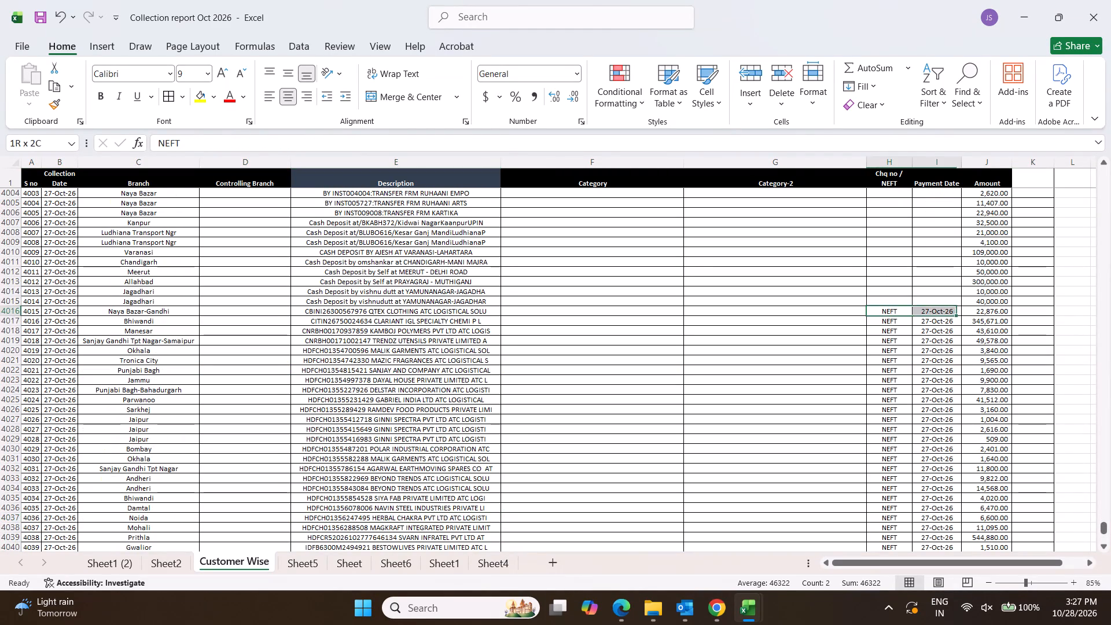
{"action": "left_click_drag", "start_coordinate": [924, 309], "coordinate": [941, 310]}
{"action": "key", "text": "ctrl+c"}
{"action": "scroll", "coordinate": [870, 349], "scroll_direction": "up", "scroll_amount": 20}
{"action": "scroll", "coordinate": [870, 349], "scroll_direction": "up", "scroll_amount": 14}
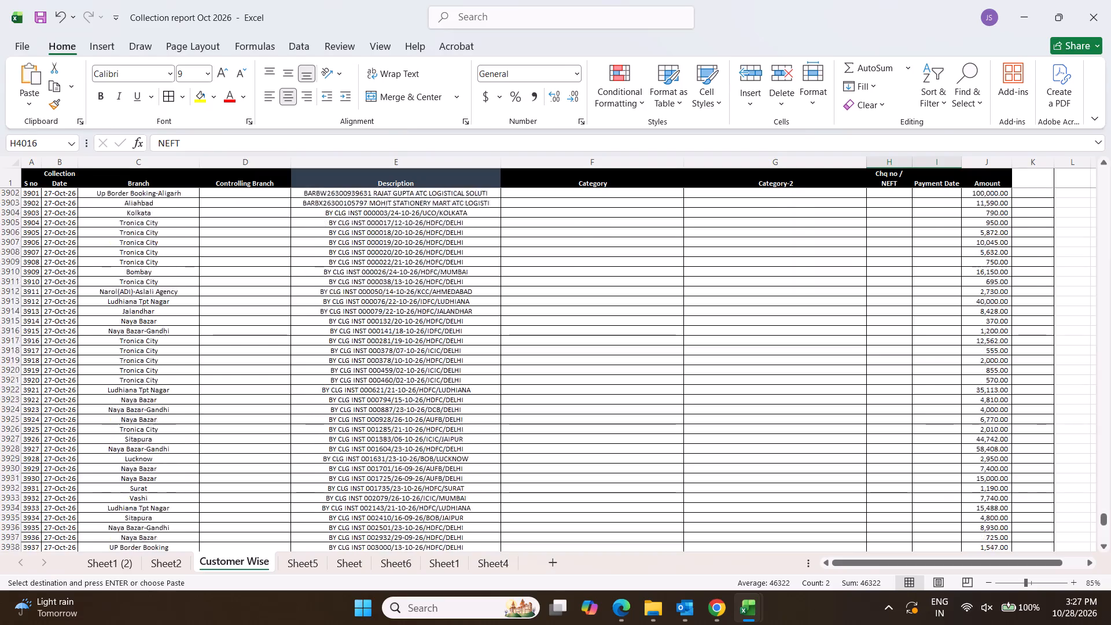
{"action": "scroll", "coordinate": [877, 352], "scroll_direction": "up", "scroll_amount": 10}
{"action": "left_click_drag", "start_coordinate": [903, 321], "coordinate": [900, 433]}
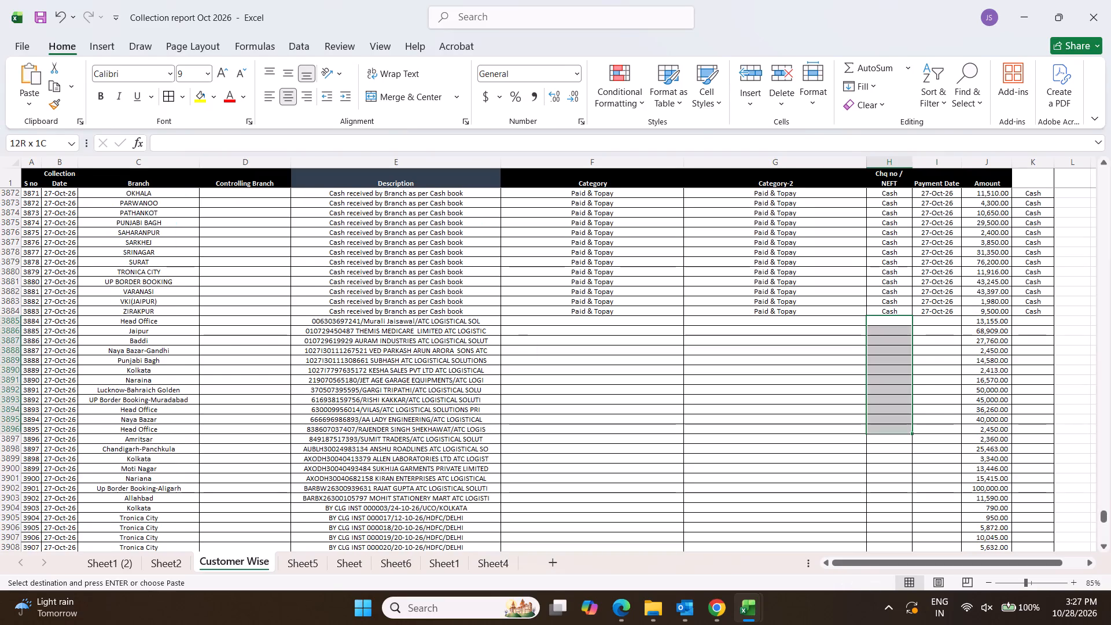
{"action": "left_click_drag", "start_coordinate": [900, 433], "coordinate": [895, 495]}
{"action": "key", "text": "ctrl+v"}
{"action": "left_click", "coordinate": [744, 448]}
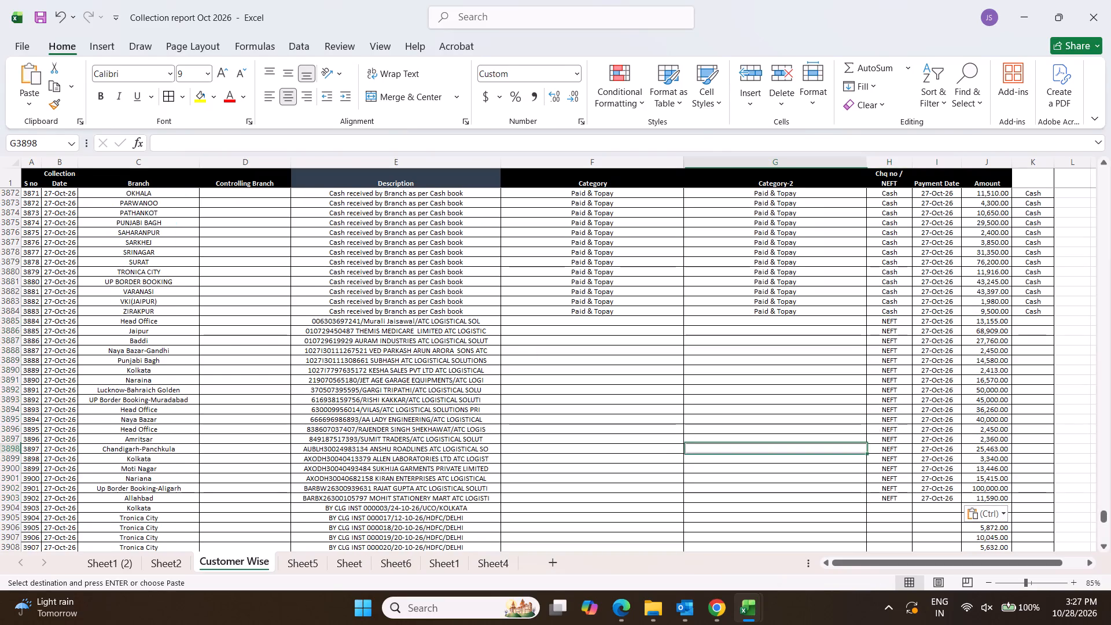
Copy J21:J123 from Sheet1 of Book1 into the Category column of the collection report from F3904, and centre the pasted cells.
{"action": "scroll", "coordinate": [776, 402], "scroll_direction": "down", "scroll_amount": 6}
{"action": "left_click", "coordinate": [776, 402]}
{"action": "key", "text": "alt+Tab"}
{"action": "left_click", "coordinate": [627, 334]}
{"action": "key", "text": "Escape"}
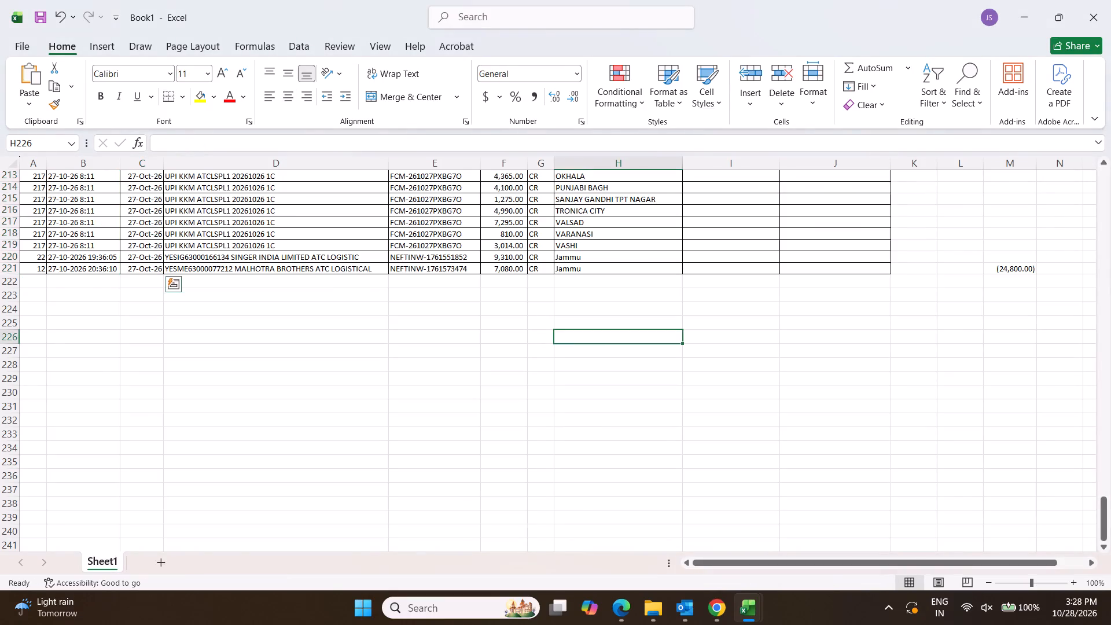
{"action": "scroll", "coordinate": [709, 347], "scroll_direction": "up", "scroll_amount": 20}
{"action": "scroll", "coordinate": [709, 347], "scroll_direction": "up", "scroll_amount": 20}
{"action": "scroll", "coordinate": [709, 347], "scroll_direction": "up", "scroll_amount": 20}
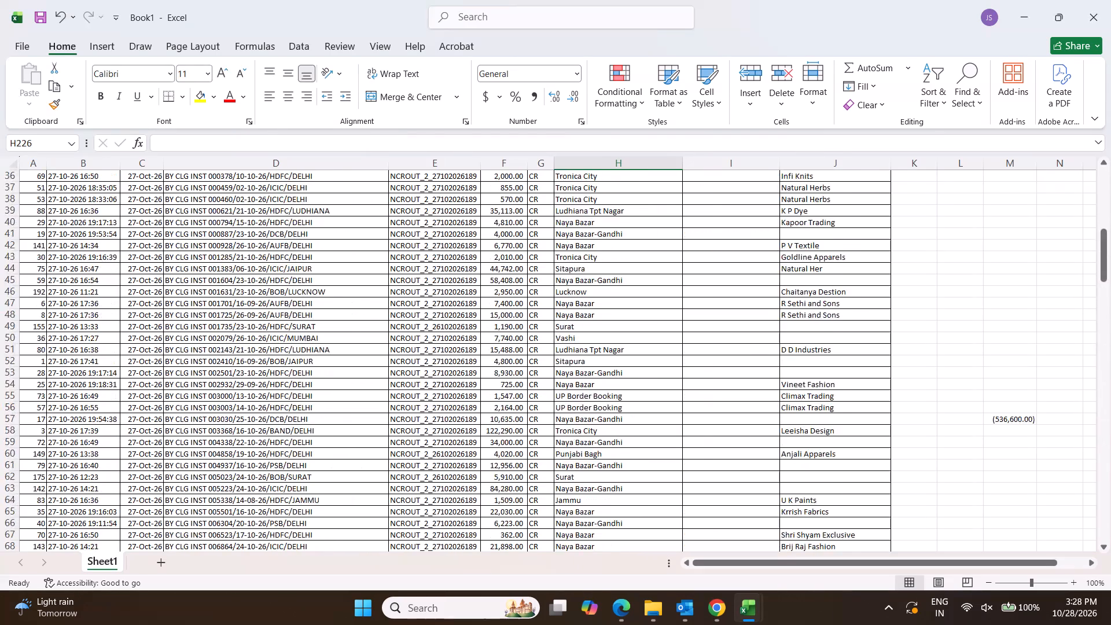
{"action": "scroll", "coordinate": [778, 363], "scroll_direction": "up", "scroll_amount": 15}
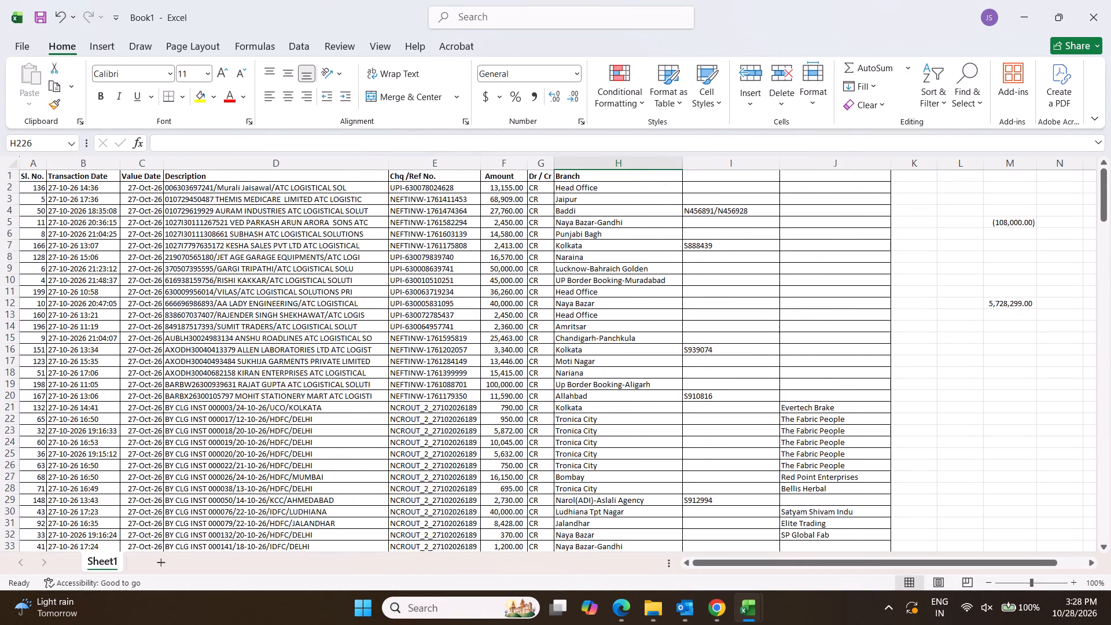
{"action": "left_click_drag", "start_coordinate": [800, 406], "coordinate": [811, 526]}
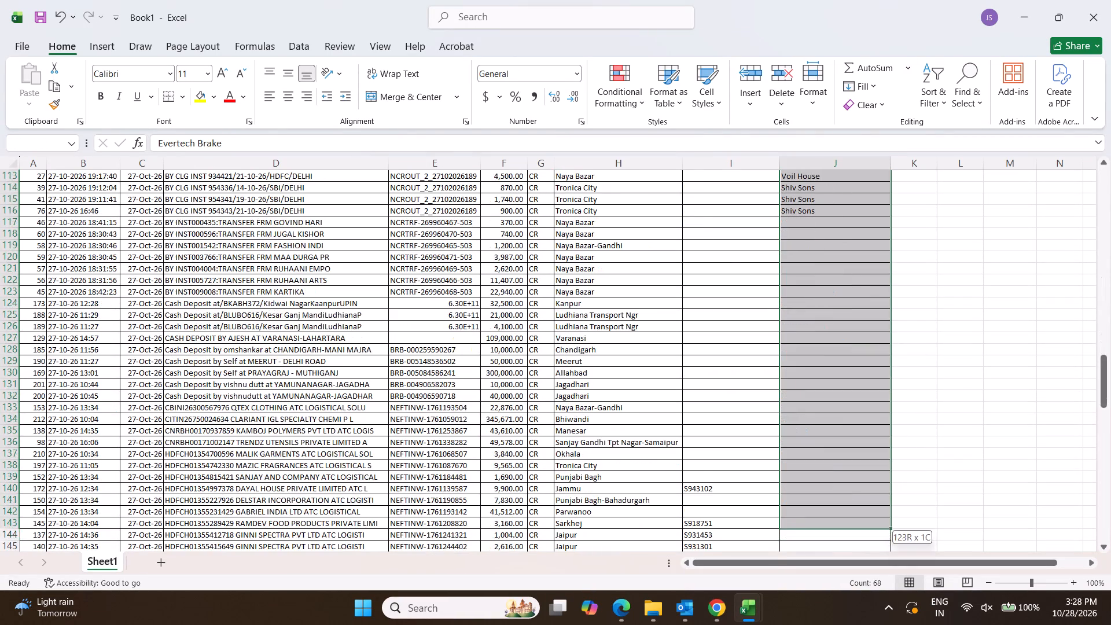
{"action": "left_click_drag", "start_coordinate": [811, 526], "coordinate": [814, 294]}
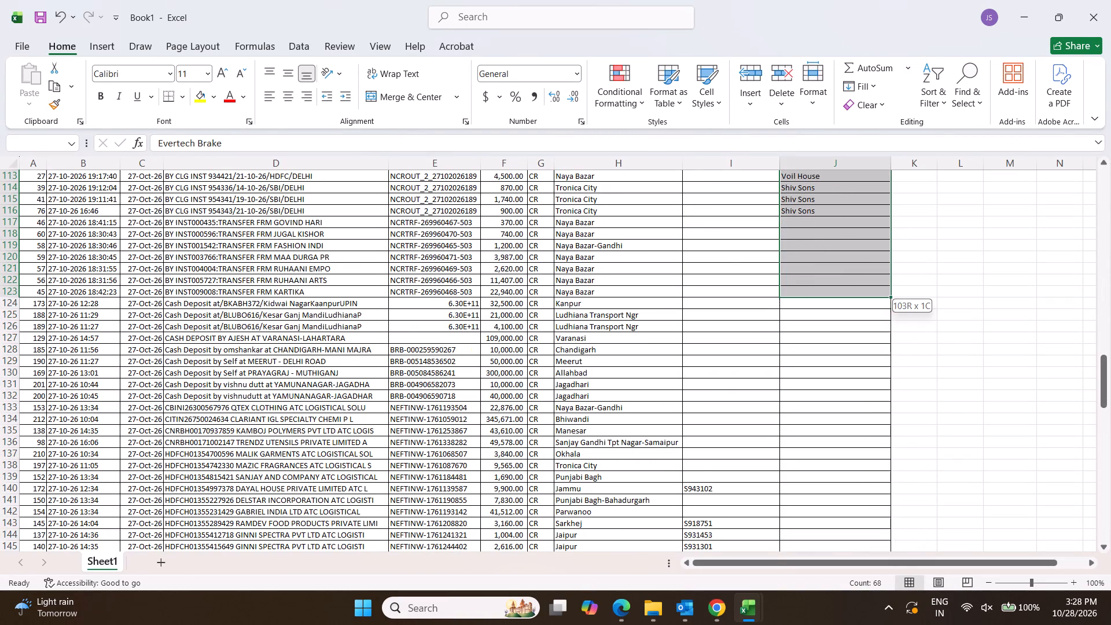
{"action": "left_click_drag", "start_coordinate": [814, 294], "coordinate": [814, 291]}
{"action": "key", "text": "ctrl+c"}
{"action": "key", "text": "Tab"}
{"action": "key", "text": "alt+Tab"}
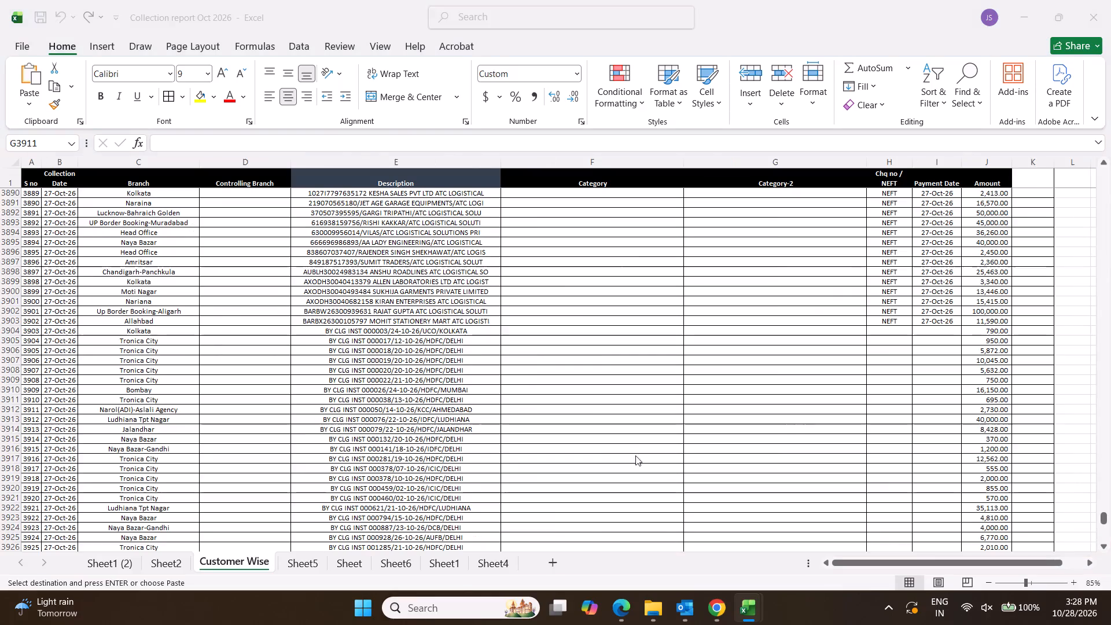
{"action": "left_click", "coordinate": [546, 330]}
{"action": "key", "text": "ctrl+v"}
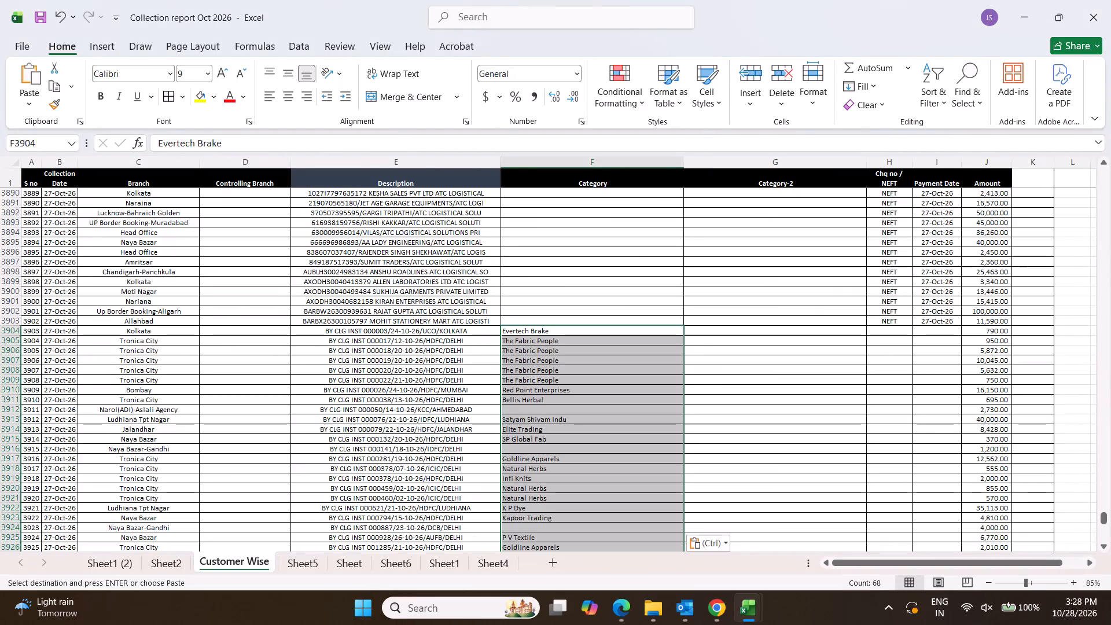
{"action": "left_click", "coordinate": [286, 91]}
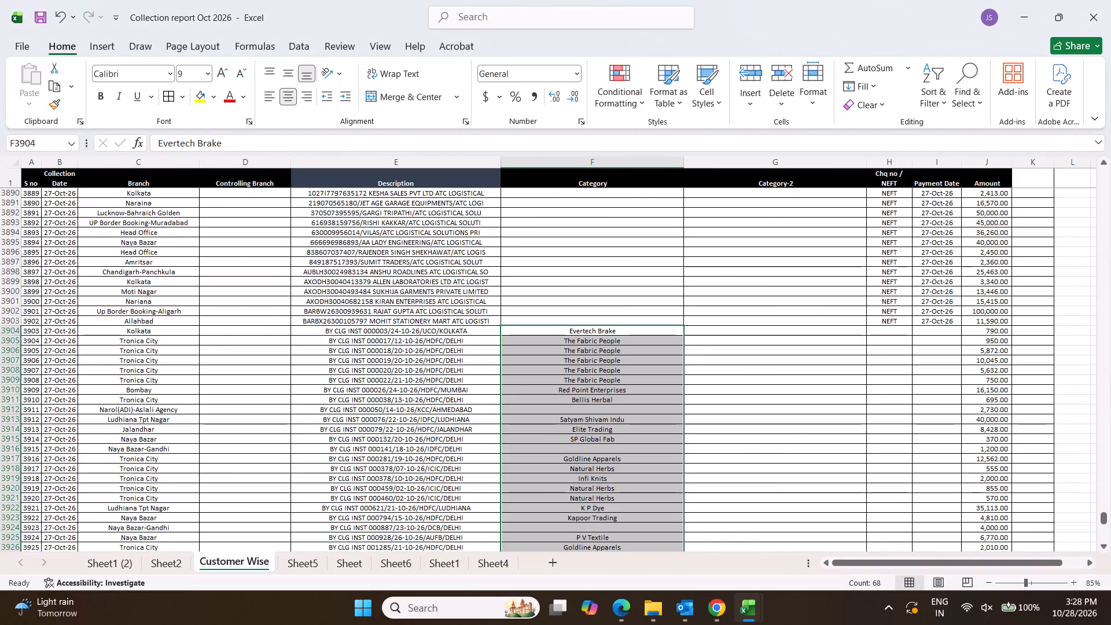
In Book1, copy the descriptions D21:D123 to a new sheet starting at B2 and fit column B's width to them.
{"action": "key", "text": "alt+Tab"}
{"action": "scroll", "coordinate": [336, 292], "scroll_direction": "up", "scroll_amount": 7}
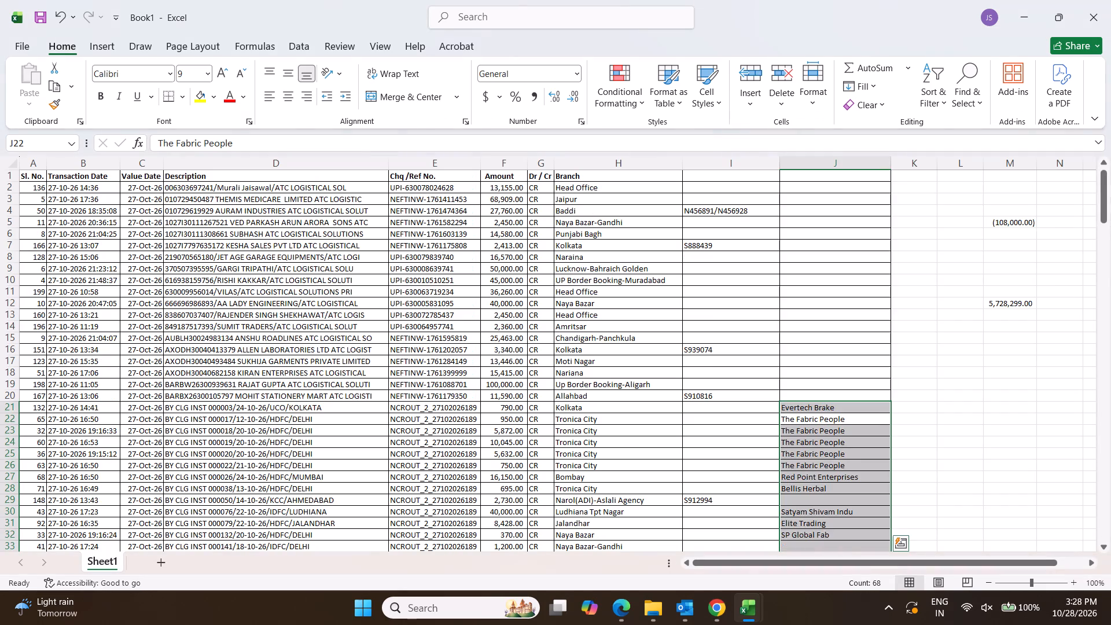
{"action": "scroll", "coordinate": [331, 387], "scroll_direction": "down", "scroll_amount": 4}
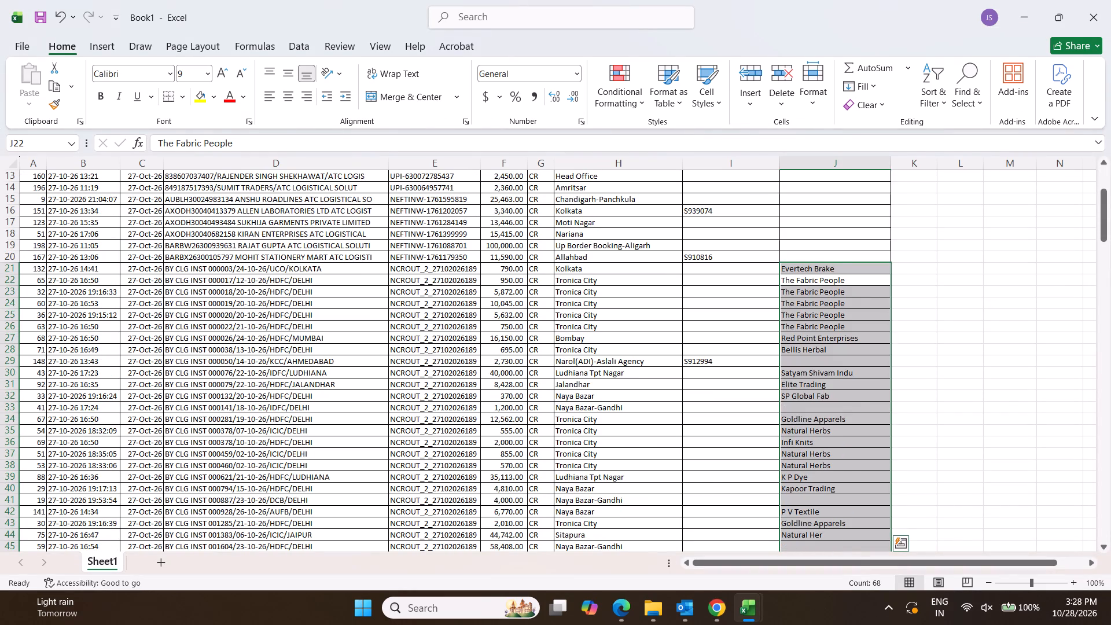
{"action": "left_click_drag", "start_coordinate": [270, 269], "coordinate": [263, 624]}
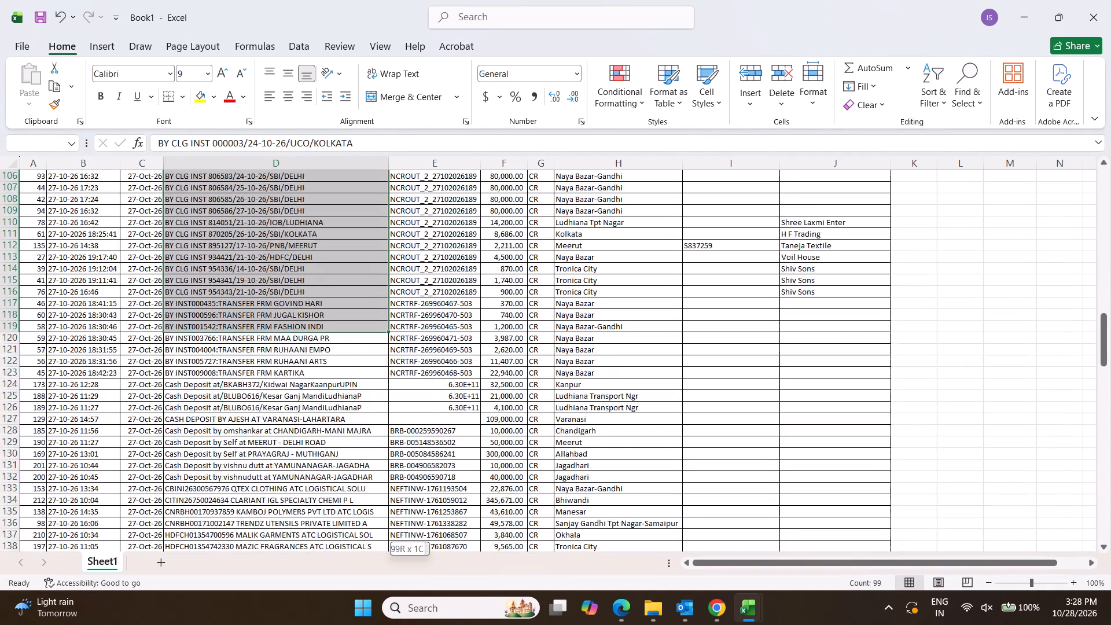
{"action": "left_click_drag", "start_coordinate": [263, 624], "coordinate": [276, 322]}
{"action": "key", "text": "ctrl+c"}
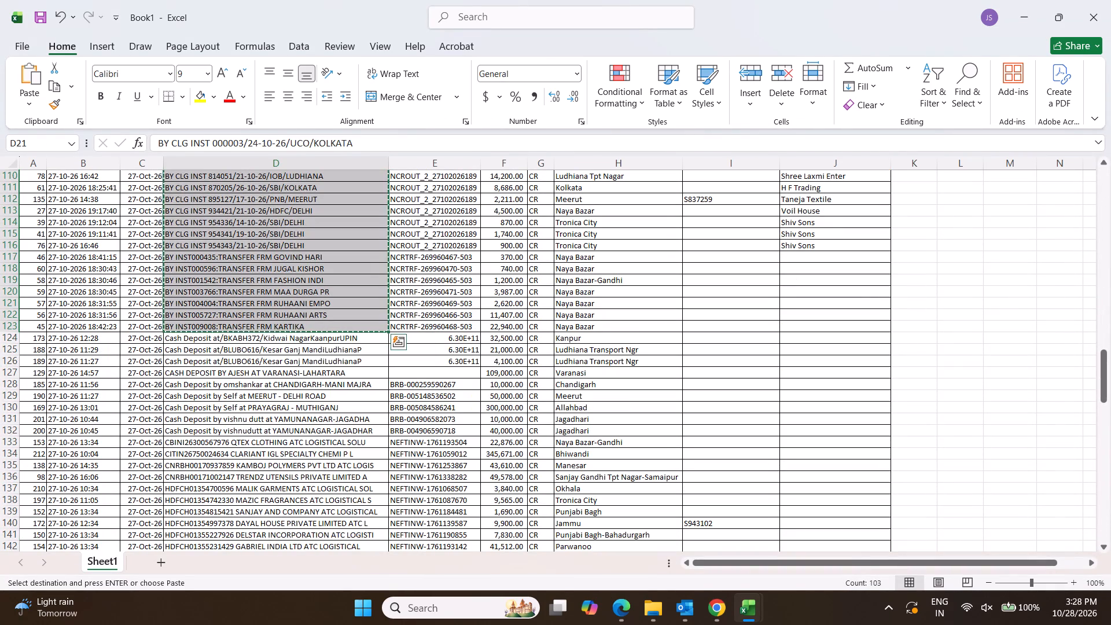
{"action": "left_click", "coordinate": [161, 558]}
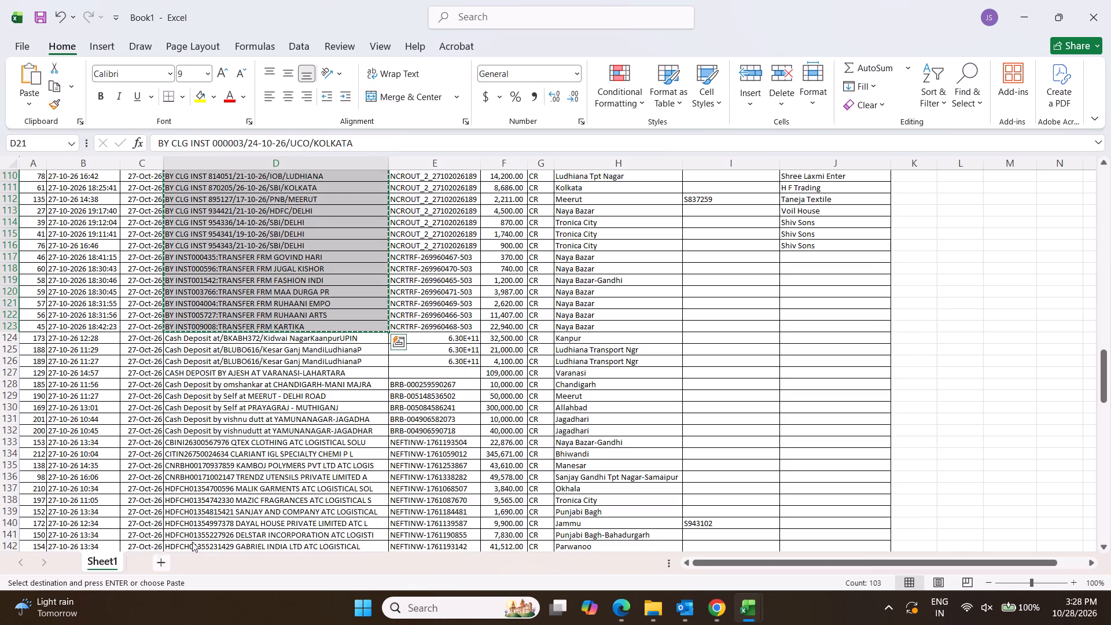
{"action": "left_click", "coordinate": [91, 192]}
{"action": "key", "text": "ctrl+v"}
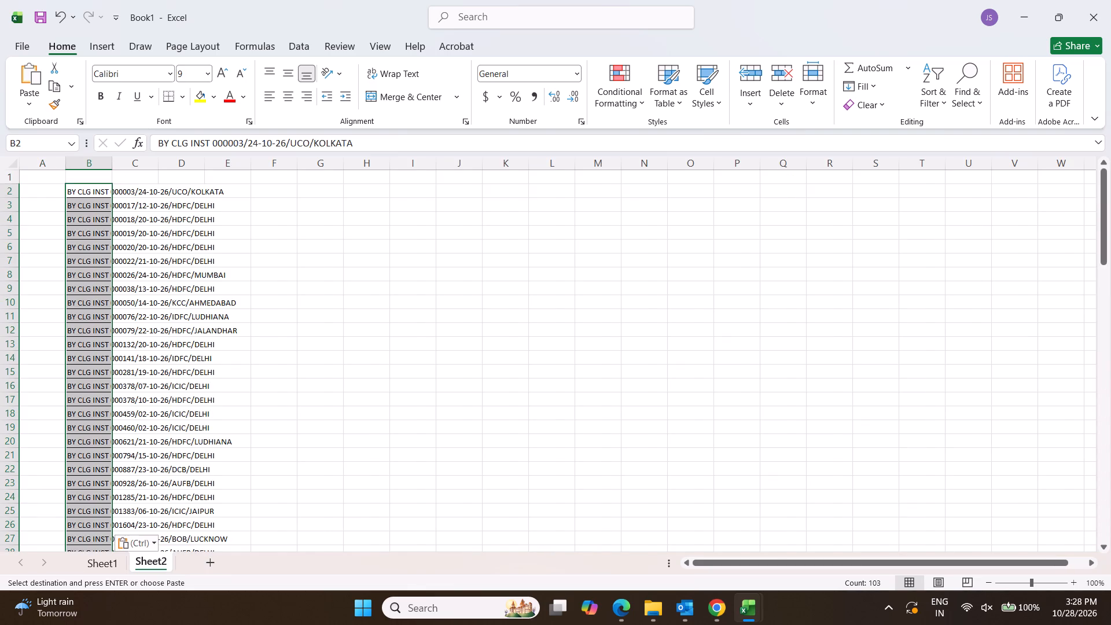
{"action": "double_click", "coordinate": [117, 161]}
{"action": "left_click", "coordinate": [420, 307]}
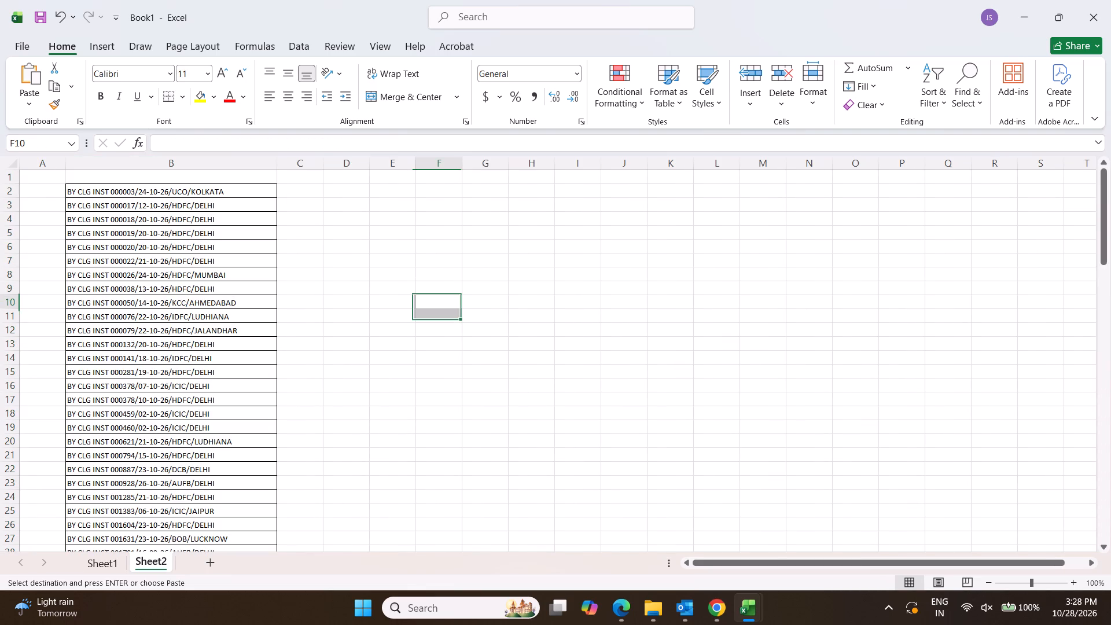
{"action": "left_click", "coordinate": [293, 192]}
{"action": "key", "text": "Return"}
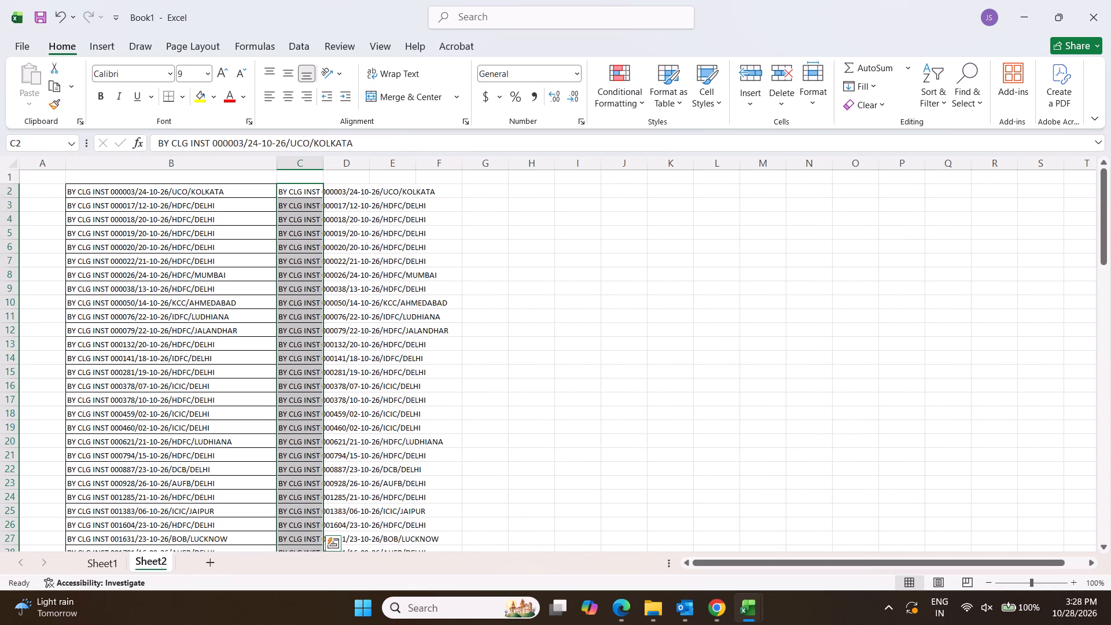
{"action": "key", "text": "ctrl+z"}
Enter the sample cheque numbers 3 in C2 and 17 in C3 beside their descriptions.
{"action": "key", "text": "3"}
{"action": "key", "text": "Return"}
{"action": "type", "text": "17"}
{"action": "key", "text": "Return"}
{"action": "key", "text": "Escape"}
Insert a blank row above the 000017 entry and Flash Fill the cheque numbers in column C below 17.
{"action": "key", "text": "Down"}
{"action": "key", "text": "Up"}
{"action": "key", "text": "Up"}
{"action": "key", "text": "shift+space"}
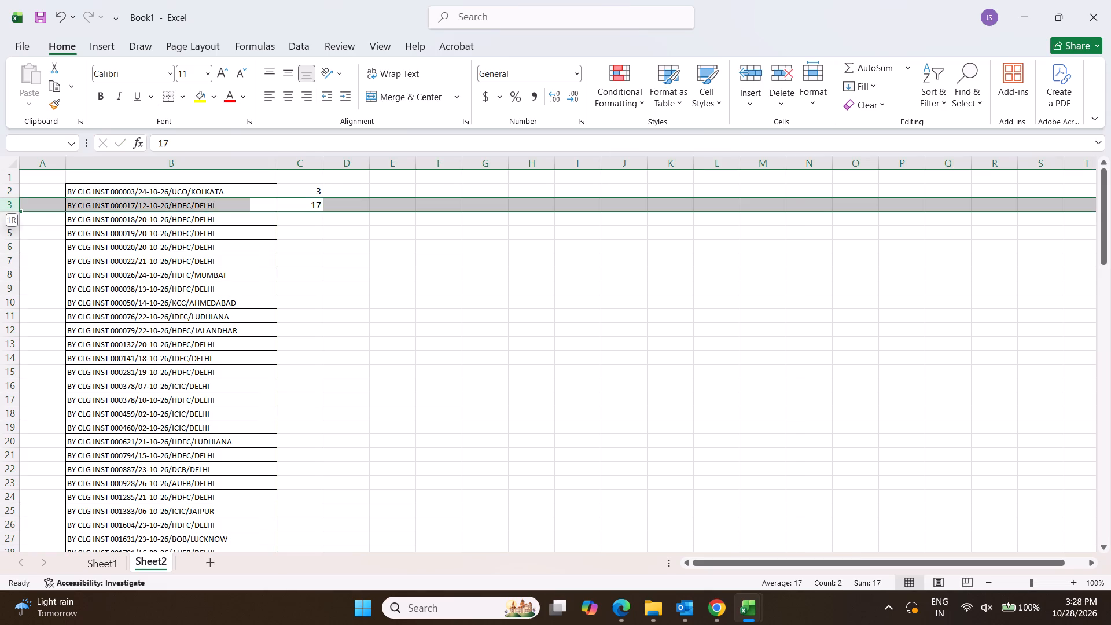
{"action": "key", "text": "ctrl+plus"}
{"action": "key", "text": "Down"}
{"action": "key", "text": "Down"}
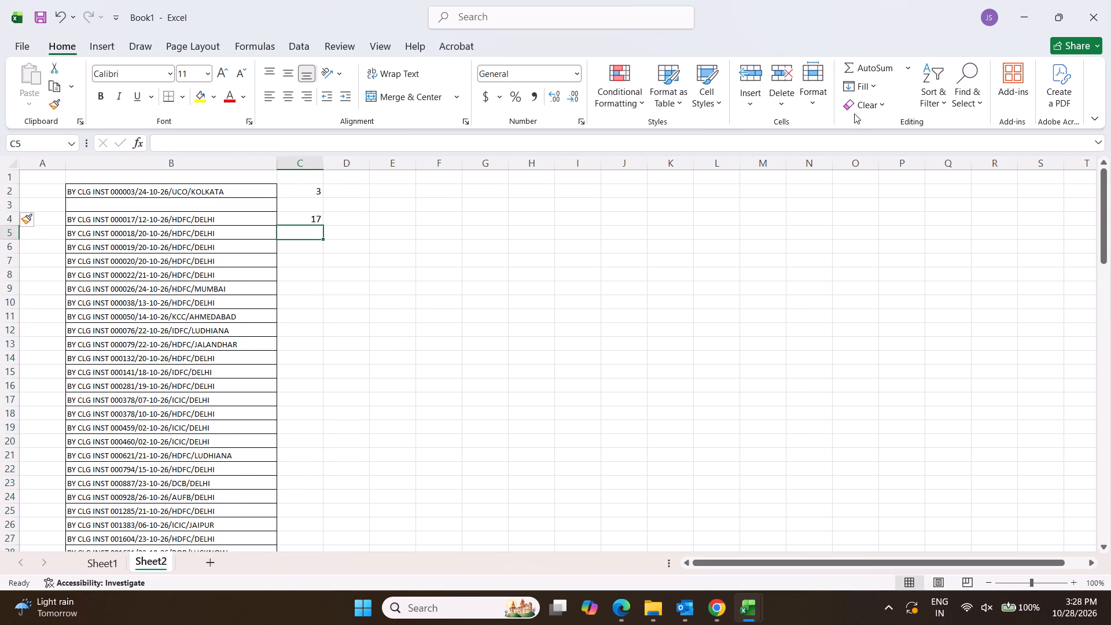
{"action": "left_click", "coordinate": [872, 89]}
{"action": "left_click", "coordinate": [889, 248]}
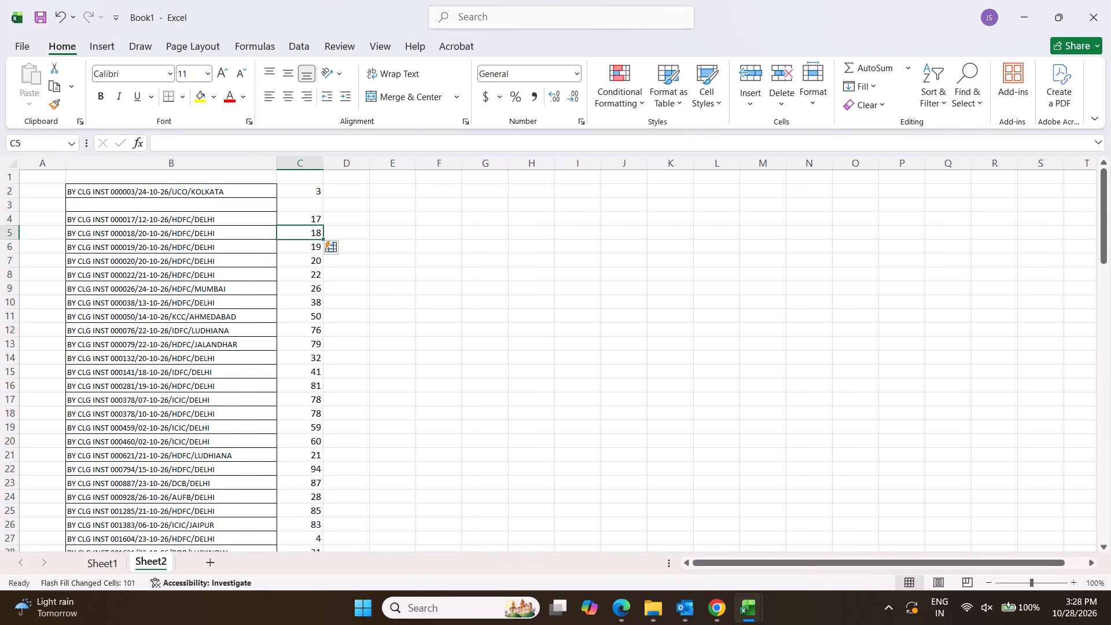
Delete the blank row 3 between the 000003 and 000017 entries.
{"action": "left_click", "coordinate": [314, 208]}
{"action": "key", "text": "shift+space"}
{"action": "key", "text": "ctrl+minus"}
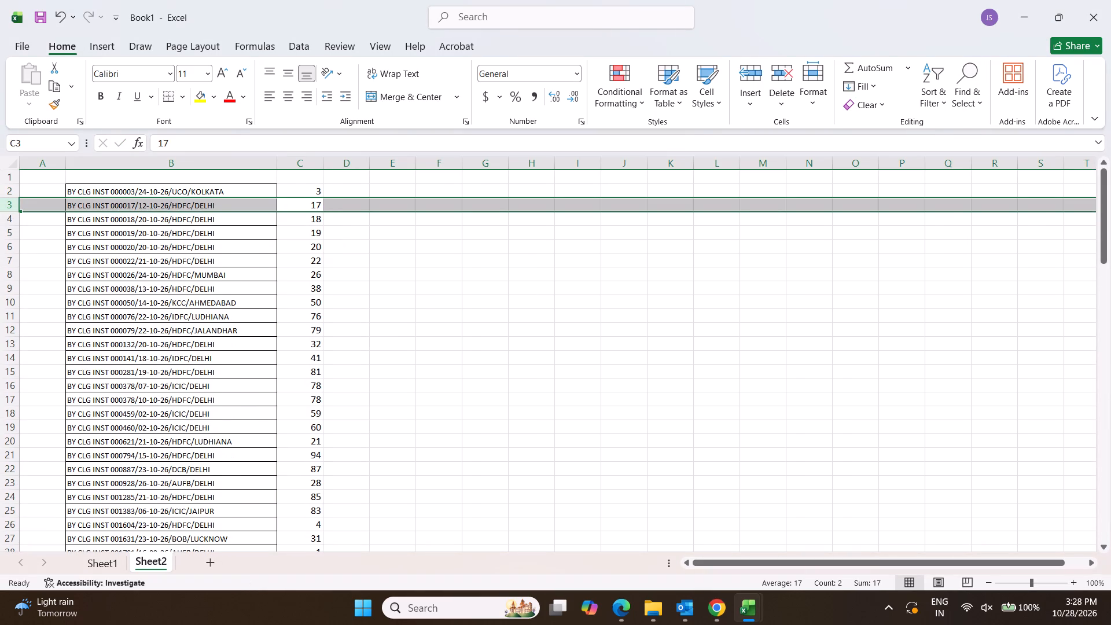
Insert a blank row above the 000132 entry to separate the three-digit cheque numbers from the shorter ones.
{"action": "key", "text": "Down"}
{"action": "key", "text": "Down"}
{"action": "key", "text": "Down"}
{"action": "key", "text": "Down"}
{"action": "key", "text": "Down"}
{"action": "key", "text": "Down"}
{"action": "key", "text": "Down"}
{"action": "key", "text": "Down"}
{"action": "key", "text": "Down"}
{"action": "key", "text": "Down"}
{"action": "key", "text": "Down"}
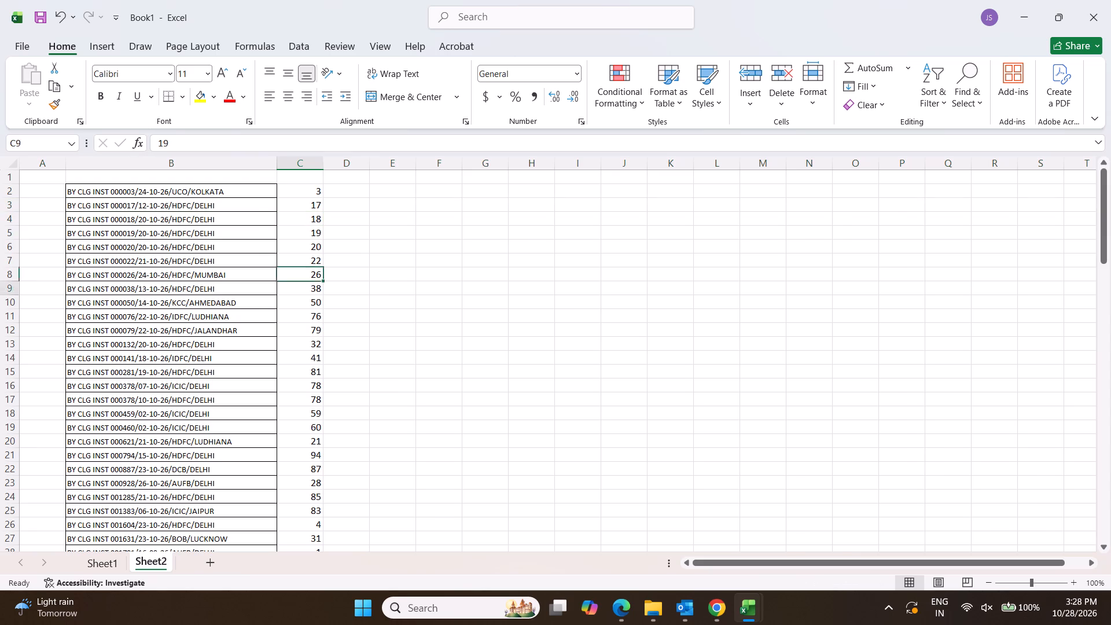
{"action": "key", "text": "Up"}
{"action": "key", "text": "shift+space"}
{"action": "key", "text": "ctrl+plus"}
{"action": "key", "text": "Down"}
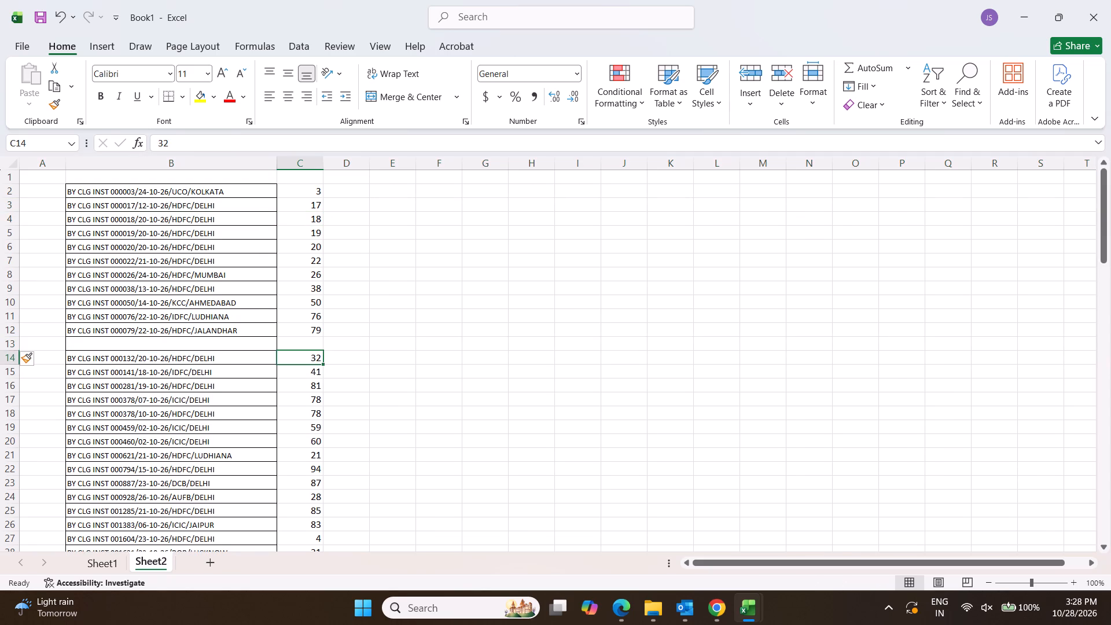
Correct C14 to 132, then clear and Flash Fill again the column C cheque numbers below it.
{"action": "left_click", "coordinate": [158, 140]}
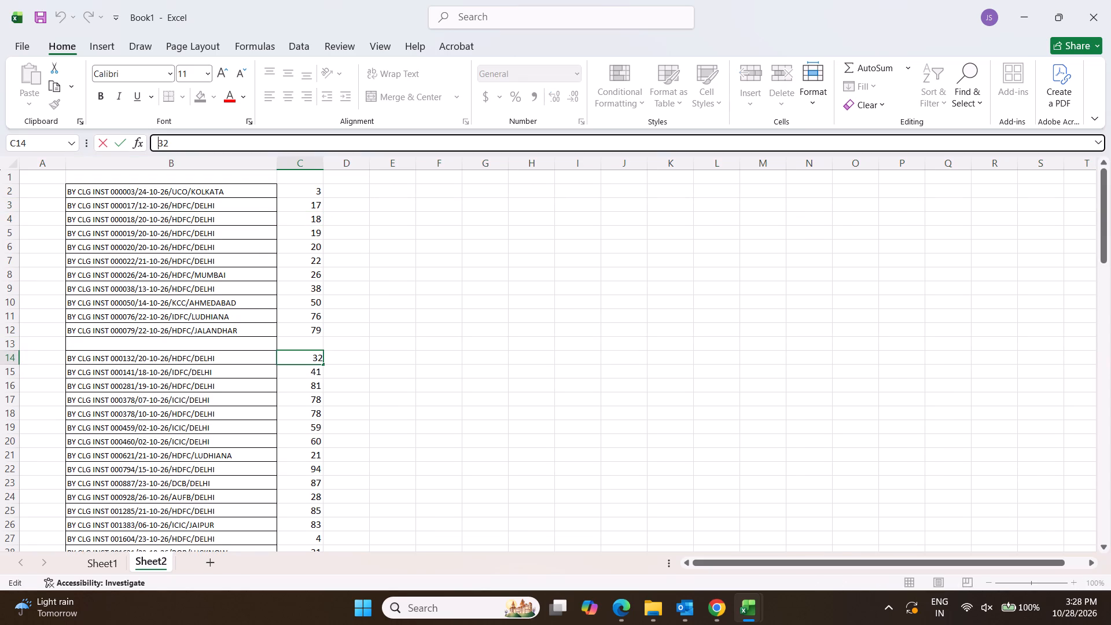
{"action": "key", "text": "1"}
{"action": "key", "text": "Return"}
{"action": "key", "text": "ctrl+shift+Down"}
{"action": "key", "text": "Delete"}
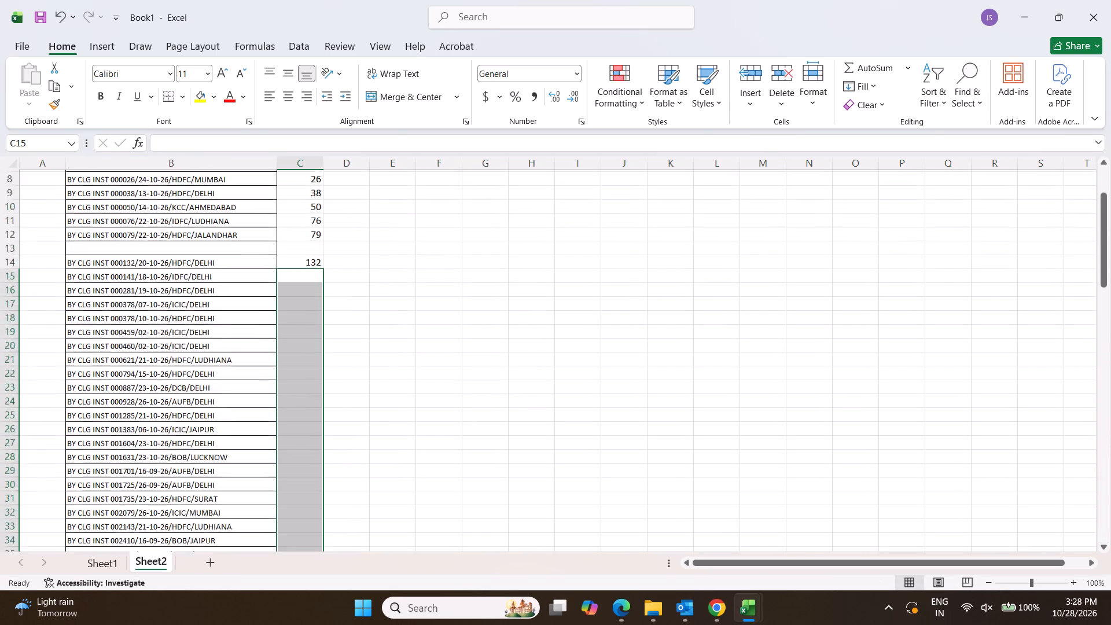
{"action": "key", "text": "Up"}
{"action": "key", "text": "Down"}
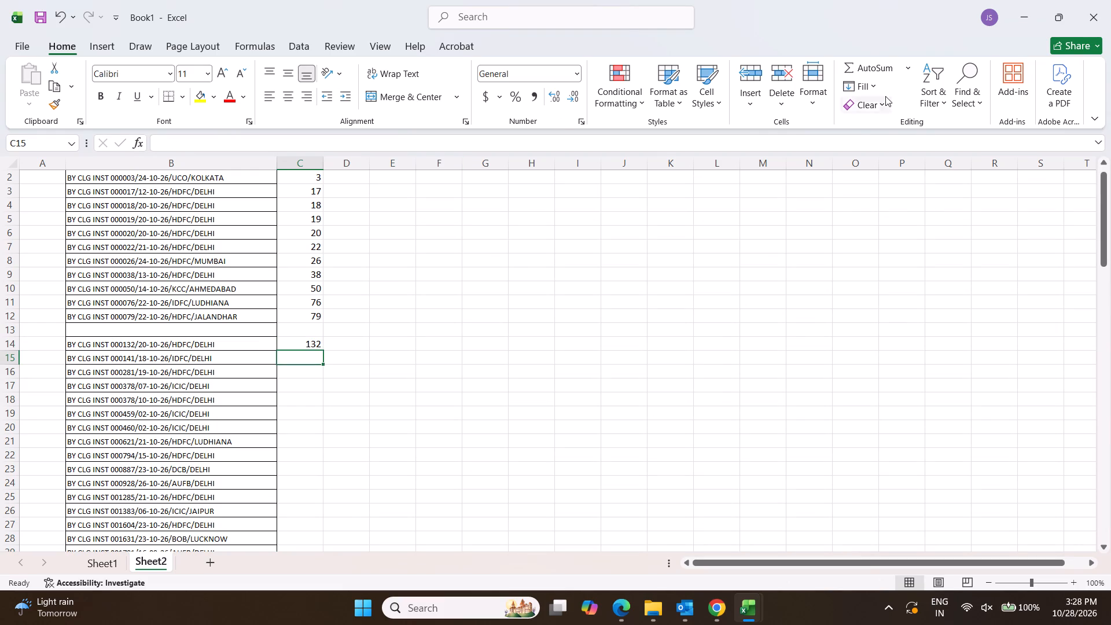
{"action": "left_click", "coordinate": [876, 83]}
{"action": "left_click", "coordinate": [885, 240]}
{"action": "left_click", "coordinate": [871, 90]}
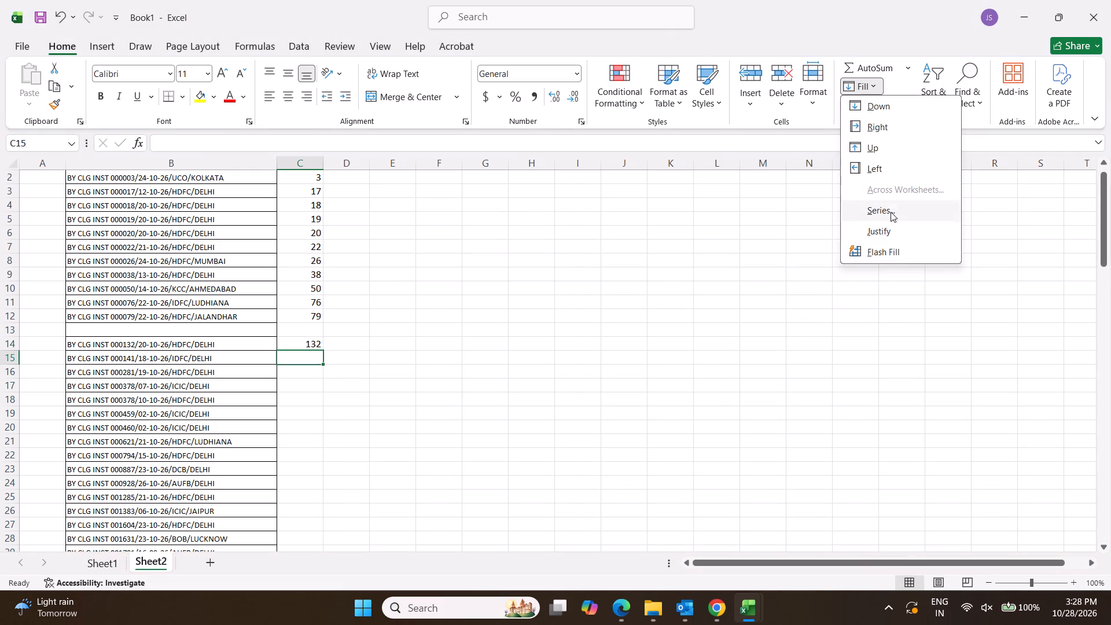
{"action": "left_click", "coordinate": [894, 248]}
Delete the blank row 13 between the 000079 and 000132 entries.
{"action": "scroll", "coordinate": [461, 362], "scroll_direction": "down", "scroll_amount": 1}
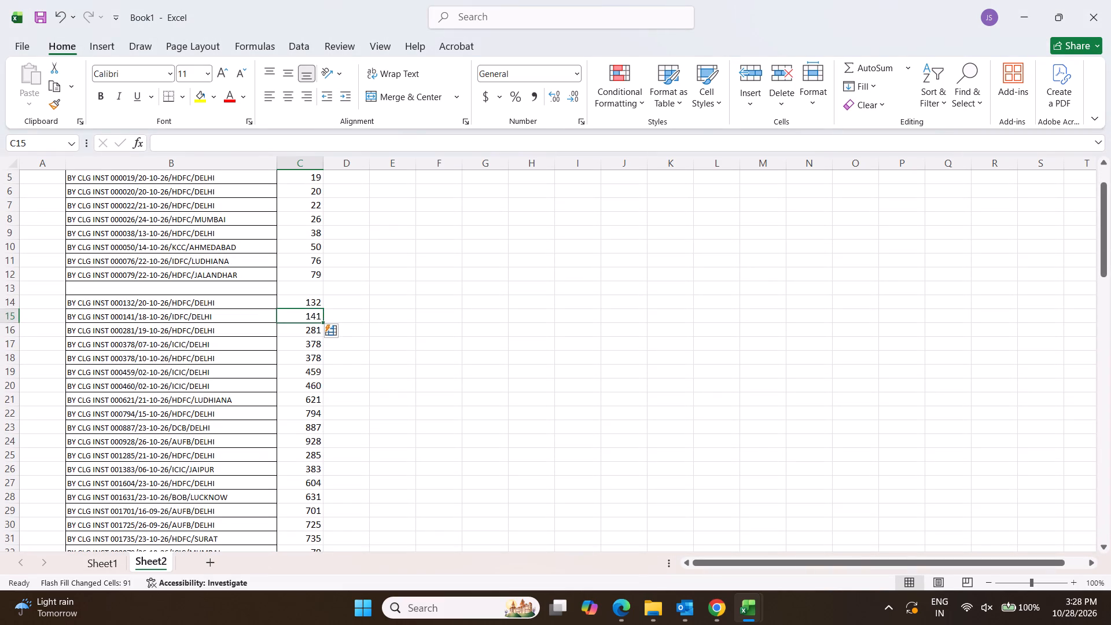
{"action": "left_click", "coordinate": [315, 287]}
{"action": "key", "text": "shift+space"}
{"action": "key", "text": "ctrl+minus"}
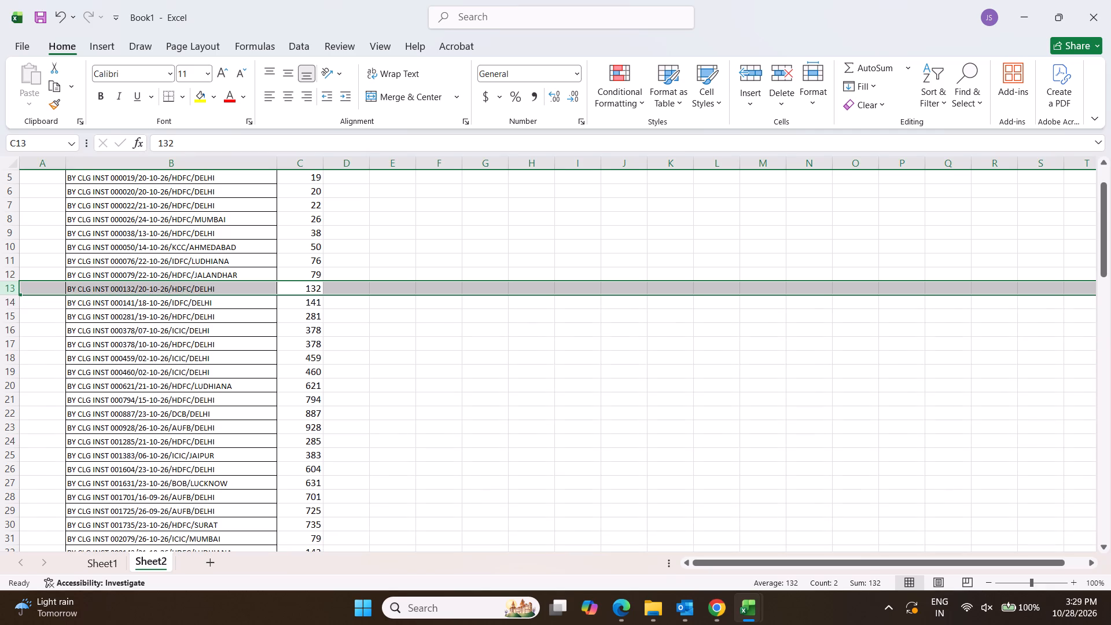
Insert a blank row above the 001285 entry to separate the four-digit cheque numbers from the shorter ones.
{"action": "left_click", "coordinate": [211, 440]}
{"action": "key", "text": "shift+space"}
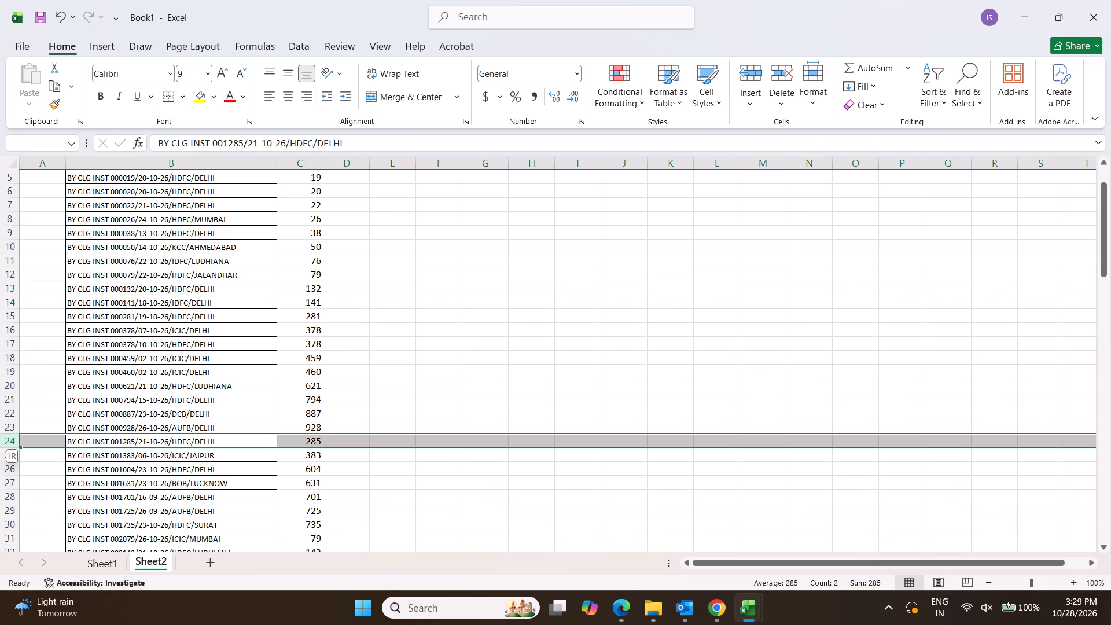
{"action": "right_click", "coordinate": [211, 440]}
{"action": "left_click", "coordinate": [291, 293]}
Correct C25 to 1285, then clear and Flash Fill again the column C cheque numbers below it.
{"action": "scroll", "coordinate": [571, 363], "scroll_direction": "down", "scroll_amount": 5}
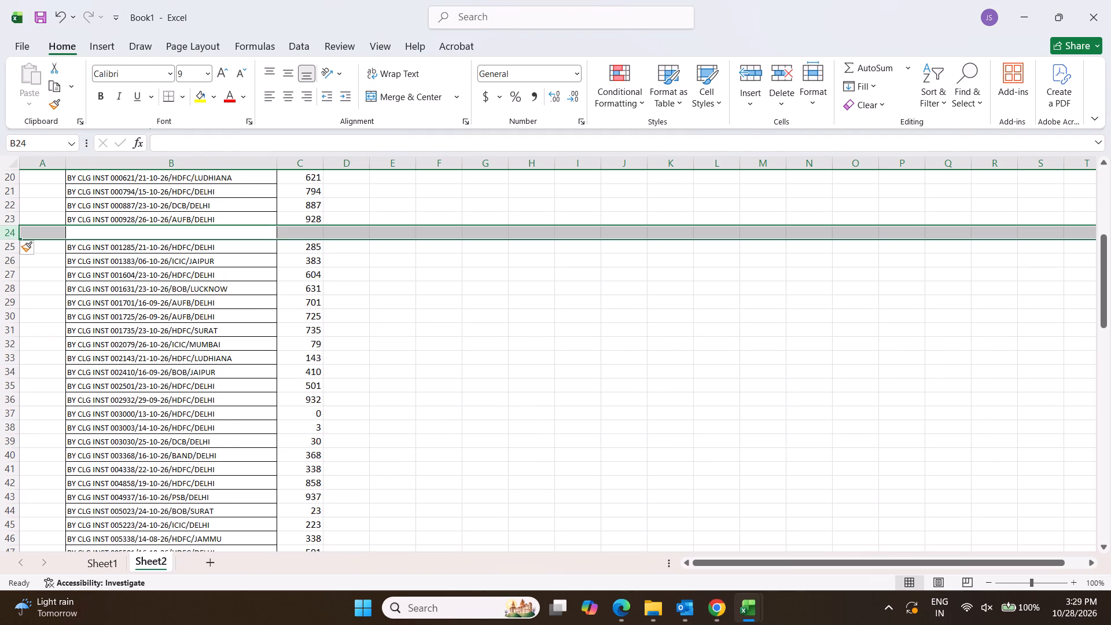
{"action": "left_click", "coordinate": [315, 245]}
{"action": "left_click", "coordinate": [156, 141]}
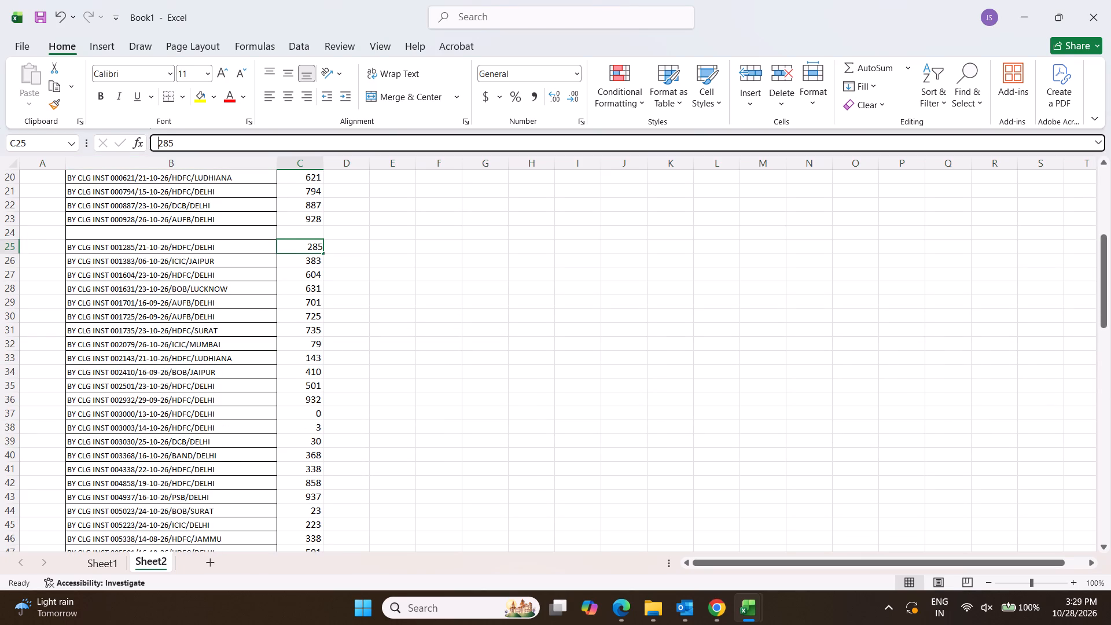
{"action": "key", "text": "1"}
{"action": "key", "text": "Return"}
{"action": "key", "text": "ctrl+shift+Down"}
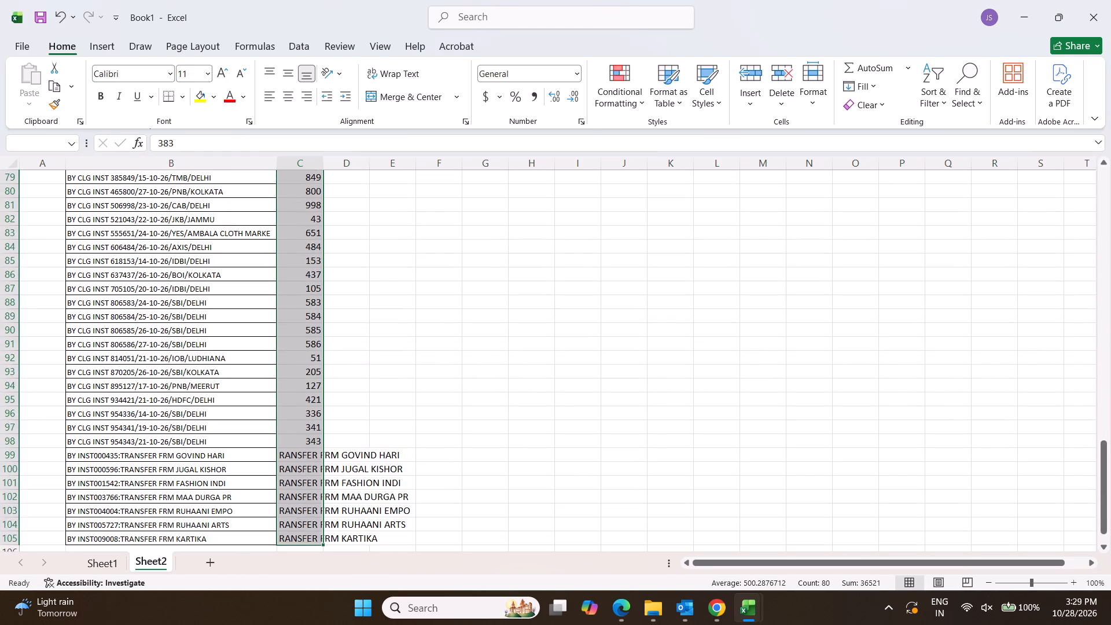
{"action": "key", "text": "Delete"}
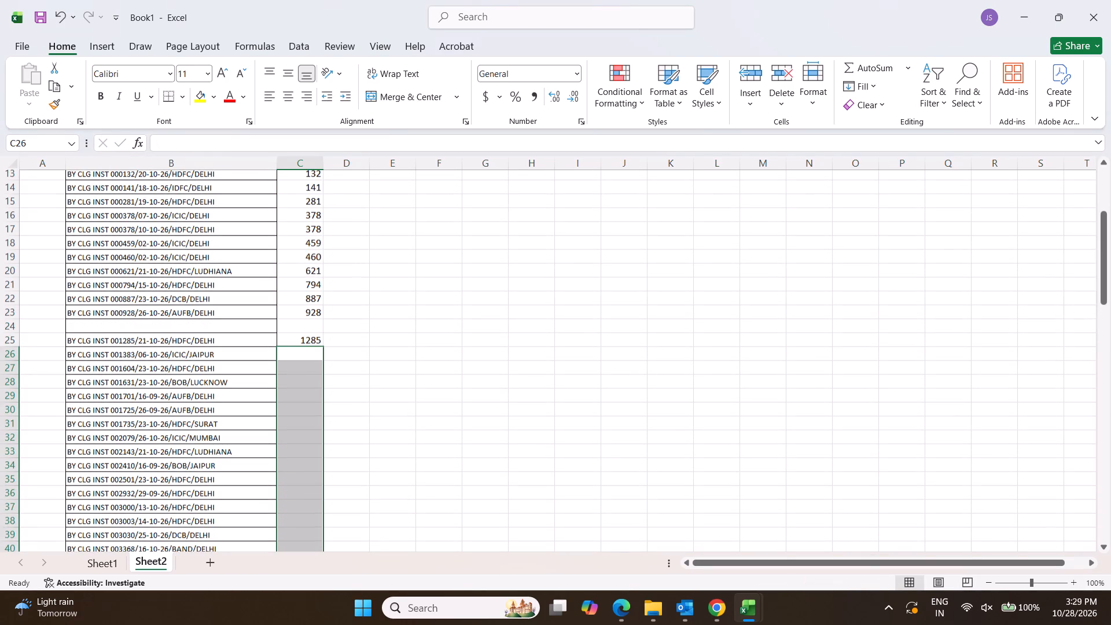
{"action": "left_click", "coordinate": [303, 358]}
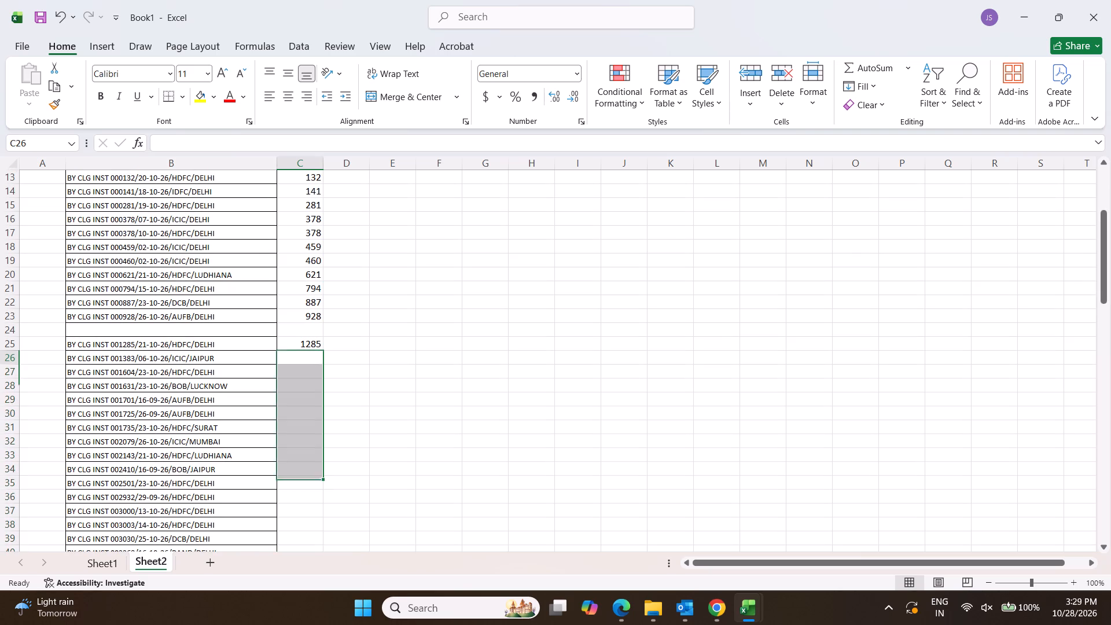
{"action": "left_click", "coordinate": [872, 71]}
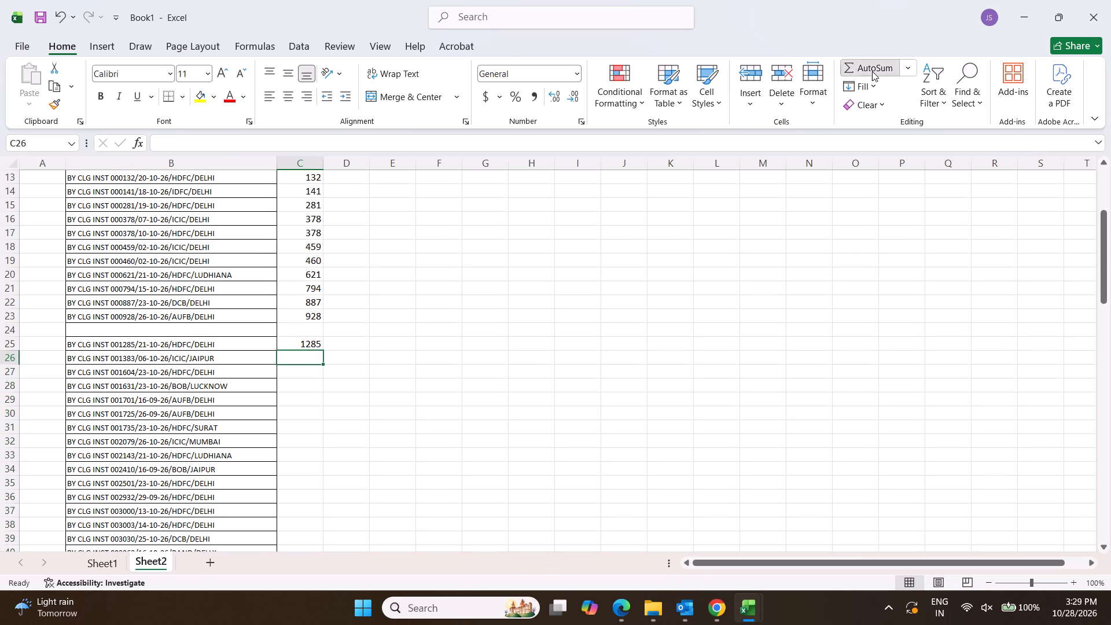
{"action": "key", "text": "Escape"}
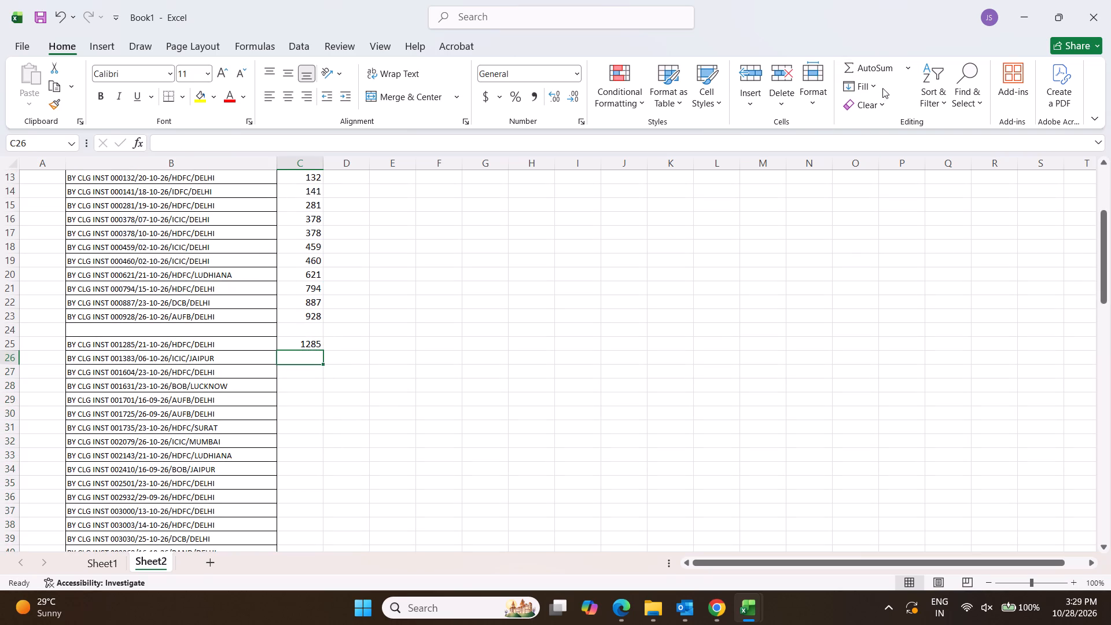
{"action": "left_click", "coordinate": [873, 85]}
{"action": "left_click", "coordinate": [884, 250]}
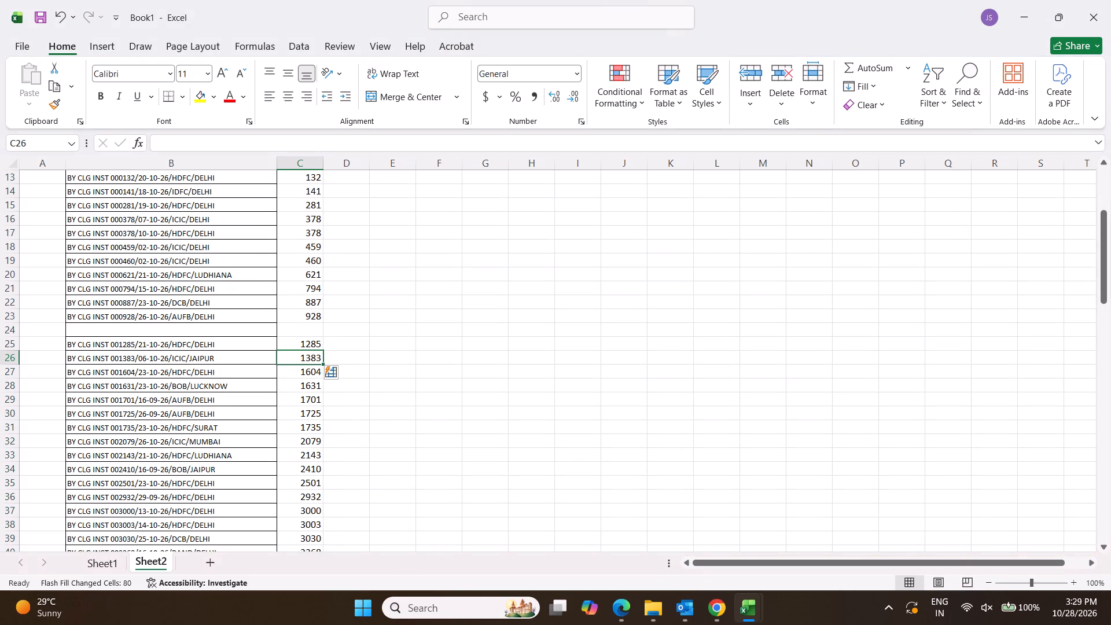
Delete the blank row 24 between the 000928 and 001285 entries.
{"action": "left_click", "coordinate": [304, 331]}
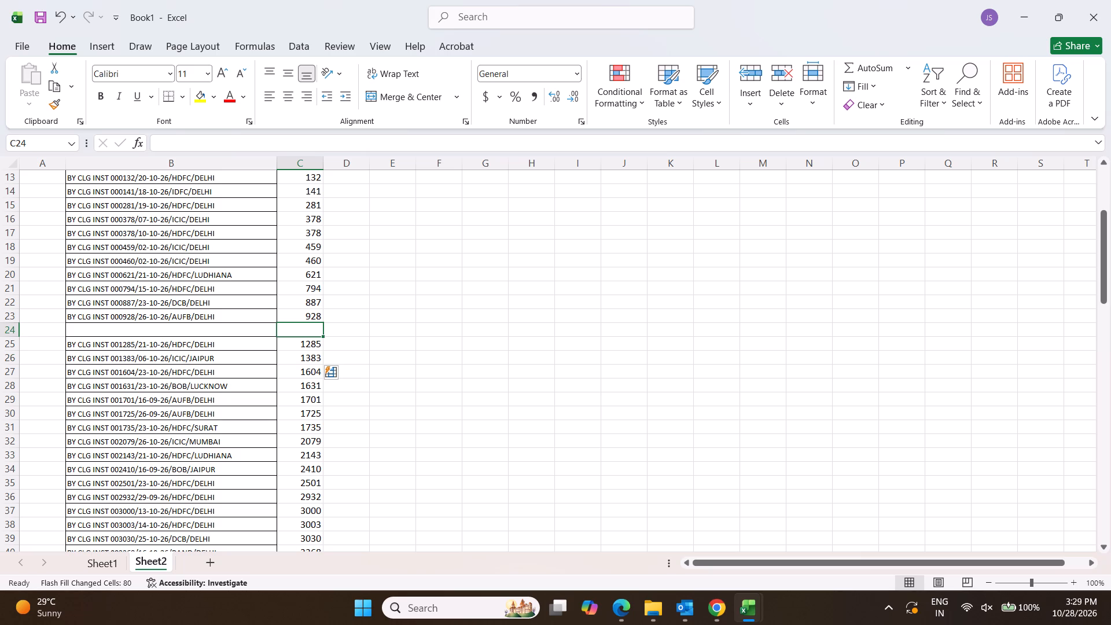
{"action": "key", "text": "shift+space"}
{"action": "key", "text": "ctrl+minus"}
Insert a blank row above the 013395 entry to separate the five-digit cheque numbers from the shorter ones.
{"action": "scroll", "coordinate": [409, 369], "scroll_direction": "down", "scroll_amount": 2}
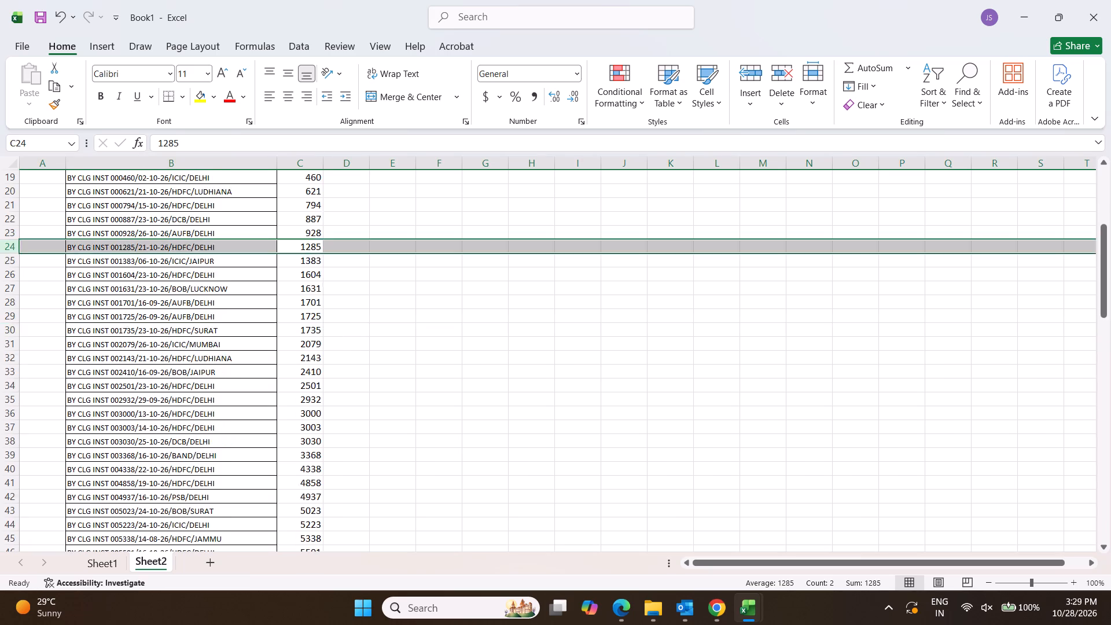
{"action": "scroll", "coordinate": [409, 369], "scroll_direction": "down", "scroll_amount": 2}
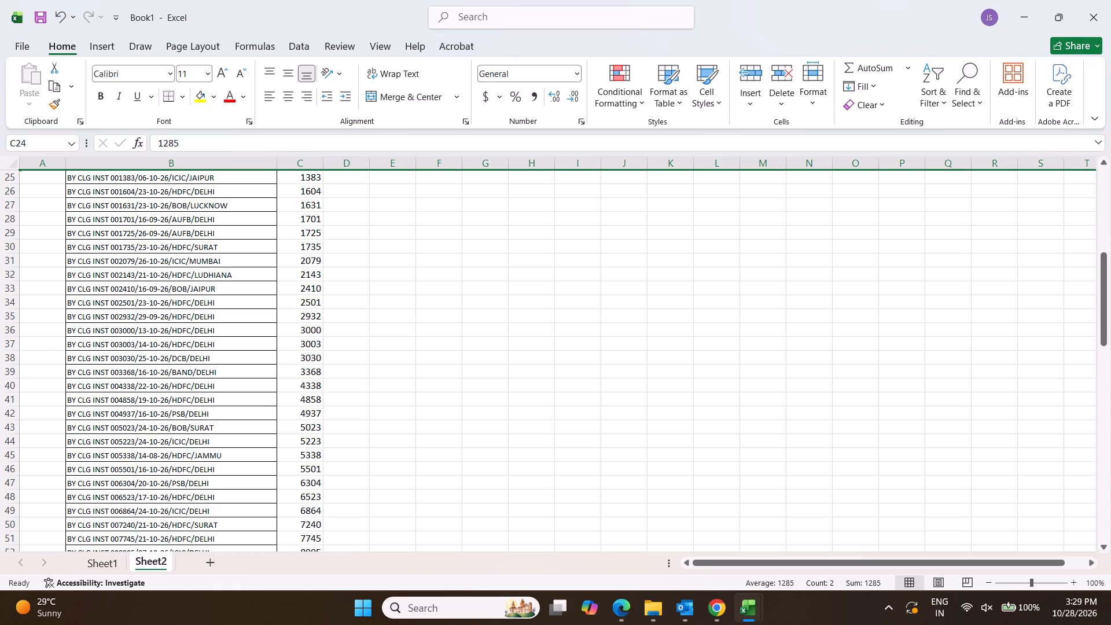
{"action": "scroll", "coordinate": [415, 367], "scroll_direction": "down", "scroll_amount": 3}
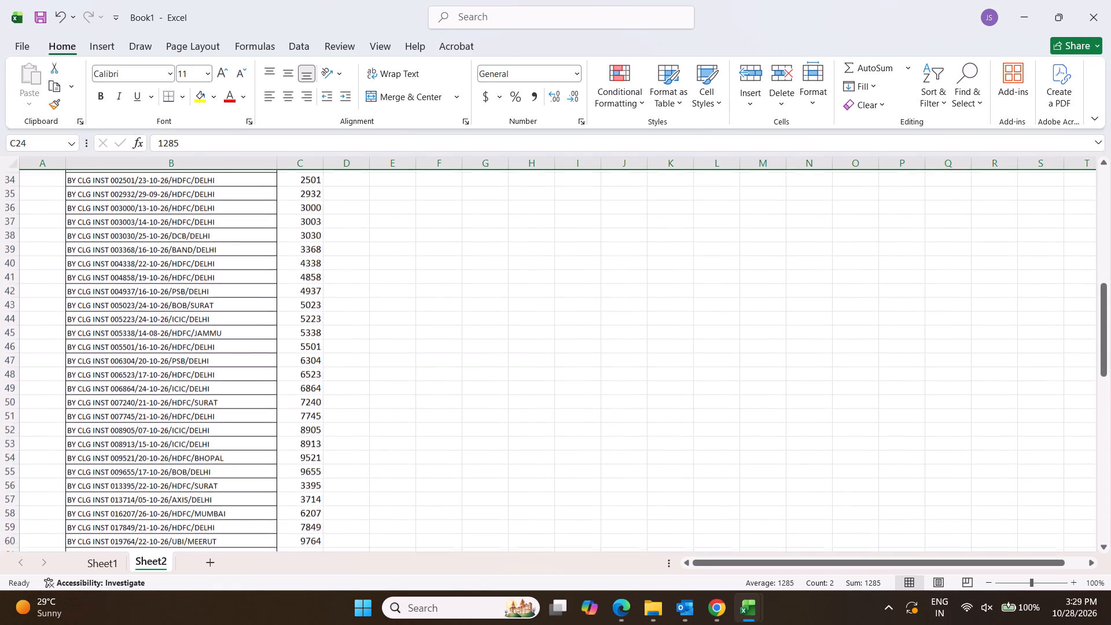
{"action": "scroll", "coordinate": [415, 367], "scroll_direction": "down", "scroll_amount": 4}
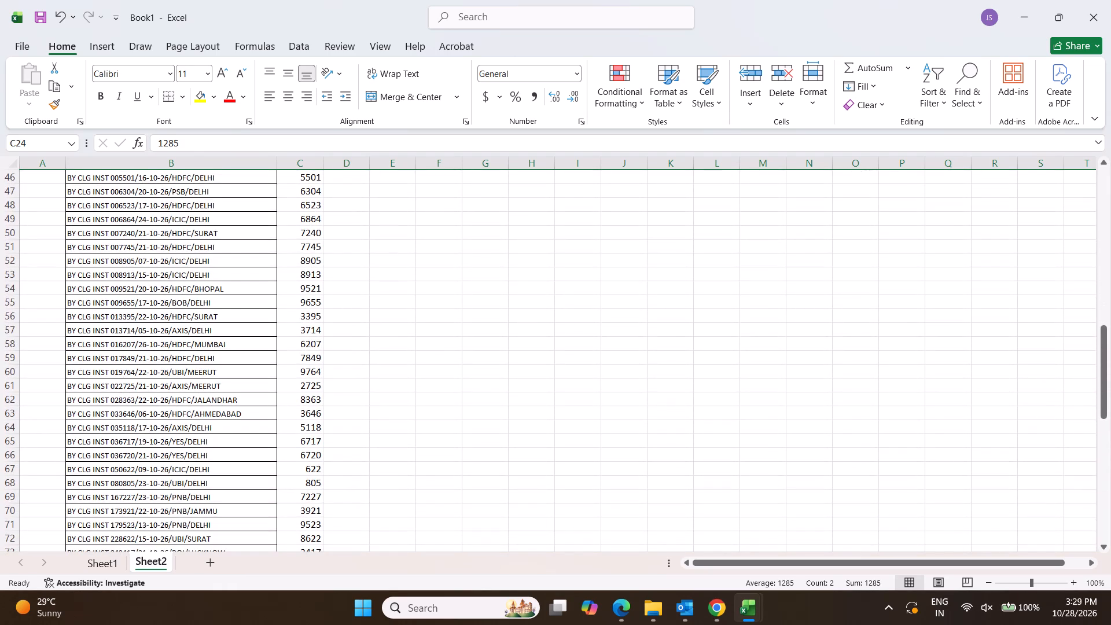
{"action": "left_click", "coordinate": [184, 319]}
{"action": "key", "text": "shift+space"}
{"action": "right_click", "coordinate": [185, 317]}
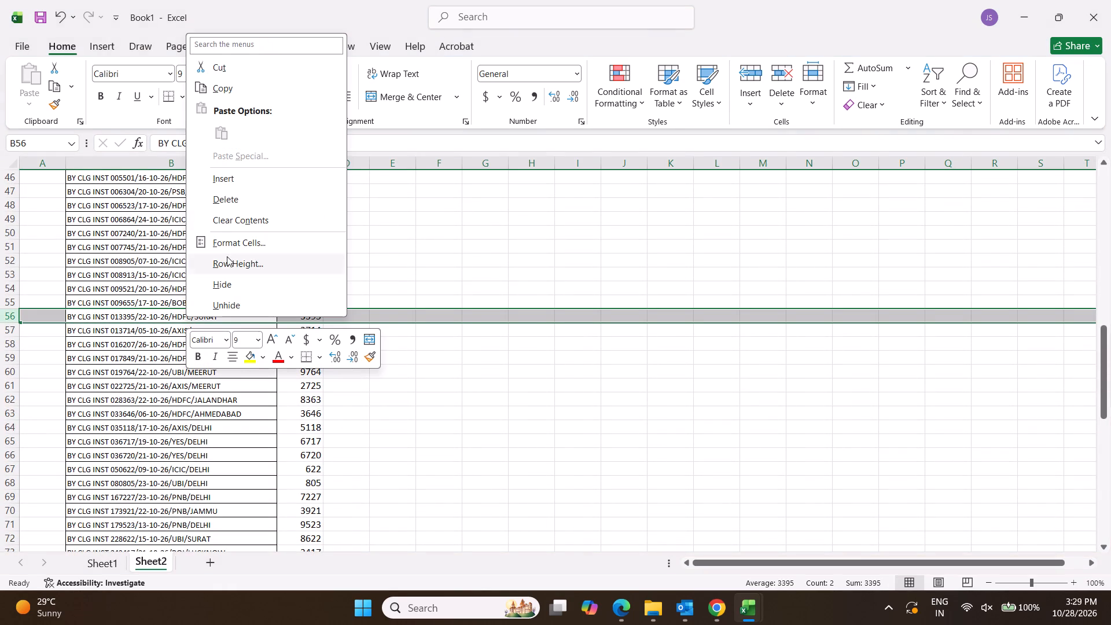
{"action": "left_click", "coordinate": [227, 183]}
Correct C57 to 13395, then clear and Flash Fill again the column C cheque numbers below it.
{"action": "left_click", "coordinate": [306, 329]}
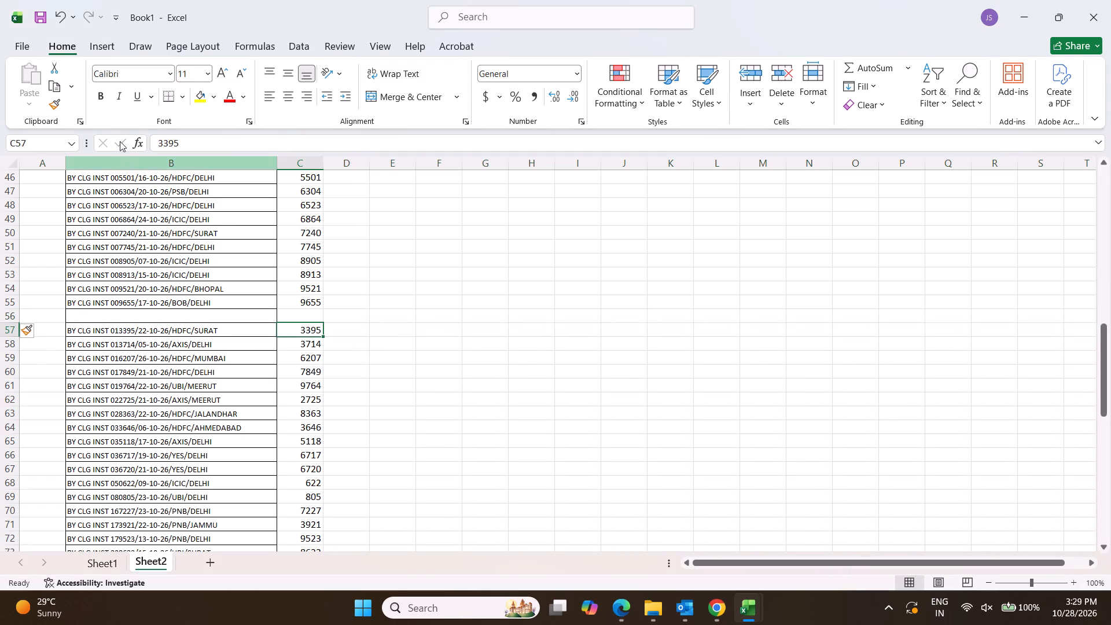
{"action": "left_click", "coordinate": [152, 142]}
{"action": "key", "text": "1"}
{"action": "key", "text": "Return"}
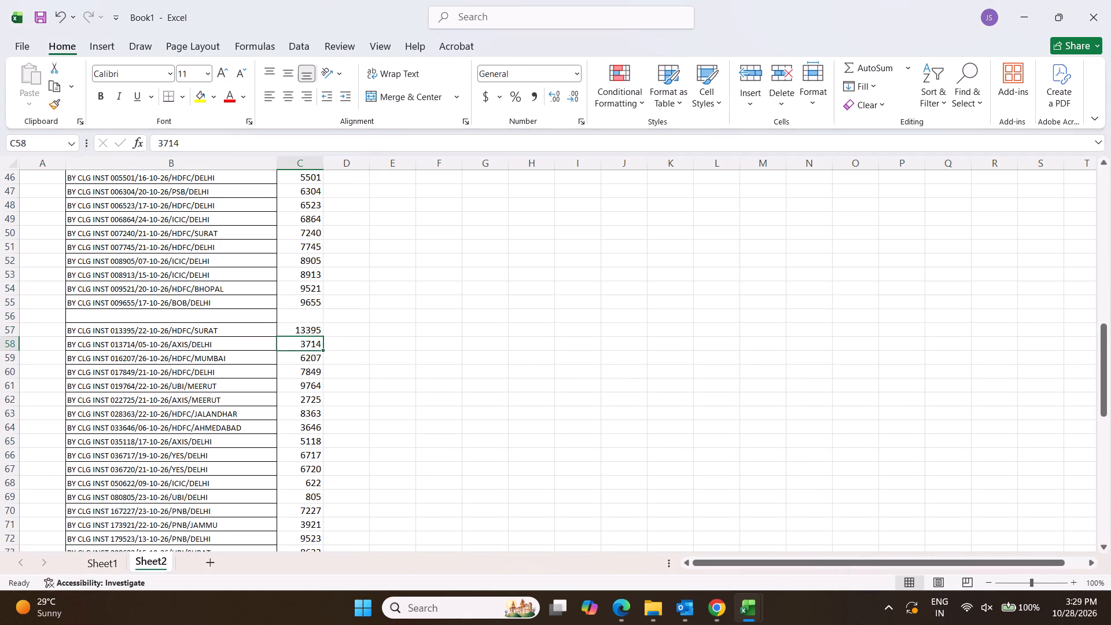
{"action": "key", "text": "ctrl+shift+Down"}
{"action": "key", "text": "Delete"}
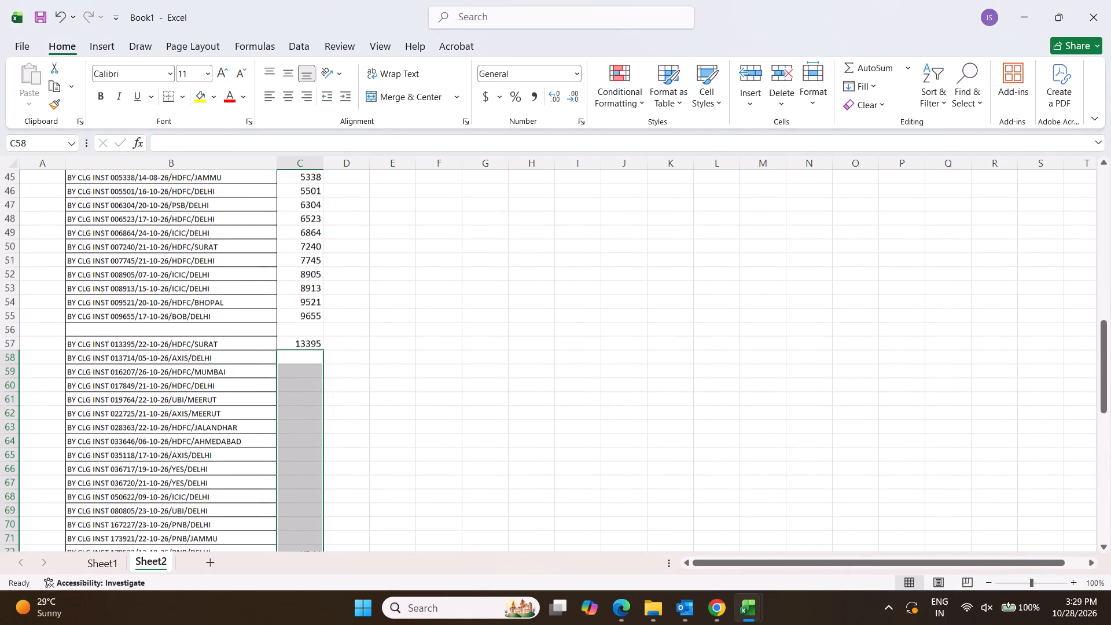
{"action": "left_click", "coordinate": [301, 361]}
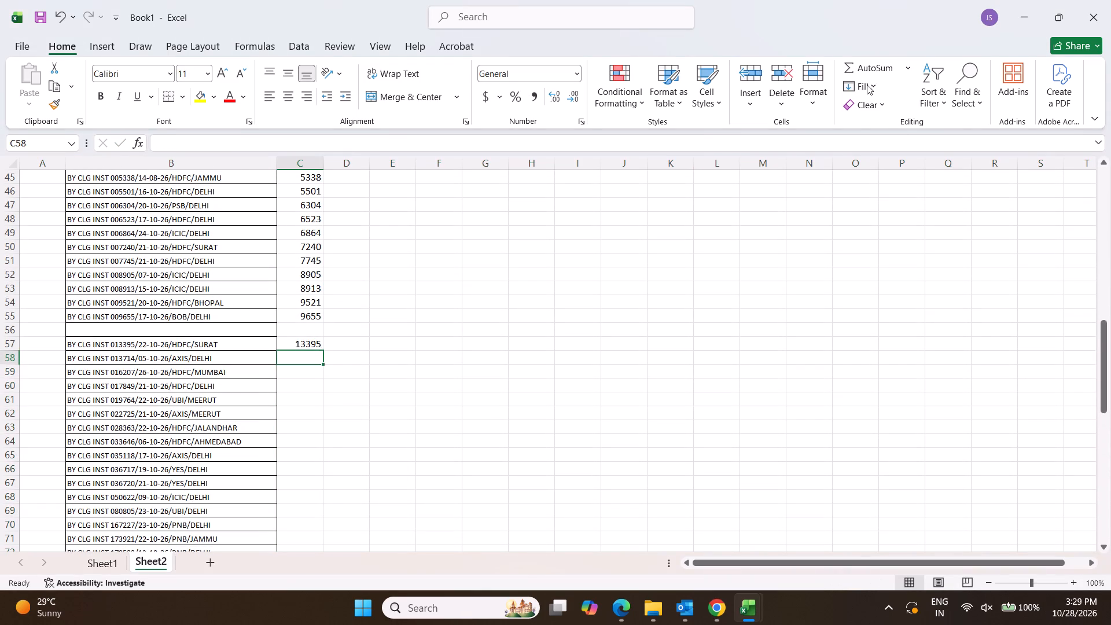
{"action": "left_click", "coordinate": [872, 85]}
{"action": "left_click", "coordinate": [874, 254]}
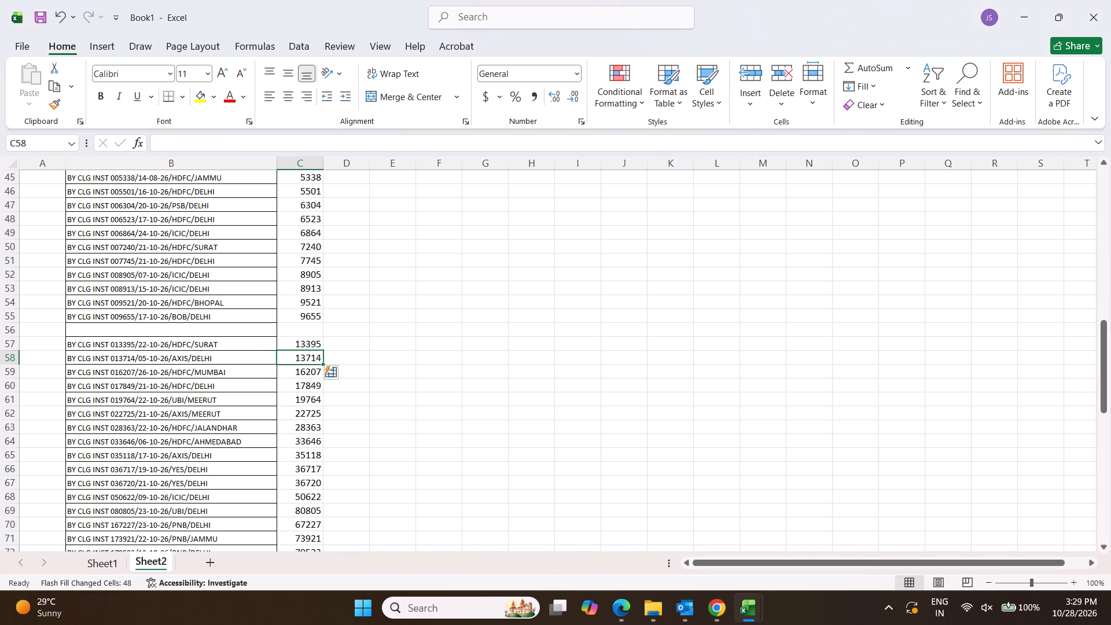
Delete the blank row 56 between the 009655 and 013395 entries.
{"action": "left_click", "coordinate": [293, 334]}
{"action": "key", "text": "shift+space"}
{"action": "key", "text": "ctrl+minus"}
Insert a blank row above the 167227 entry to separate the six-digit cheque numbers from the shorter ones.
{"action": "scroll", "coordinate": [456, 410], "scroll_direction": "down", "scroll_amount": 2}
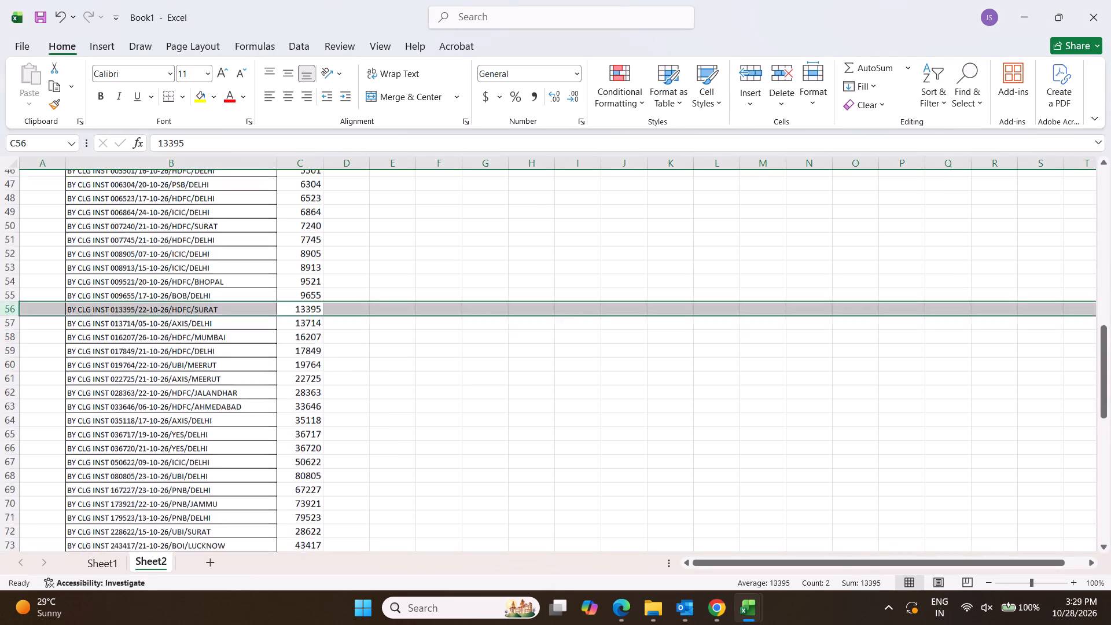
{"action": "scroll", "coordinate": [456, 410], "scroll_direction": "down", "scroll_amount": 4}
{"action": "left_click", "coordinate": [166, 258]}
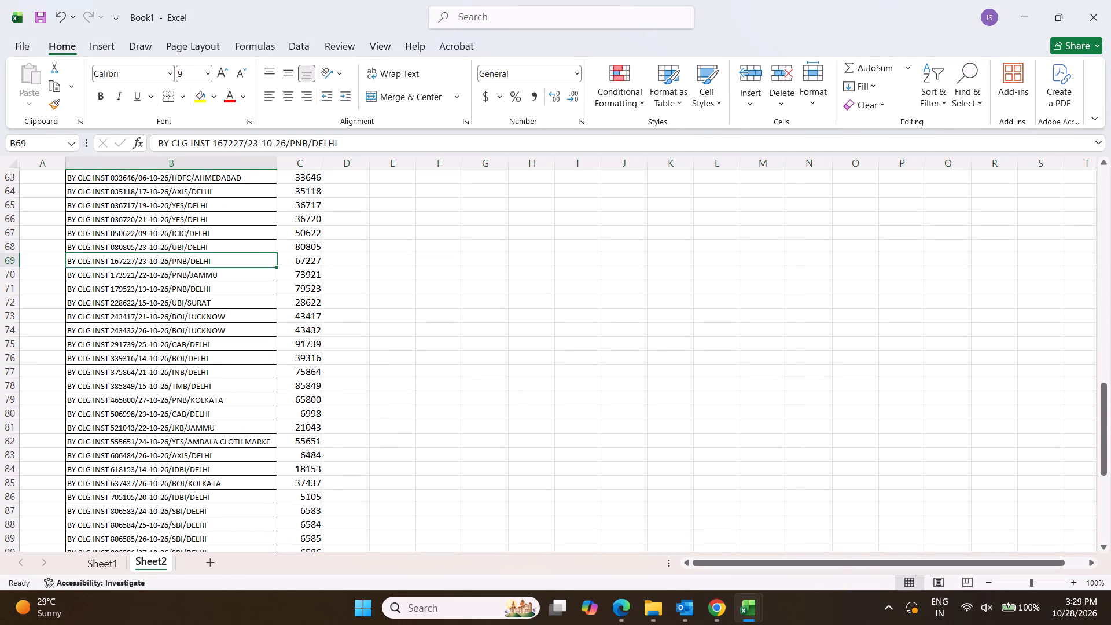
{"action": "key", "text": "shift+space"}
{"action": "right_click", "coordinate": [166, 258]}
{"action": "left_click", "coordinate": [218, 406]}
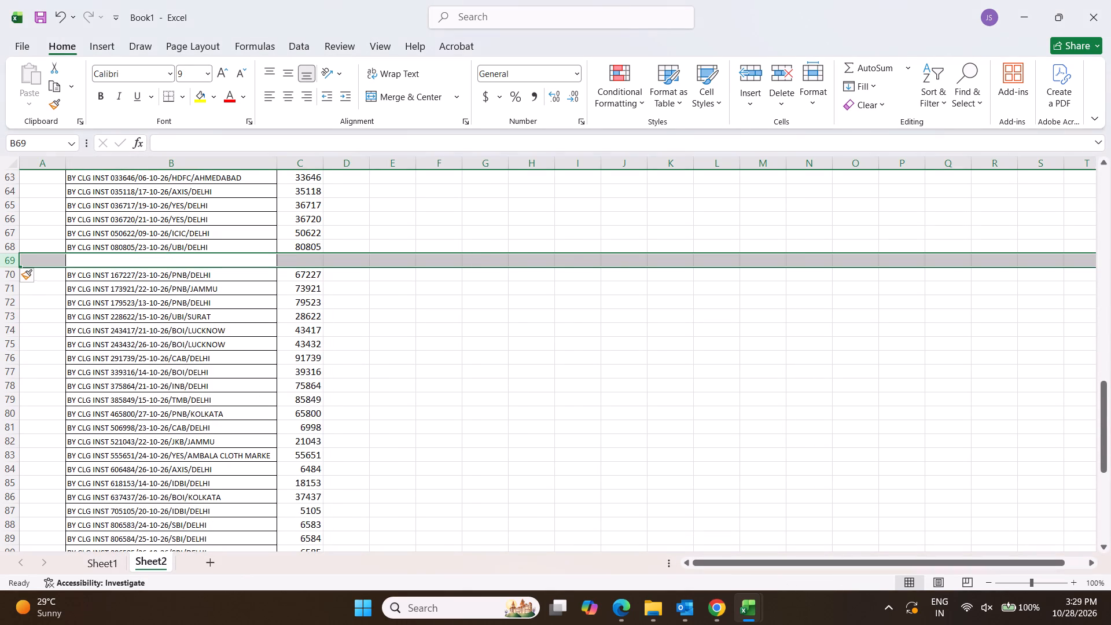
Correct C70 to 167227, then clear and Flash Fill again the column C cheque numbers below it.
{"action": "left_click", "coordinate": [313, 276]}
{"action": "left_click", "coordinate": [154, 137]}
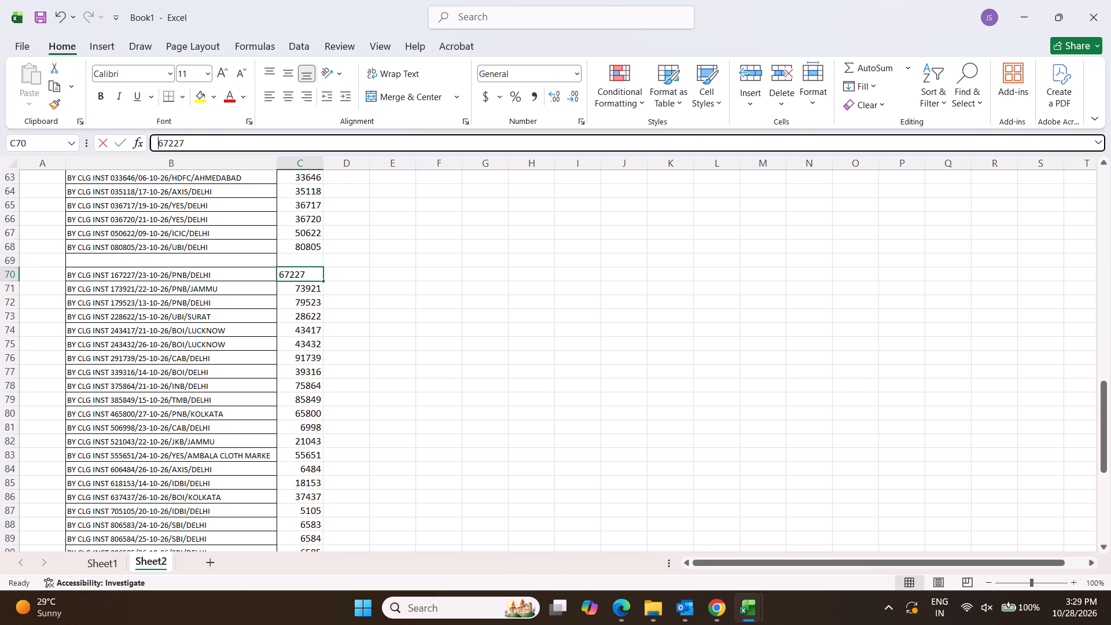
{"action": "key", "text": "1"}
{"action": "key", "text": "Return"}
{"action": "key", "text": "ctrl+shift+Down"}
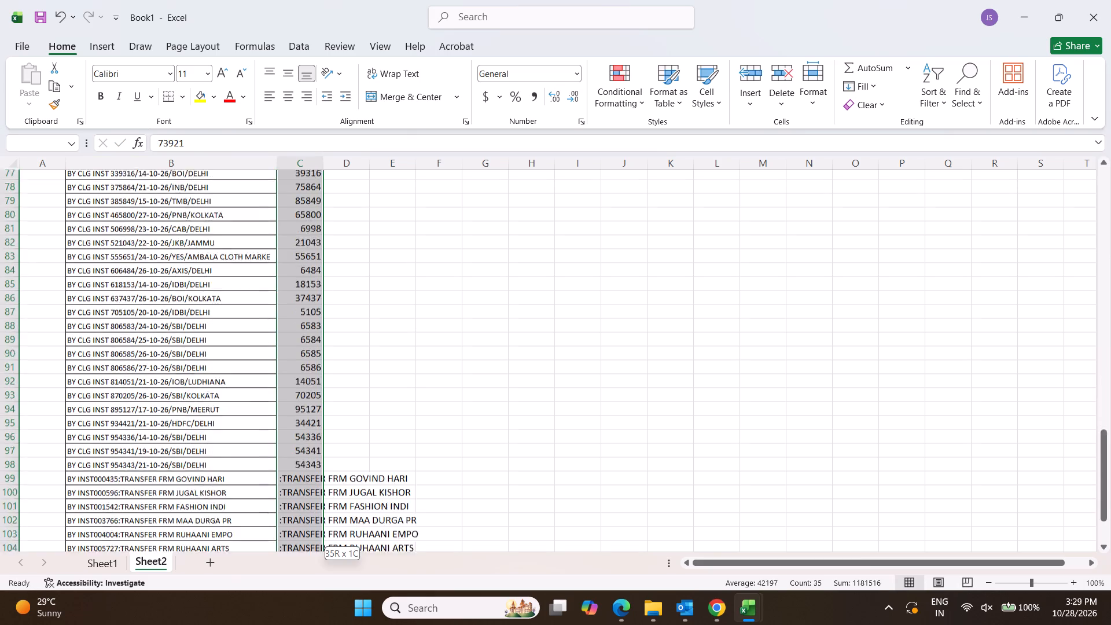
{"action": "key", "text": "Delete"}
{"action": "key", "text": "Up"}
{"action": "key", "text": "Down"}
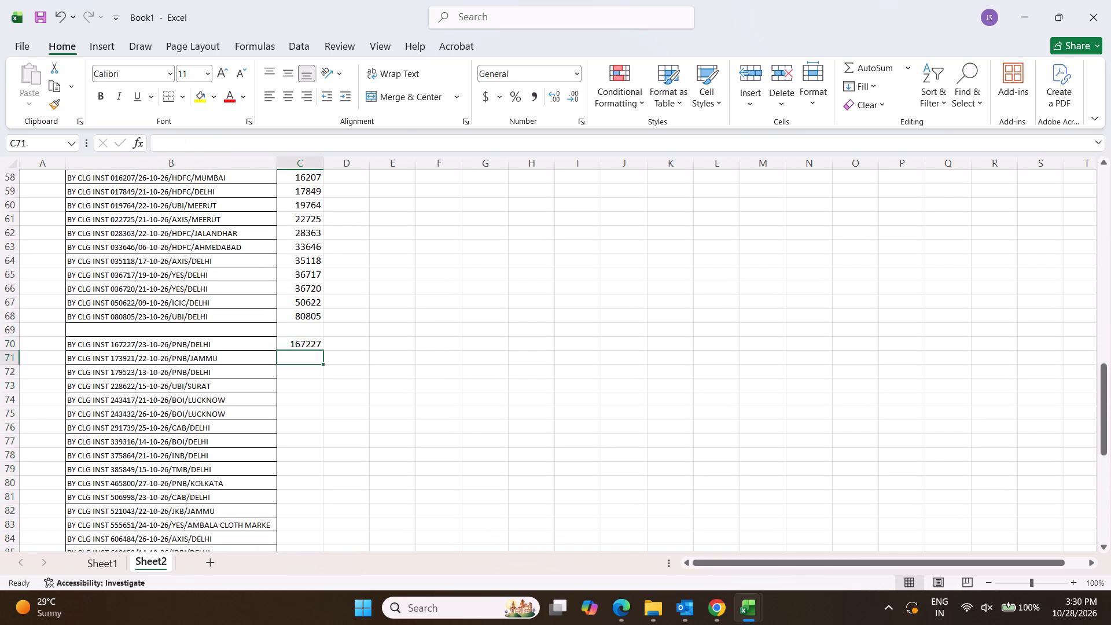
{"action": "left_click", "coordinate": [870, 84]}
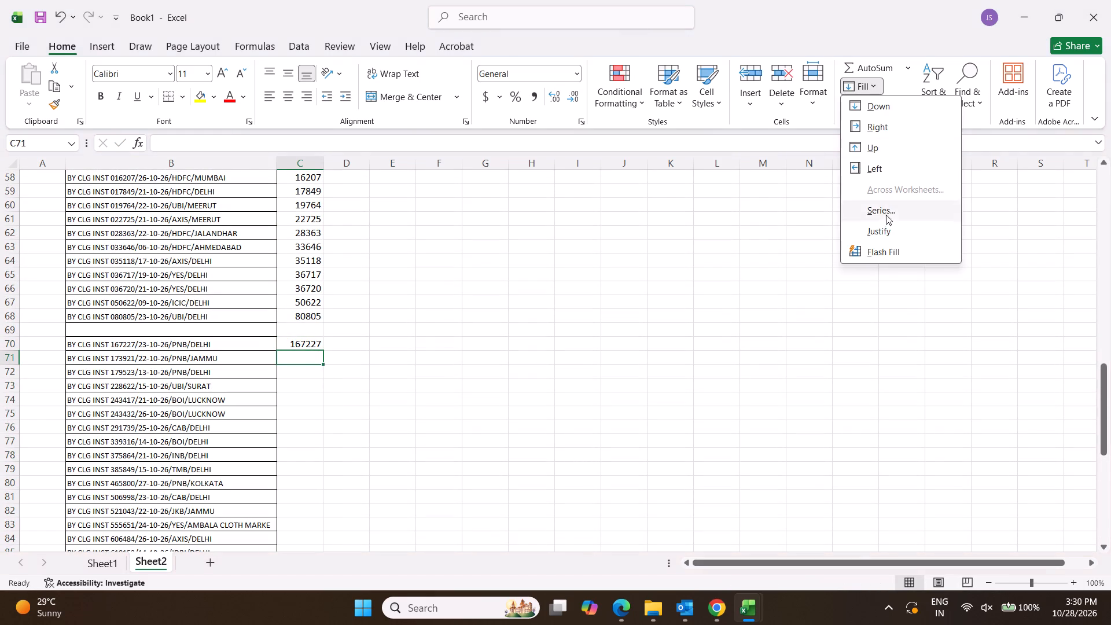
{"action": "left_click", "coordinate": [876, 251]}
Delete the blank row 69 between the 080805 and 167227 entries.
{"action": "left_click", "coordinate": [293, 332]}
{"action": "key", "text": "shift+space"}
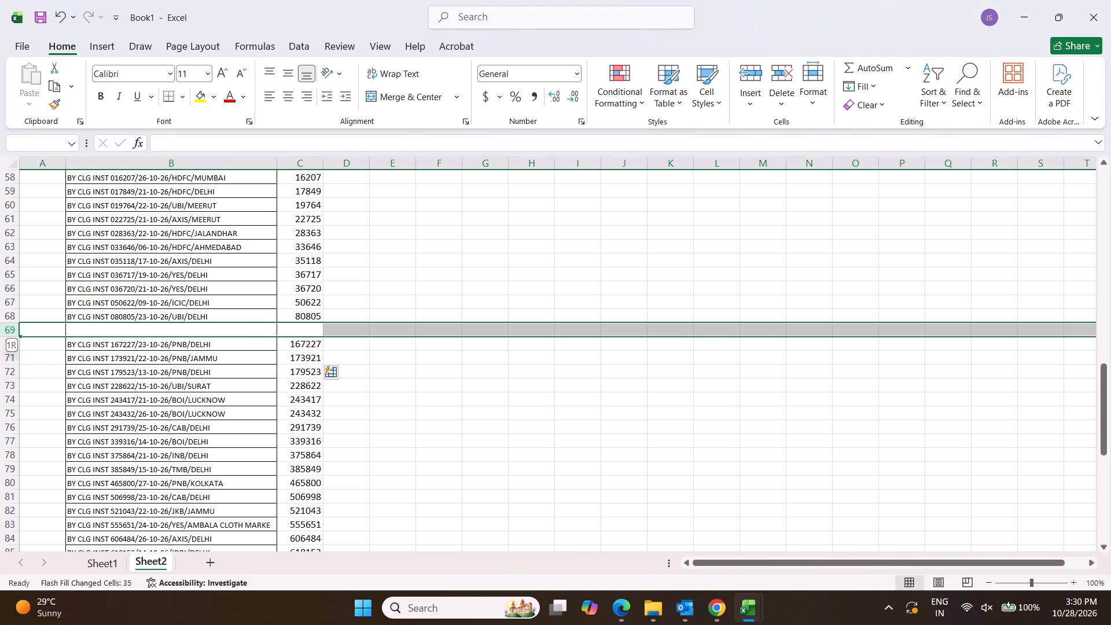
{"action": "key", "text": "ctrl+minus"}
Copy the date 24-10-26 from the description in B2 into D2.
{"action": "scroll", "coordinate": [462, 427], "scroll_direction": "down", "scroll_amount": 9}
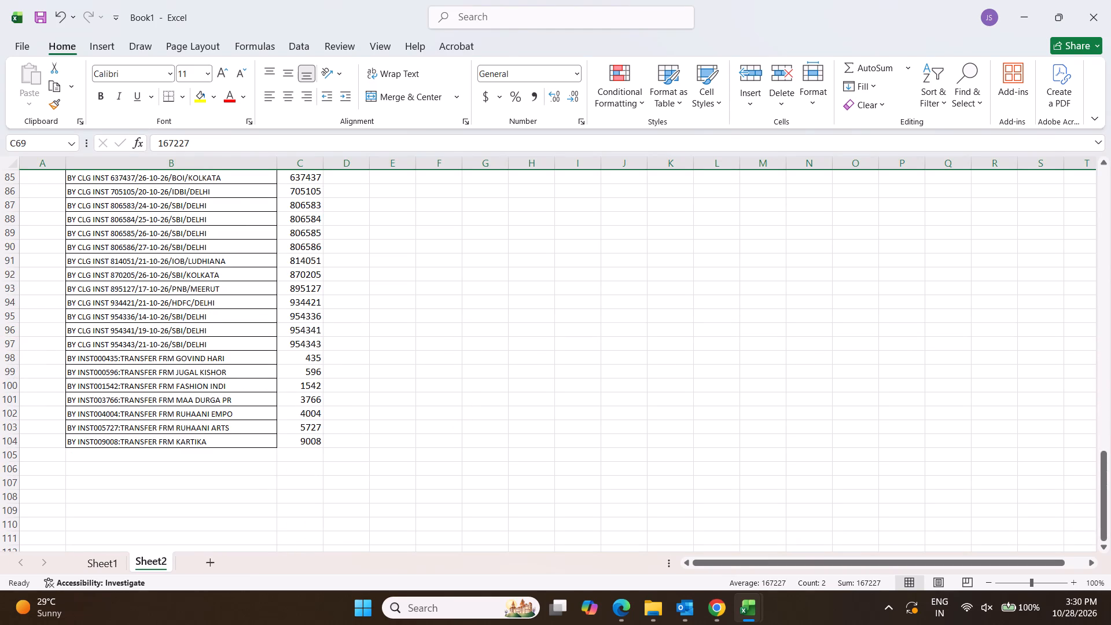
{"action": "scroll", "coordinate": [458, 424], "scroll_direction": "up", "scroll_amount": 20}
{"action": "scroll", "coordinate": [458, 424], "scroll_direction": "up", "scroll_amount": 20}
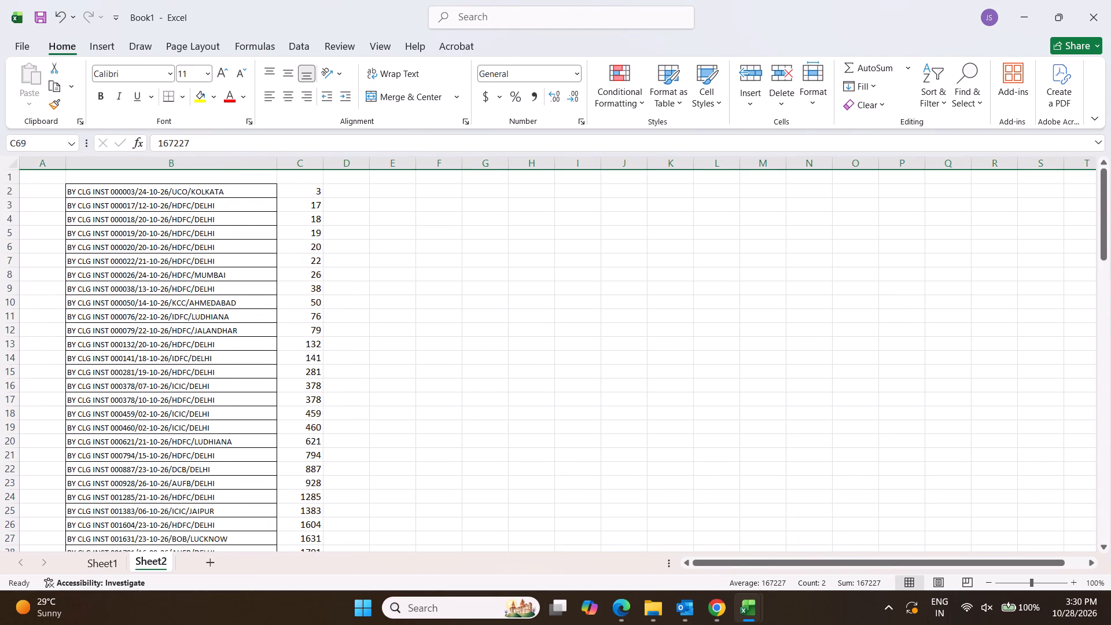
{"action": "left_click", "coordinate": [177, 192]}
{"action": "left_click_drag", "start_coordinate": [247, 141], "coordinate": [270, 143]}
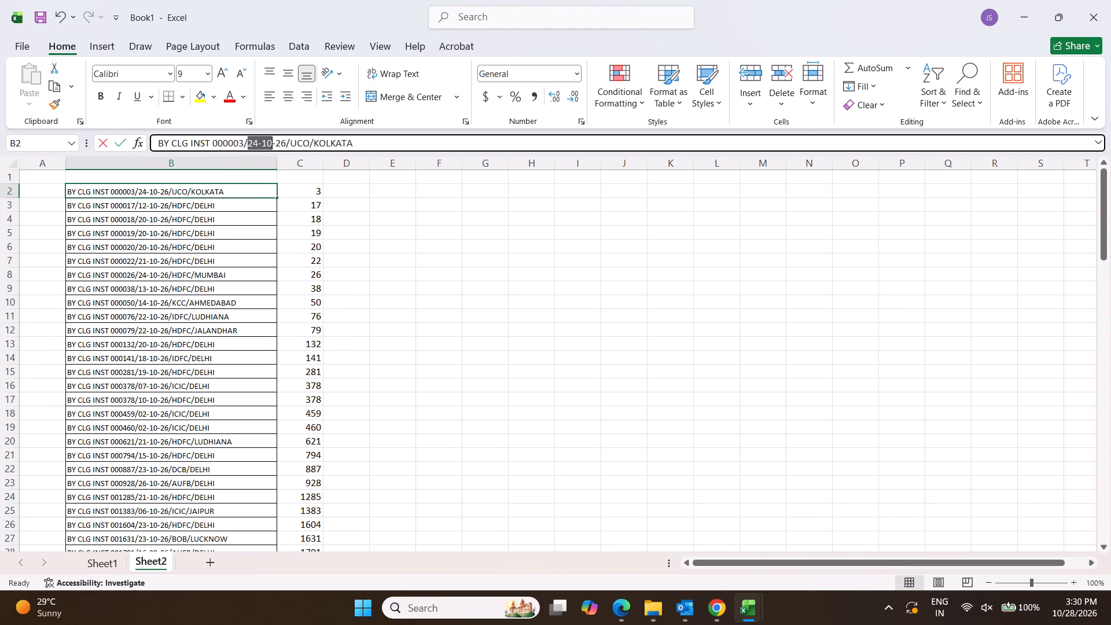
{"action": "left_click_drag", "start_coordinate": [270, 143], "coordinate": [284, 149]}
{"action": "key", "text": "ctrl+c"}
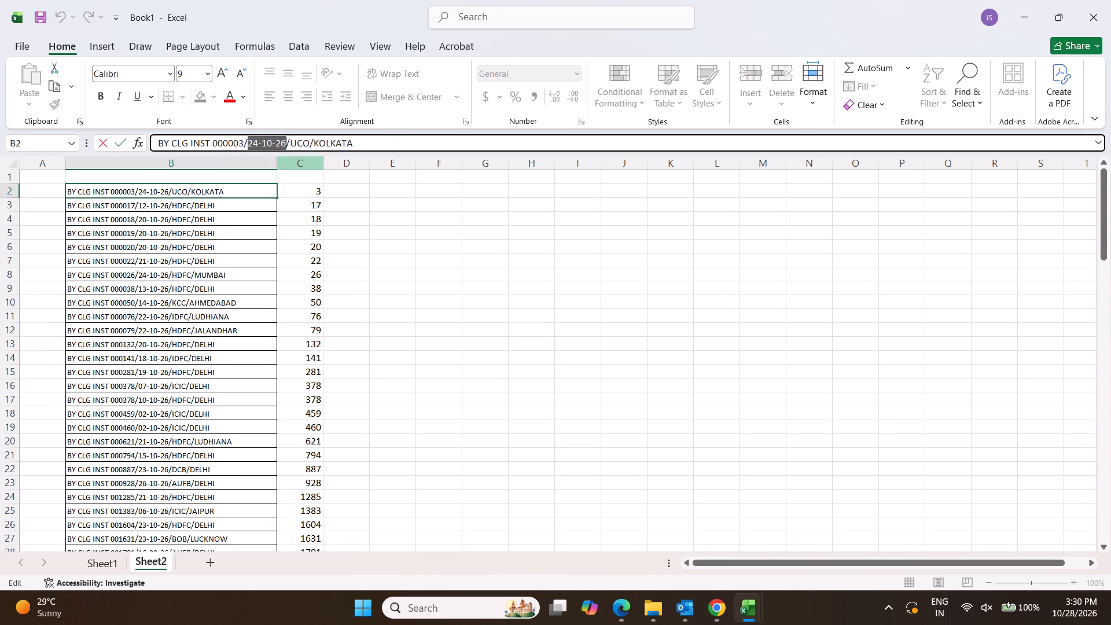
{"action": "left_click", "coordinate": [360, 199]}
{"action": "left_click", "coordinate": [351, 187]}
{"action": "key", "text": "ctrl+v"}
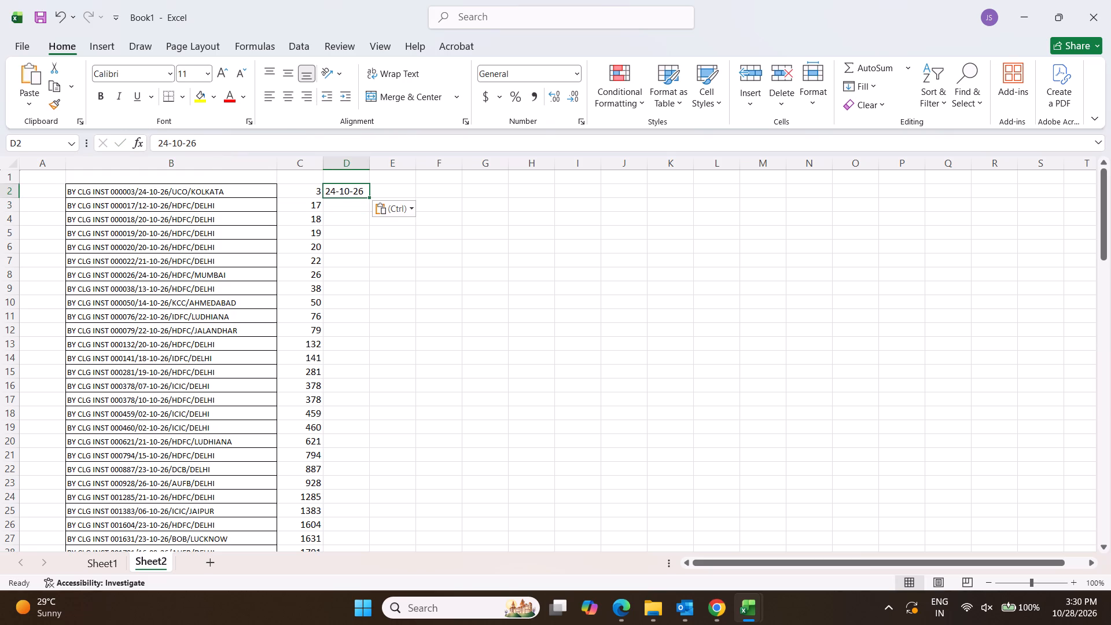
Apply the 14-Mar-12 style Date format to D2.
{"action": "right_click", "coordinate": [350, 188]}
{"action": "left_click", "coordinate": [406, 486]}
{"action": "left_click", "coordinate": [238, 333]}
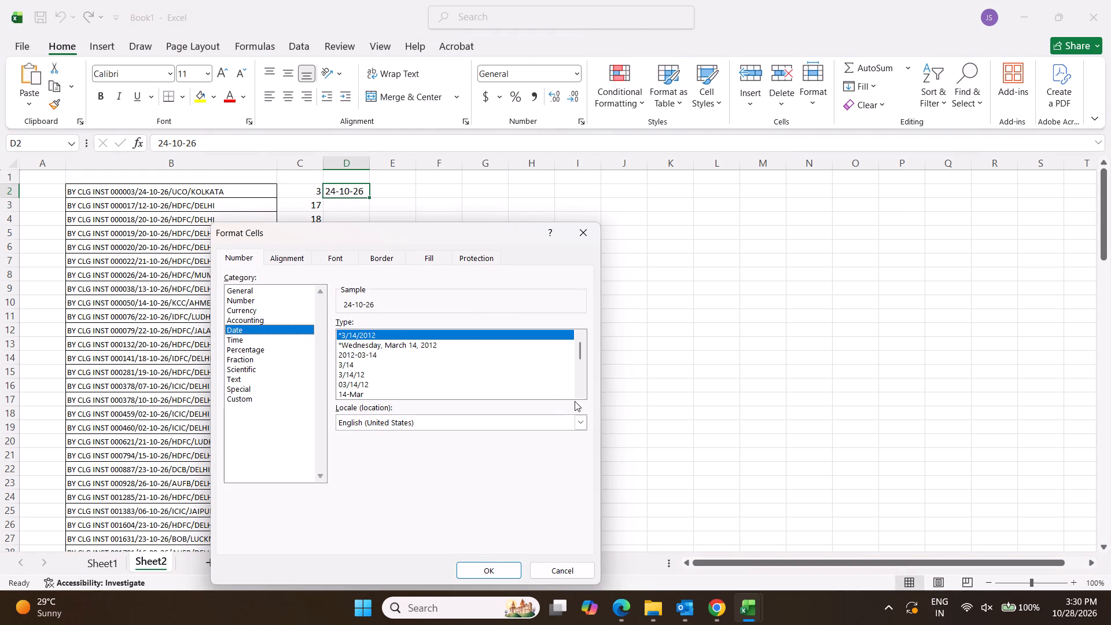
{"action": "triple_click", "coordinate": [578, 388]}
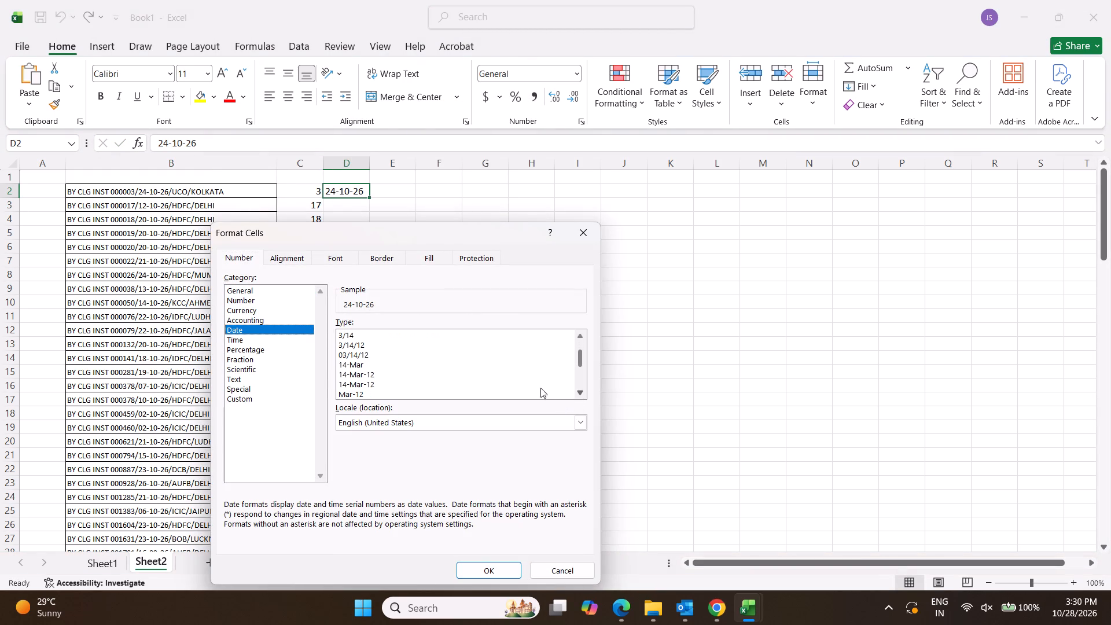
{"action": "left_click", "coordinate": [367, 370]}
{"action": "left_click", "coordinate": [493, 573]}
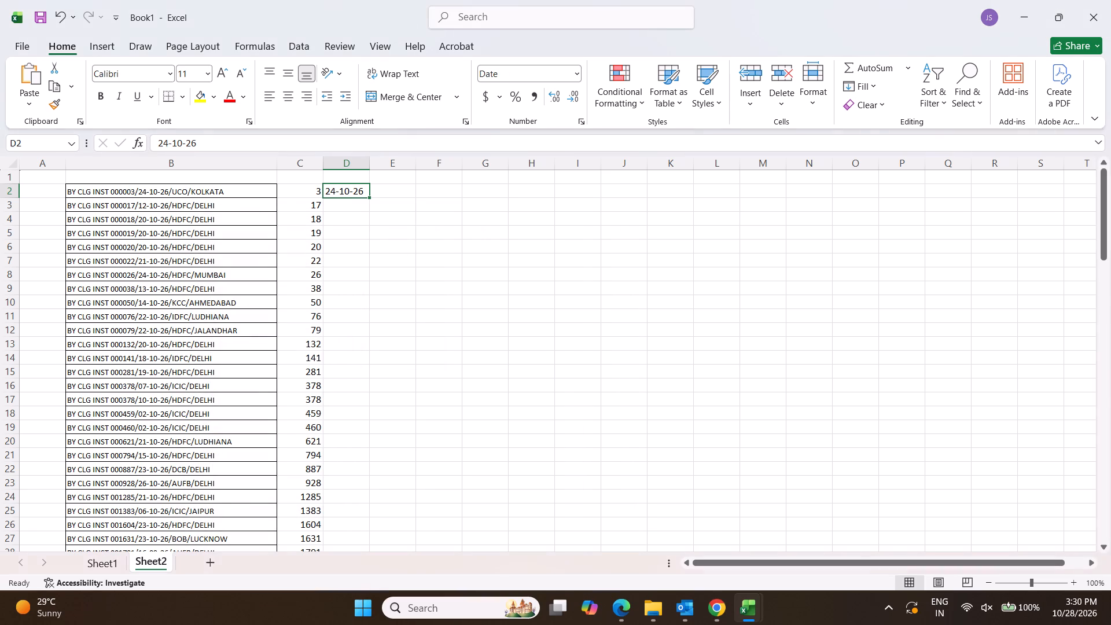
Give D2 the custom number format DD-MMM-YY.
{"action": "right_click", "coordinate": [352, 190]}
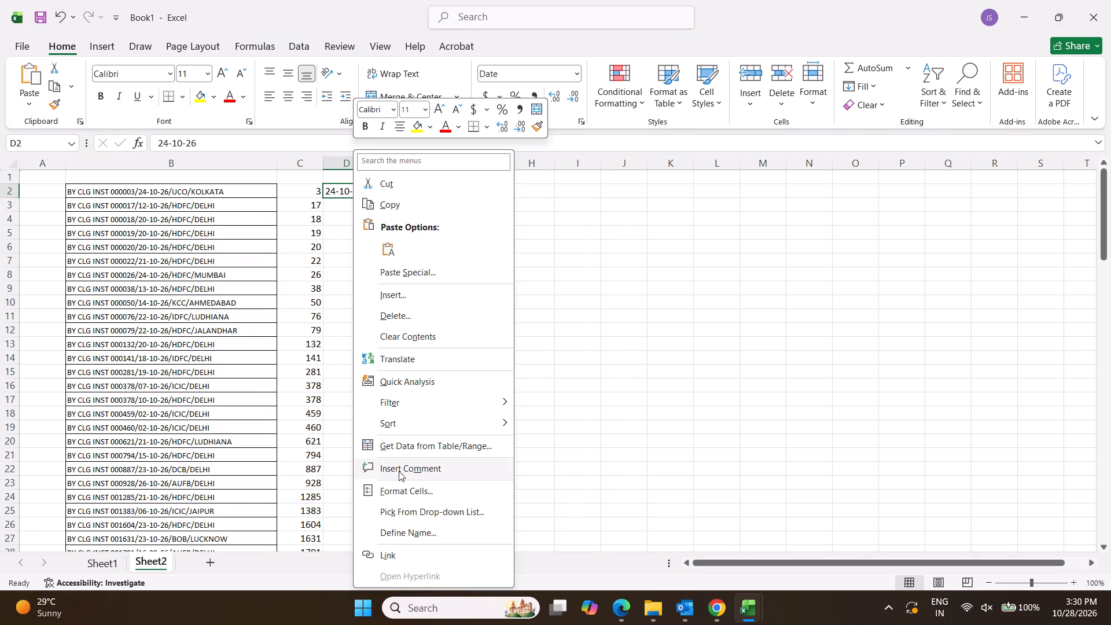
{"action": "left_click", "coordinate": [396, 491]}
{"action": "left_click", "coordinate": [231, 403]}
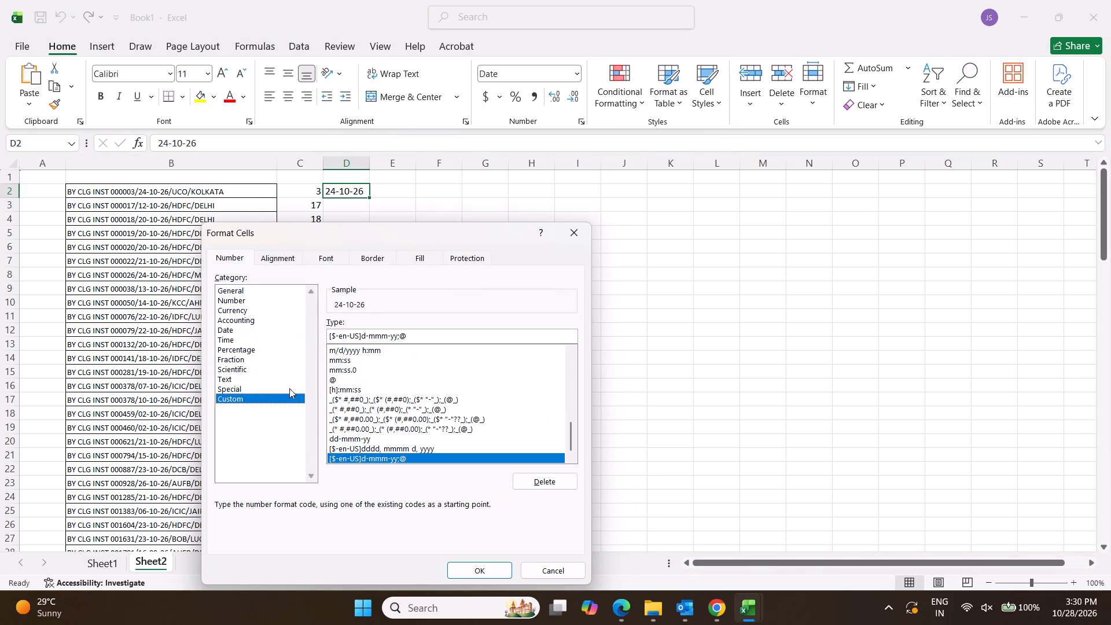
{"action": "left_click_drag", "start_coordinate": [441, 339], "coordinate": [0, 339]}
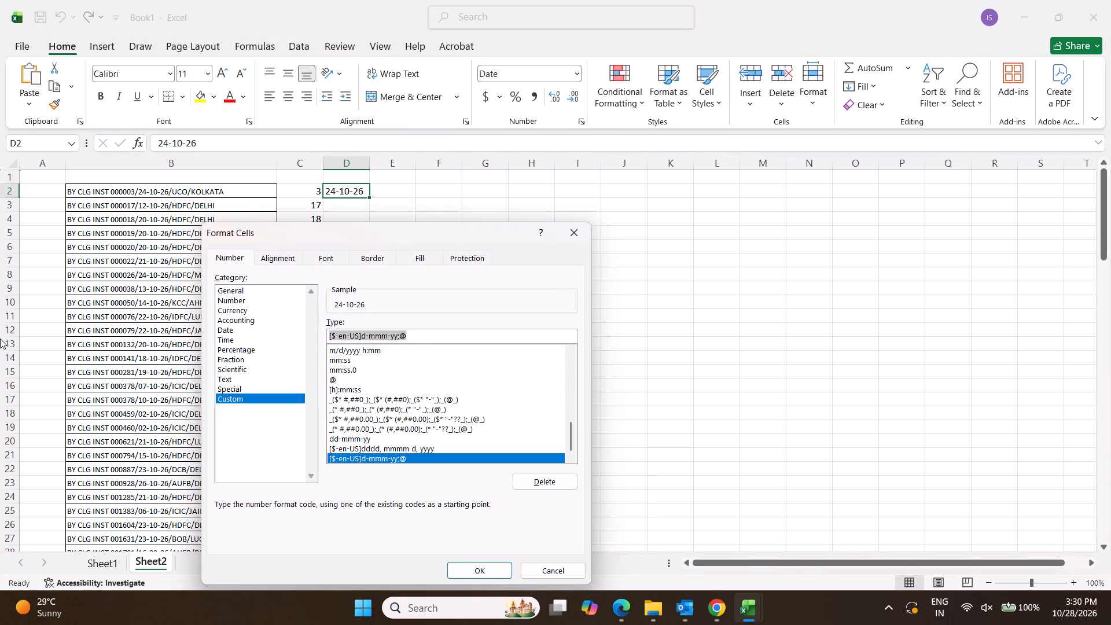
{"action": "type", "text": "DD-MMM-YY"}
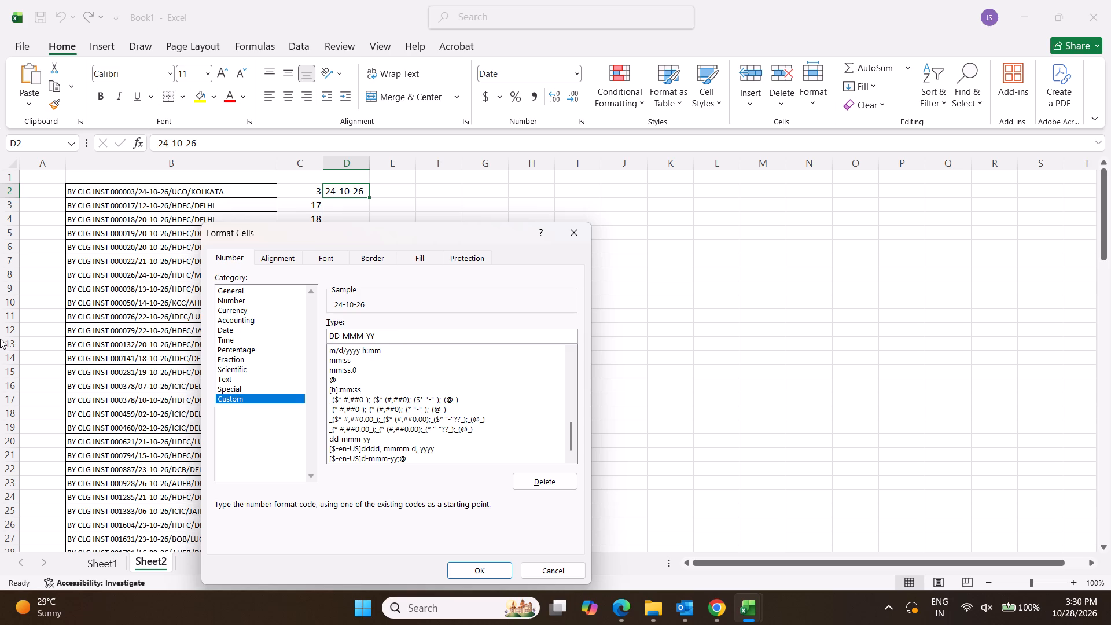
{"action": "left_click", "coordinate": [470, 573]}
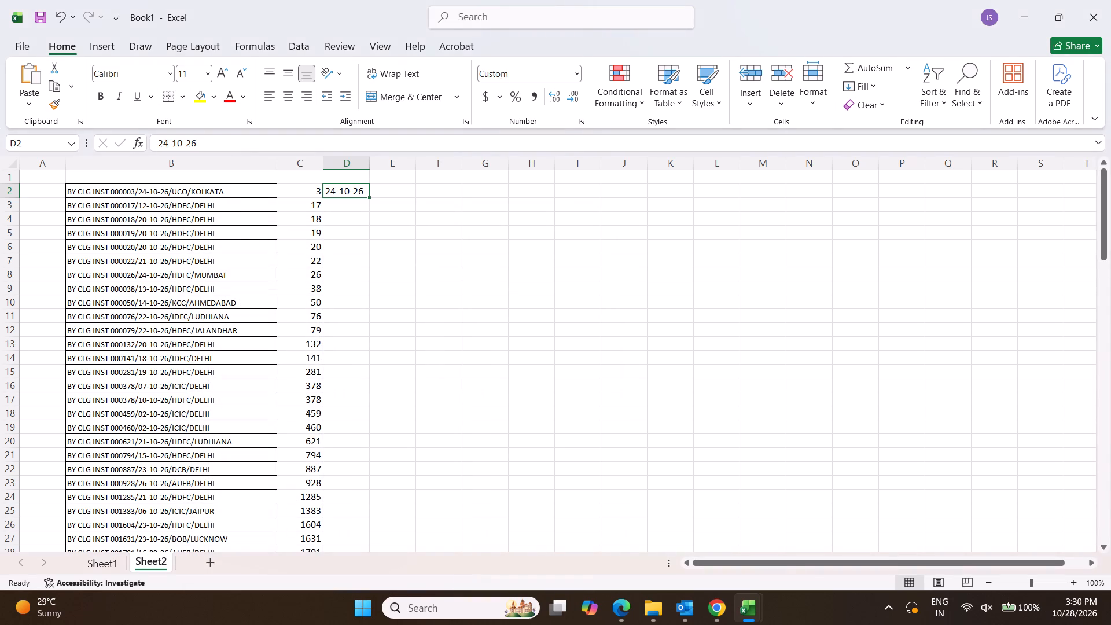
Convert D2 to a real date using Text to Columns with the DMY date format, and autofit column D.
{"action": "left_click", "coordinate": [296, 46]}
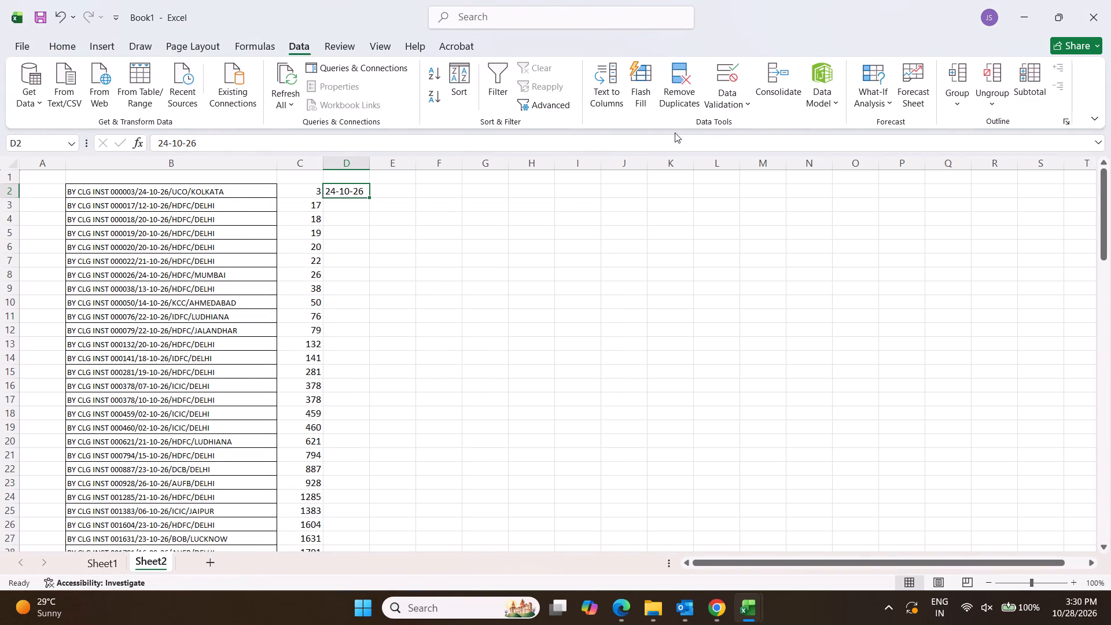
{"action": "left_click", "coordinate": [598, 93]}
{"action": "left_click", "coordinate": [472, 389]}
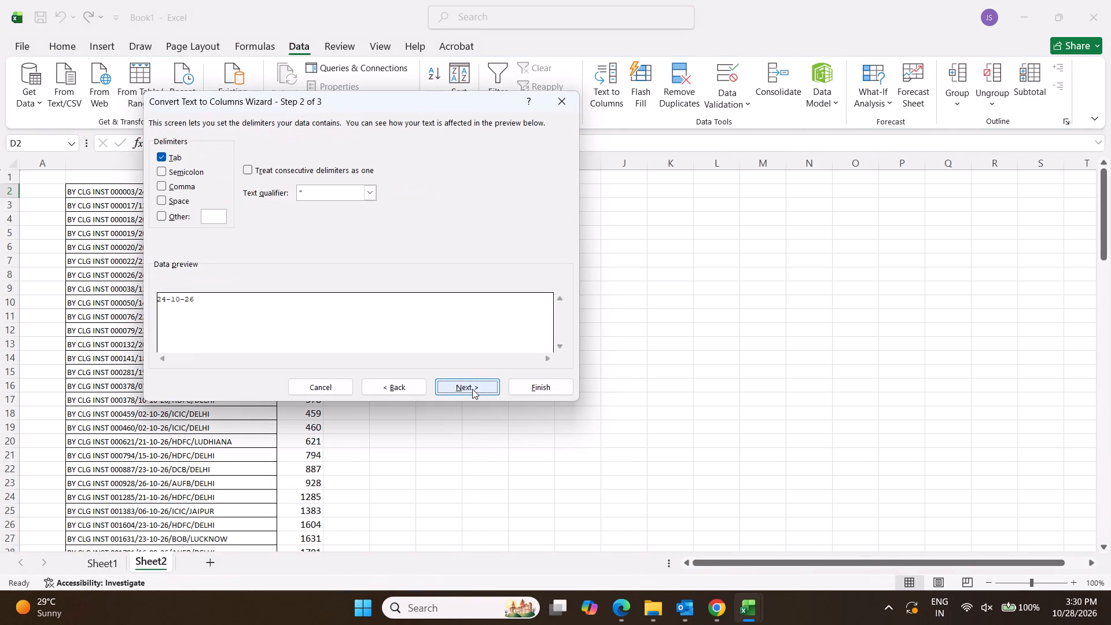
{"action": "left_click", "coordinate": [165, 181]}
{"action": "left_click", "coordinate": [488, 392]}
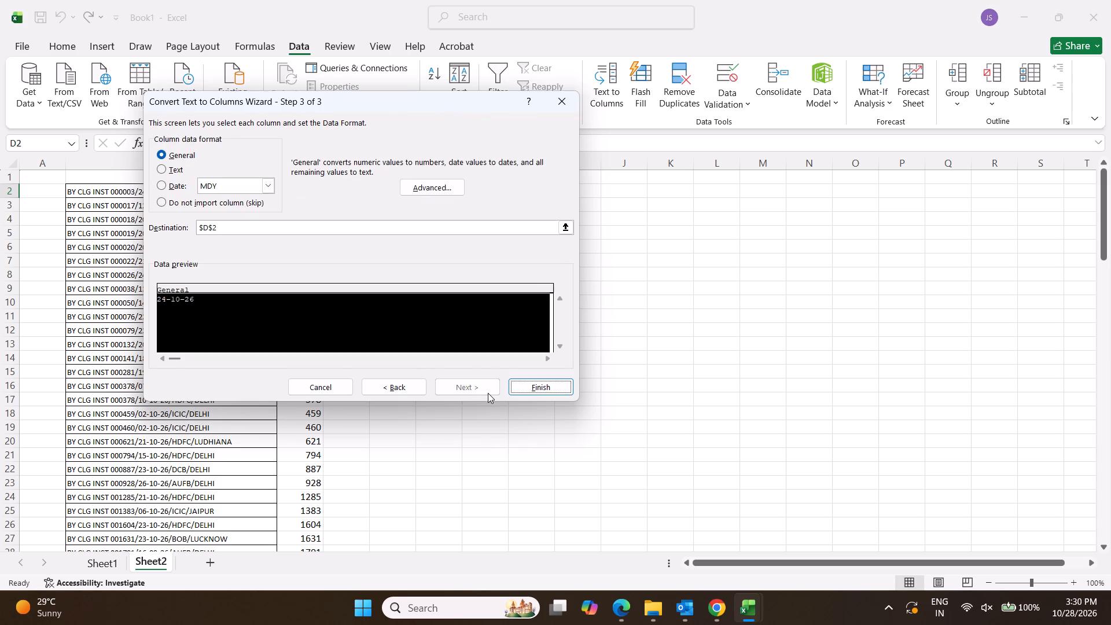
{"action": "left_click", "coordinate": [234, 187]}
{"action": "left_click", "coordinate": [220, 208]}
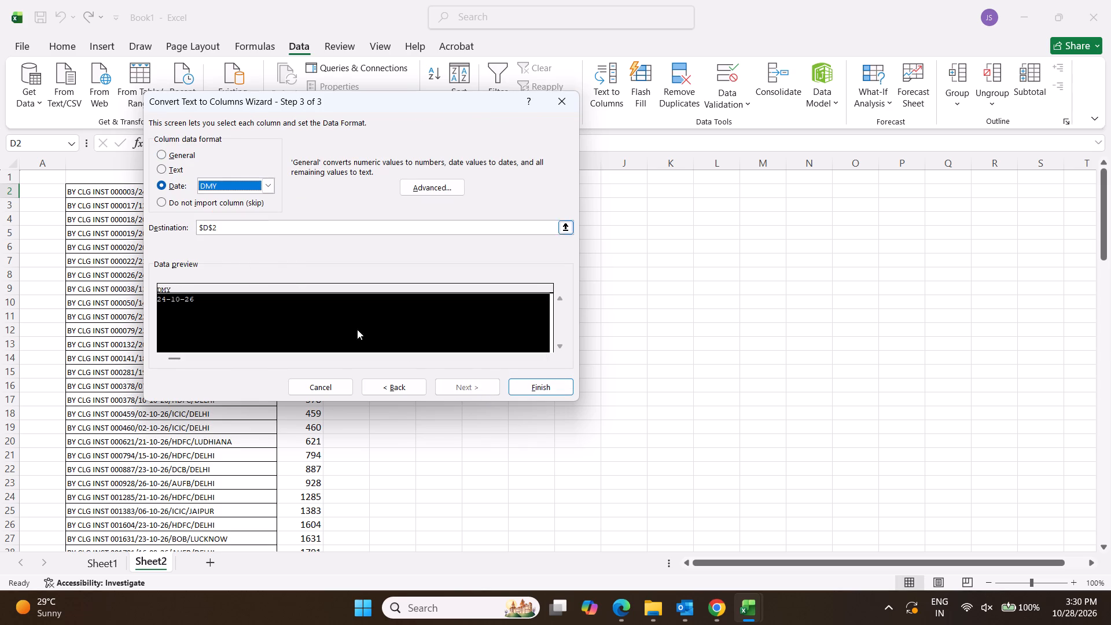
{"action": "left_click", "coordinate": [520, 389]}
{"action": "left_click", "coordinate": [453, 374]}
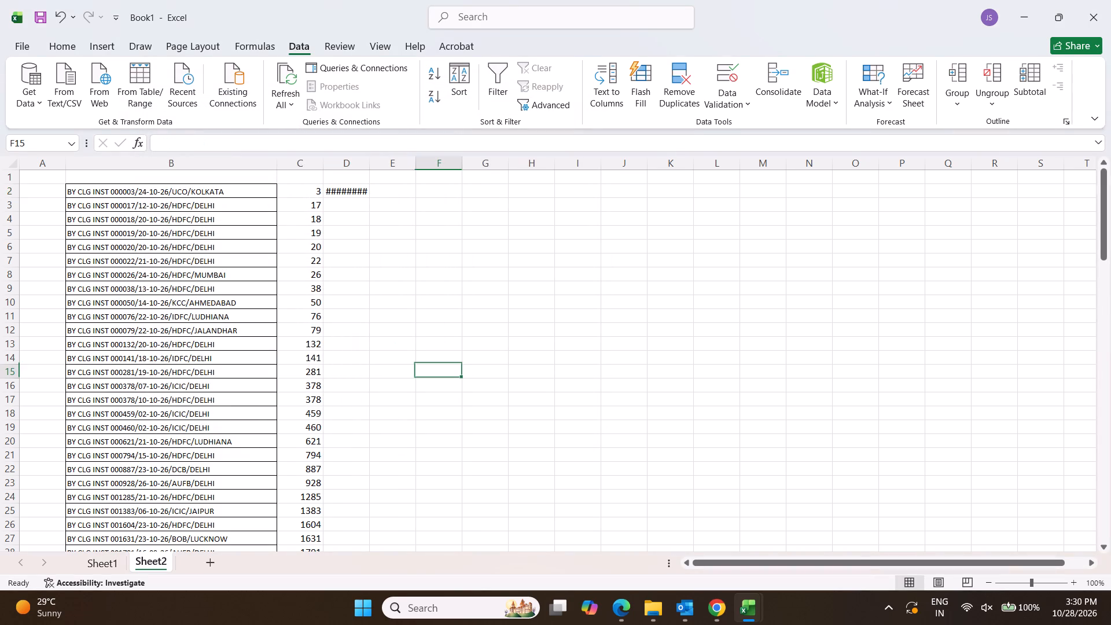
{"action": "double_click", "coordinate": [368, 162]}
Flash Fill the dates down column D, starting from D3.
{"action": "left_click", "coordinate": [348, 203]}
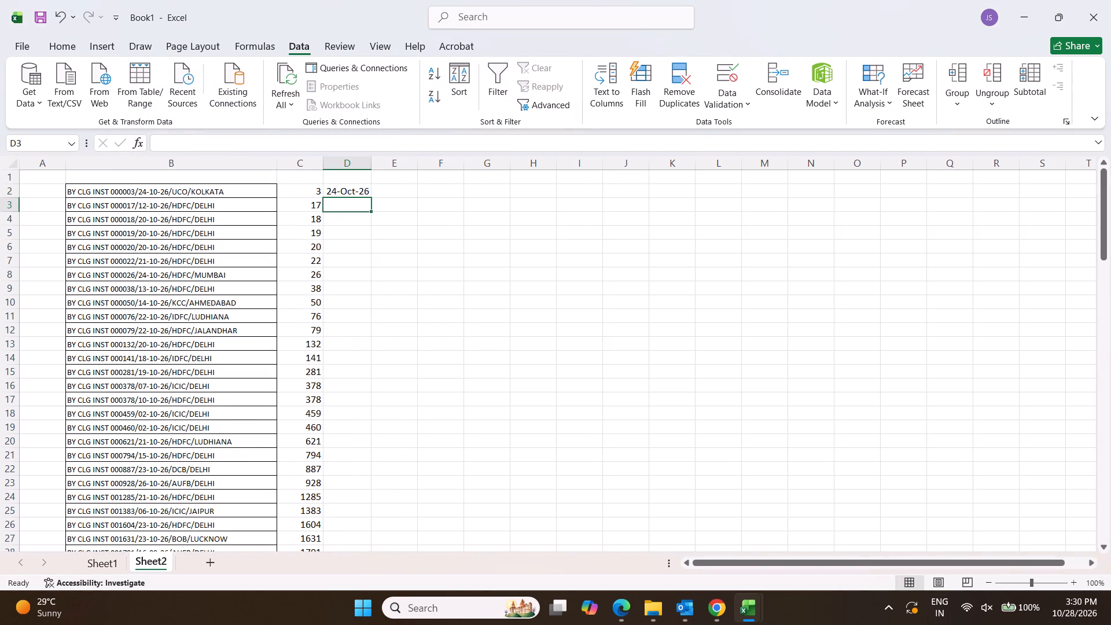
{"action": "left_click", "coordinate": [54, 46]}
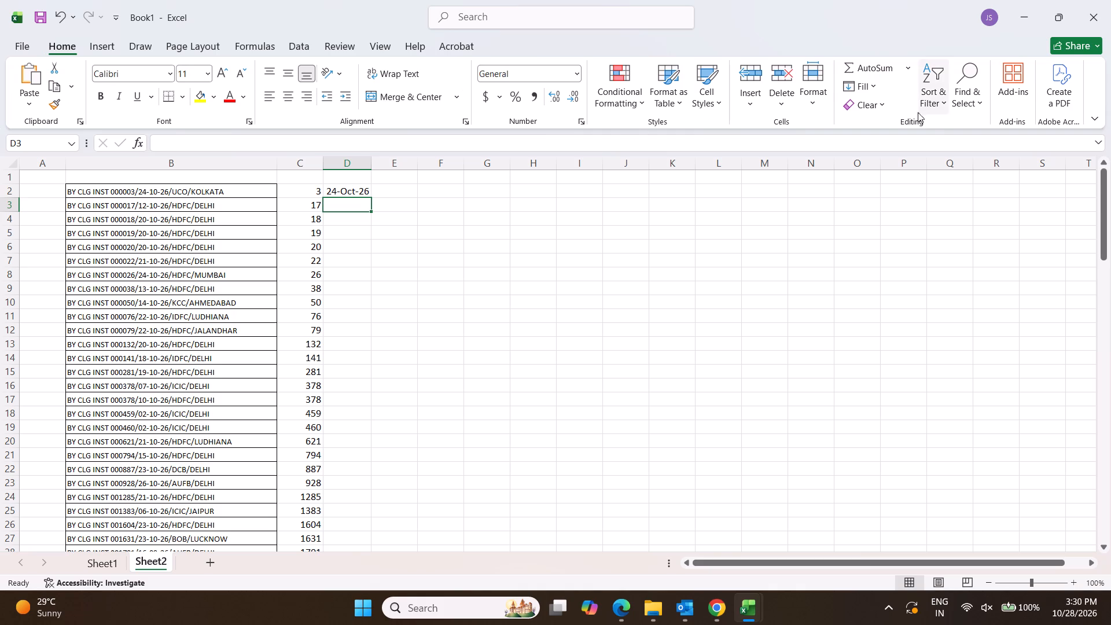
{"action": "left_click", "coordinate": [876, 84]}
{"action": "left_click", "coordinate": [886, 259]}
Fill D2's date down into D3 and correct D3 to 12-Oct-26 so the Flash Fill pattern follows it.
{"action": "key", "text": "ctrl+d"}
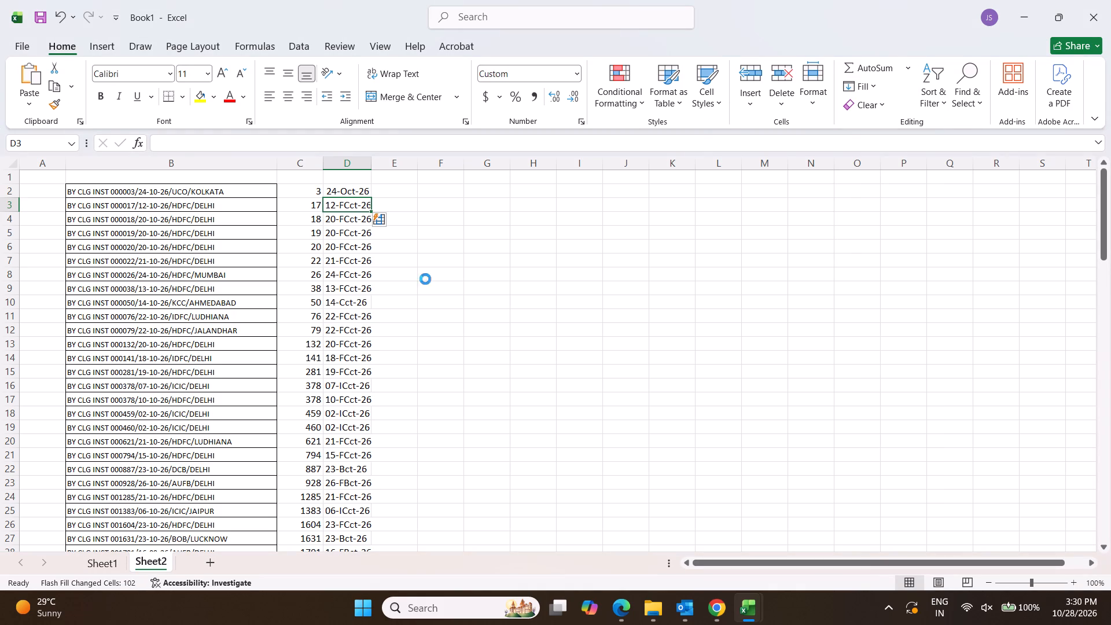
{"action": "left_click", "coordinate": [185, 145]}
{"action": "key", "text": "BackSpace"}
{"action": "key", "text": "BackSpace"}
{"action": "type", "text": "12"}
{"action": "key", "text": "Return"}
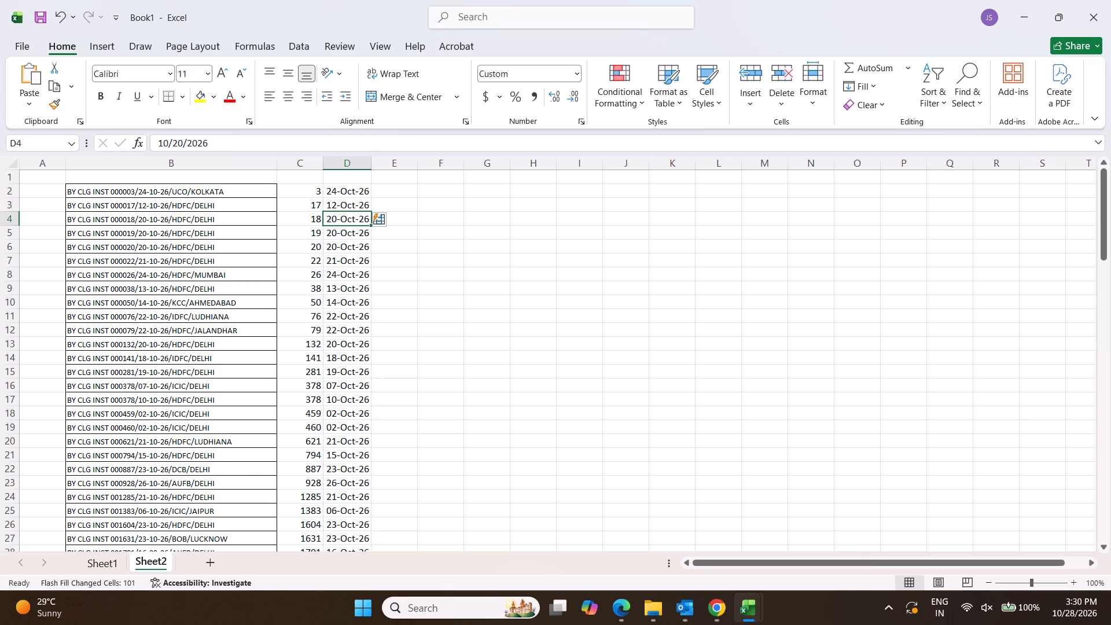
Correct the date in D28, beside cheque 1701, to 16-Sep-26.
{"action": "scroll", "coordinate": [368, 372], "scroll_direction": "down", "scroll_amount": 5}
{"action": "left_click", "coordinate": [340, 347]}
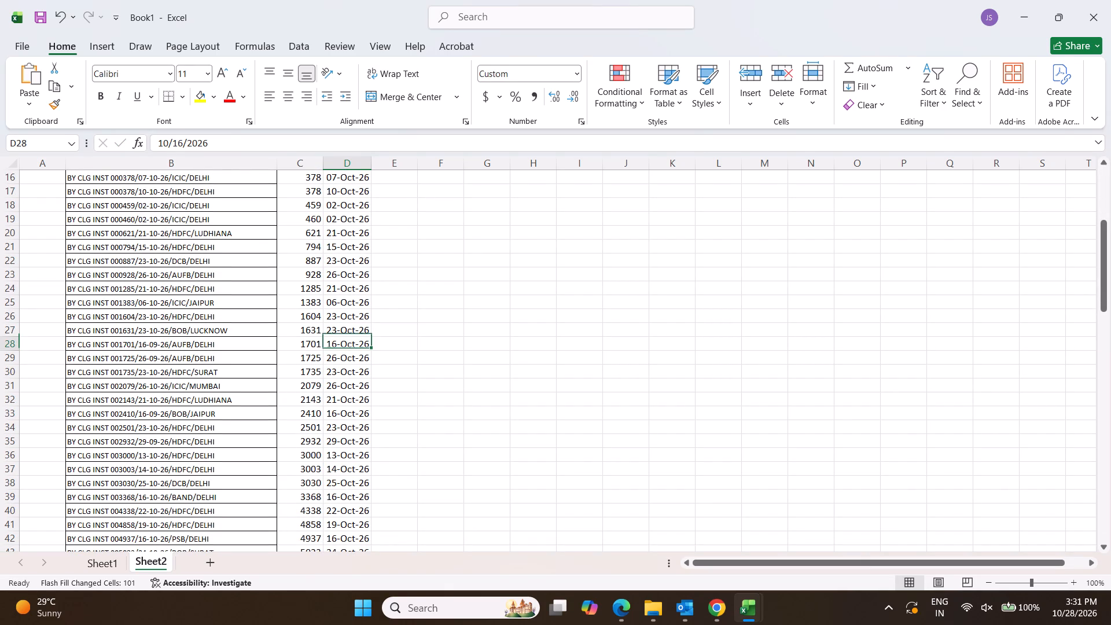
{"action": "left_click", "coordinate": [164, 139]}
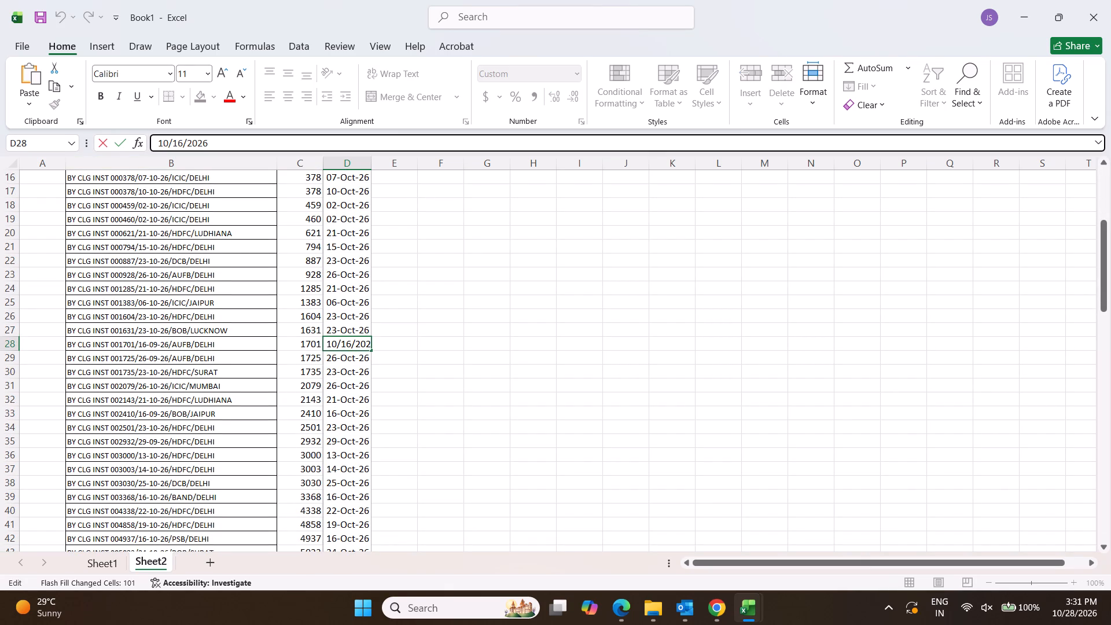
{"action": "key", "text": "Right"}
{"action": "key", "text": "BackSpace"}
{"action": "key", "text": "BackSpace"}
{"action": "key", "text": "9"}
{"action": "key", "text": "Return"}
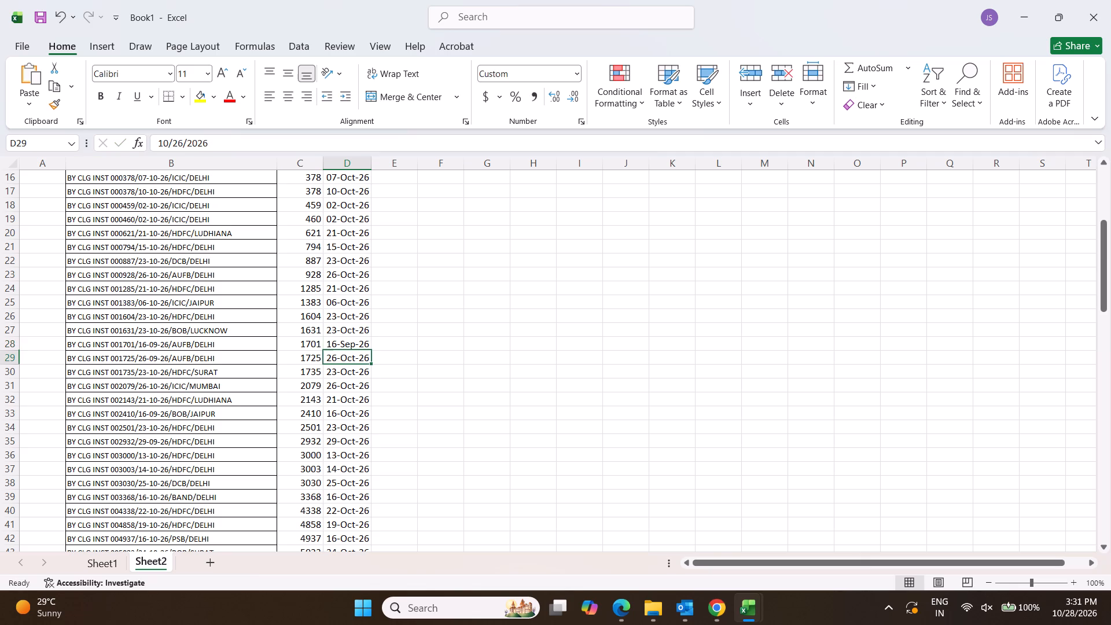
Correct the date in D29, beside cheque 1725, to 26-Sep-26.
{"action": "left_click", "coordinate": [170, 144]}
{"action": "key", "text": "BackSpace"}
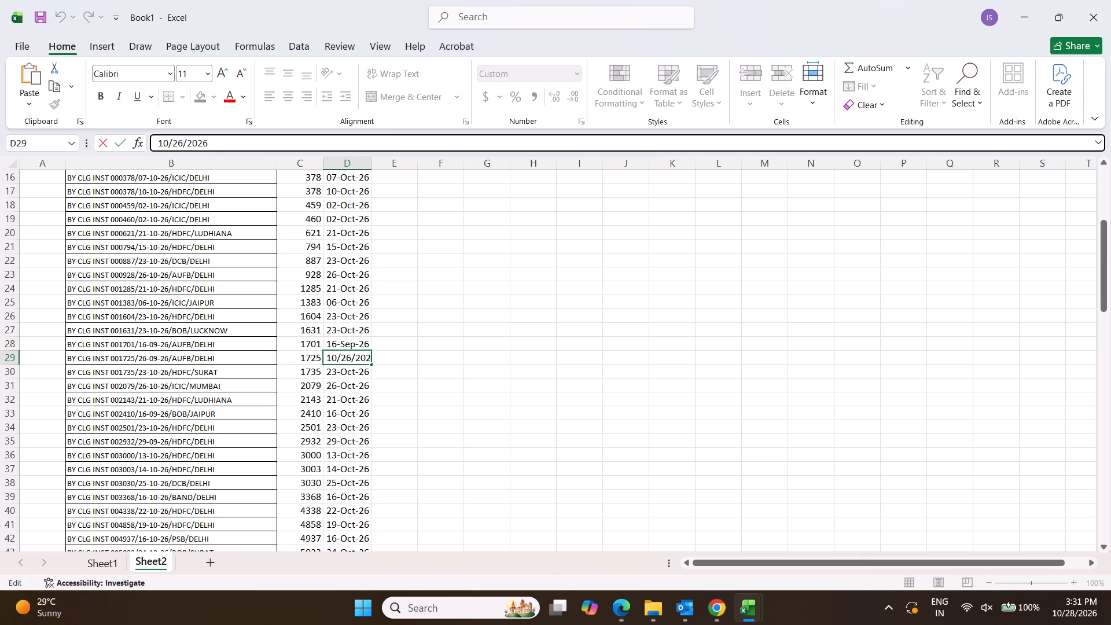
{"action": "key", "text": "BackSpace"}
{"action": "key", "text": "9"}
{"action": "key", "text": "Return"}
Copy the 16-Sep-26 date from D28 into D33, beside cheque 2410.
{"action": "scroll", "coordinate": [330, 382], "scroll_direction": "down", "scroll_amount": 1}
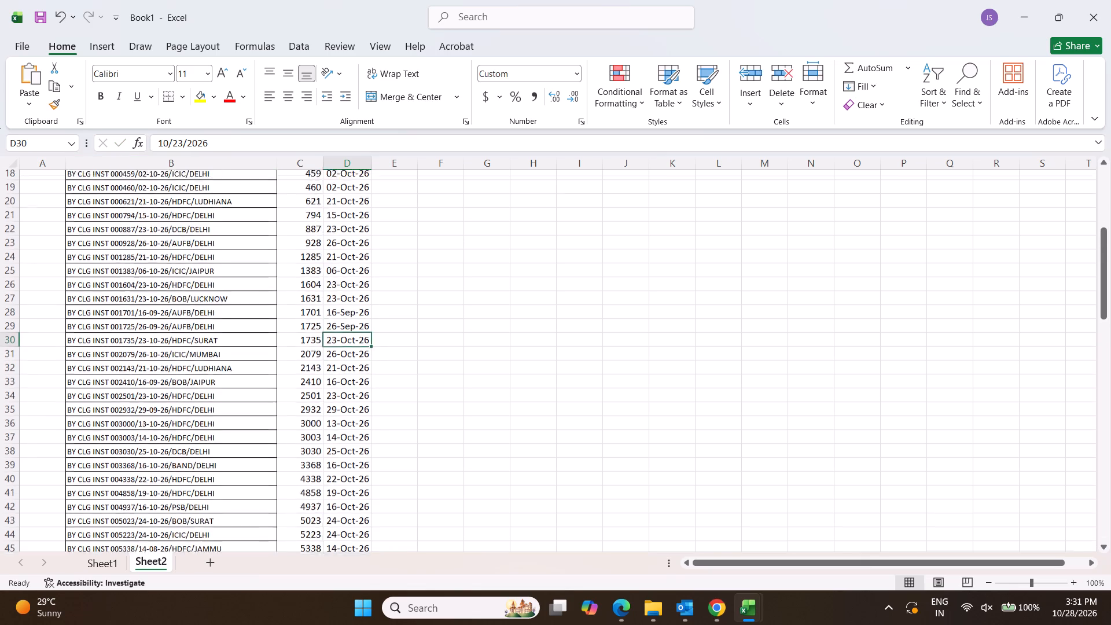
{"action": "scroll", "coordinate": [369, 384], "scroll_direction": "down", "scroll_amount": 1}
{"action": "left_click", "coordinate": [333, 333]}
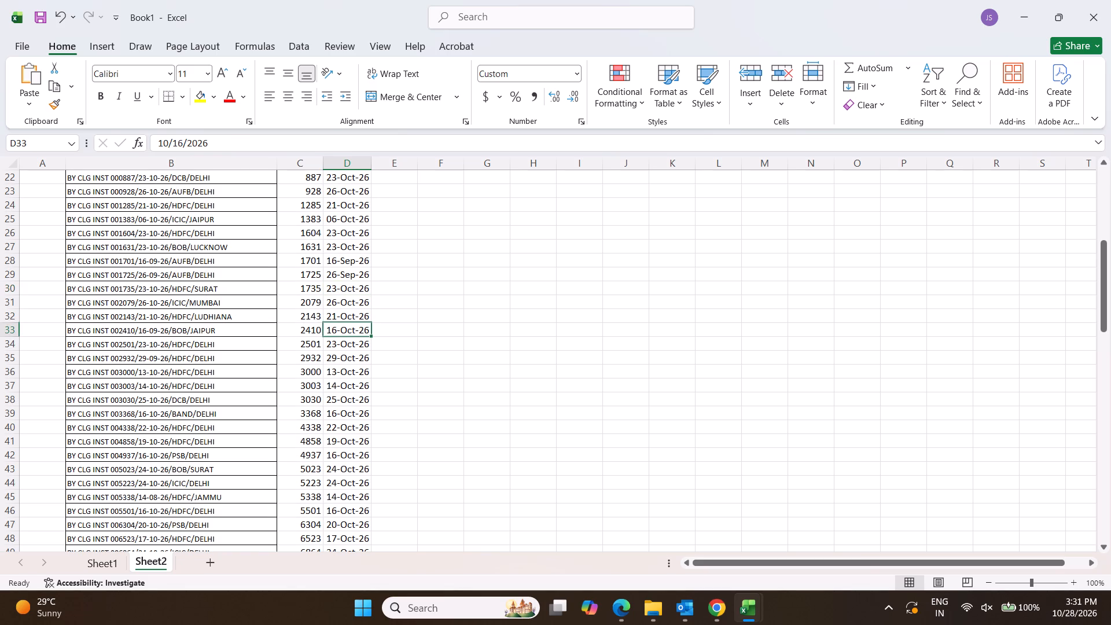
{"action": "left_click", "coordinate": [350, 255]}
{"action": "key", "text": "ctrl+c"}
{"action": "left_click", "coordinate": [352, 334]}
{"action": "key", "text": "ctrl+v"}
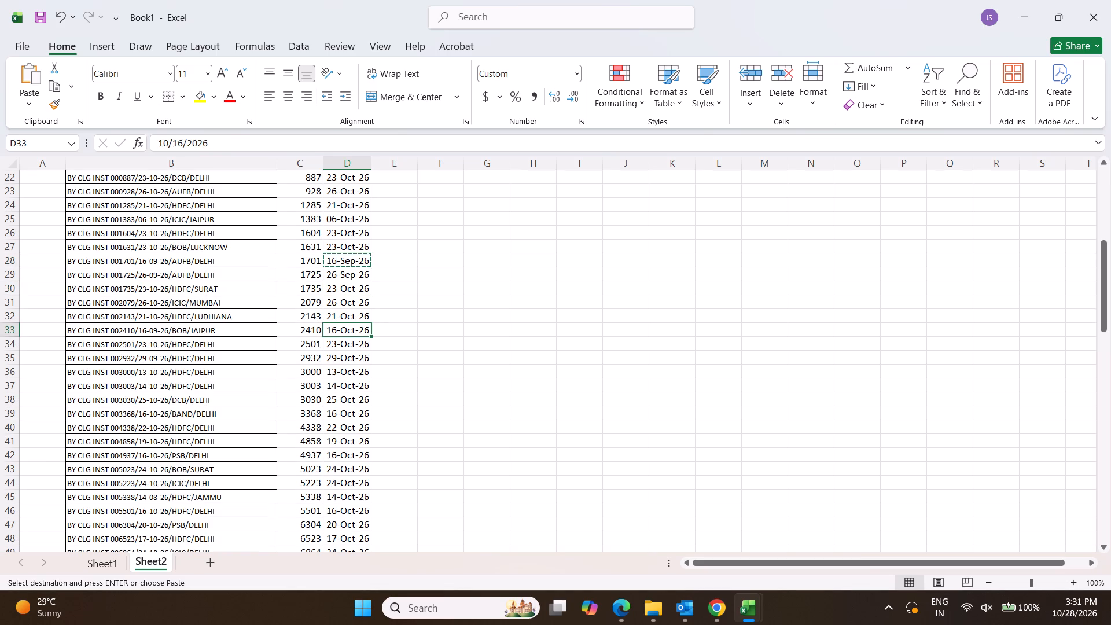
Paste the copied September date into D35, beside cheque 2932, and change it to 29-Sep-26.
{"action": "scroll", "coordinate": [220, 413], "scroll_direction": "down", "scroll_amount": 1}
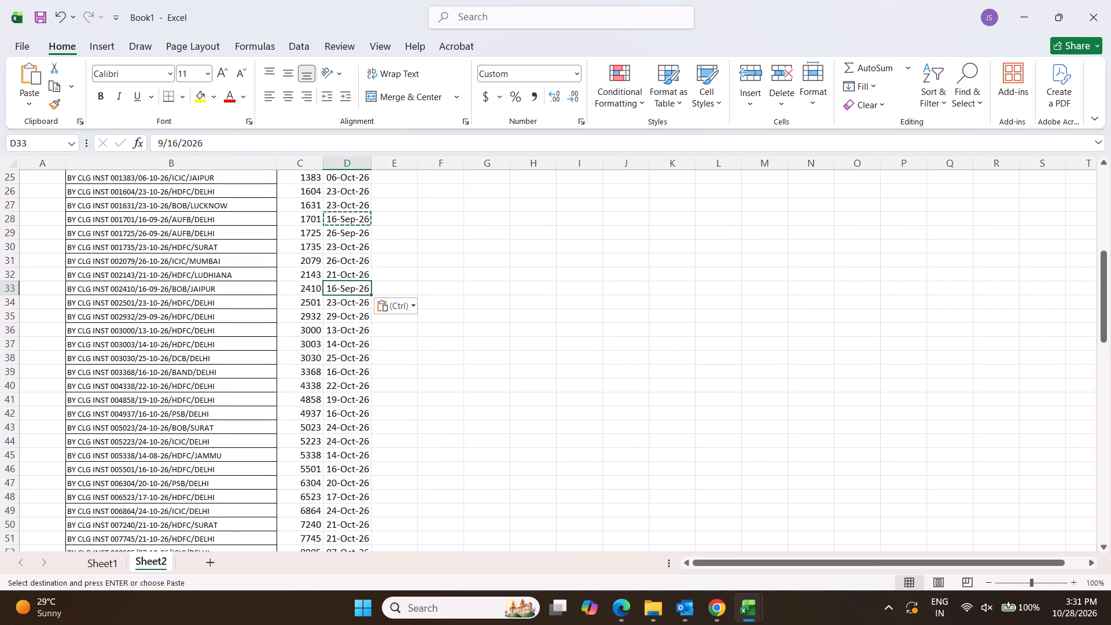
{"action": "left_click", "coordinate": [333, 317]}
{"action": "key", "text": "ctrl+v"}
{"action": "left_click", "coordinate": [174, 139]}
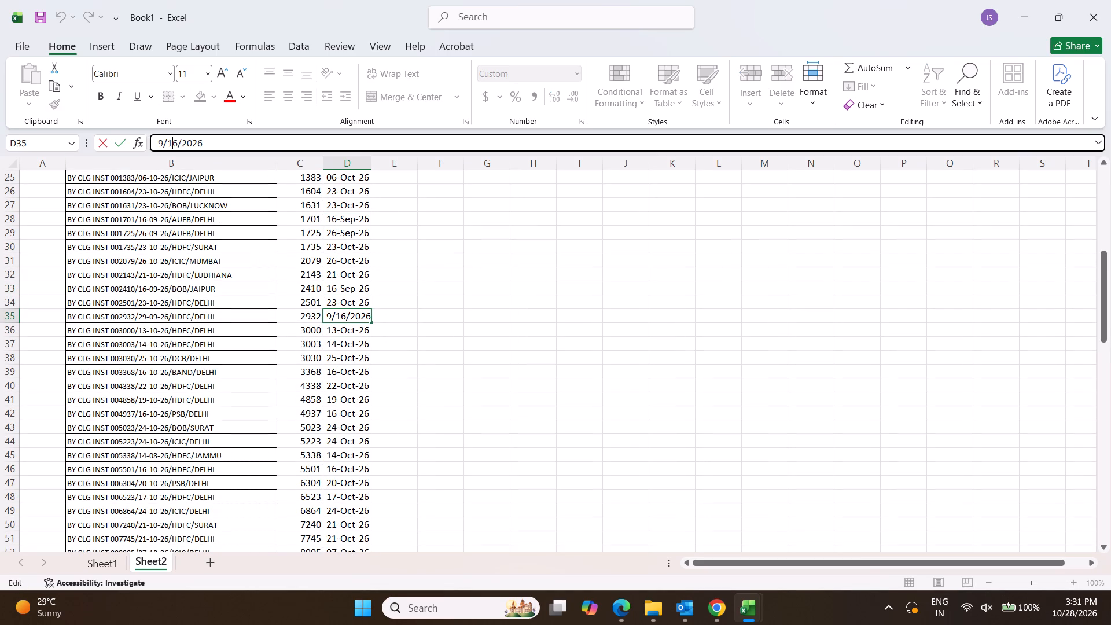
{"action": "key", "text": "Right"}
{"action": "key", "text": "BackSpace"}
{"action": "key", "text": "BackSpace"}
{"action": "type", "text": "29"}
{"action": "key", "text": "Return"}
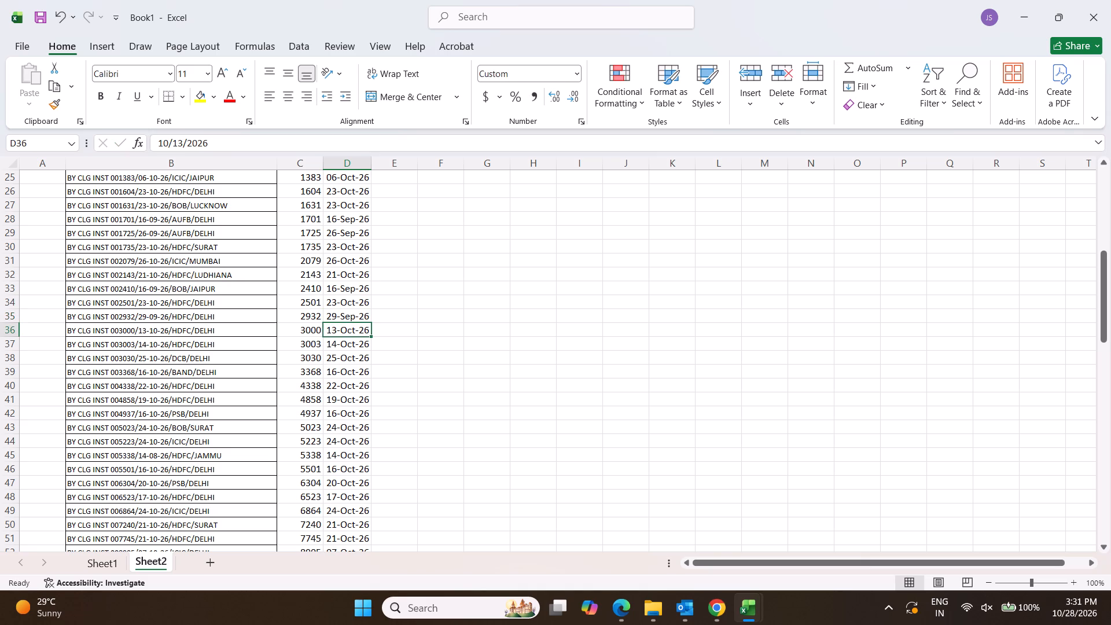
Correct the date in D45, beside cheque 5338, to 14-Aug-26.
{"action": "scroll", "coordinate": [301, 429], "scroll_direction": "down", "scroll_amount": 2}
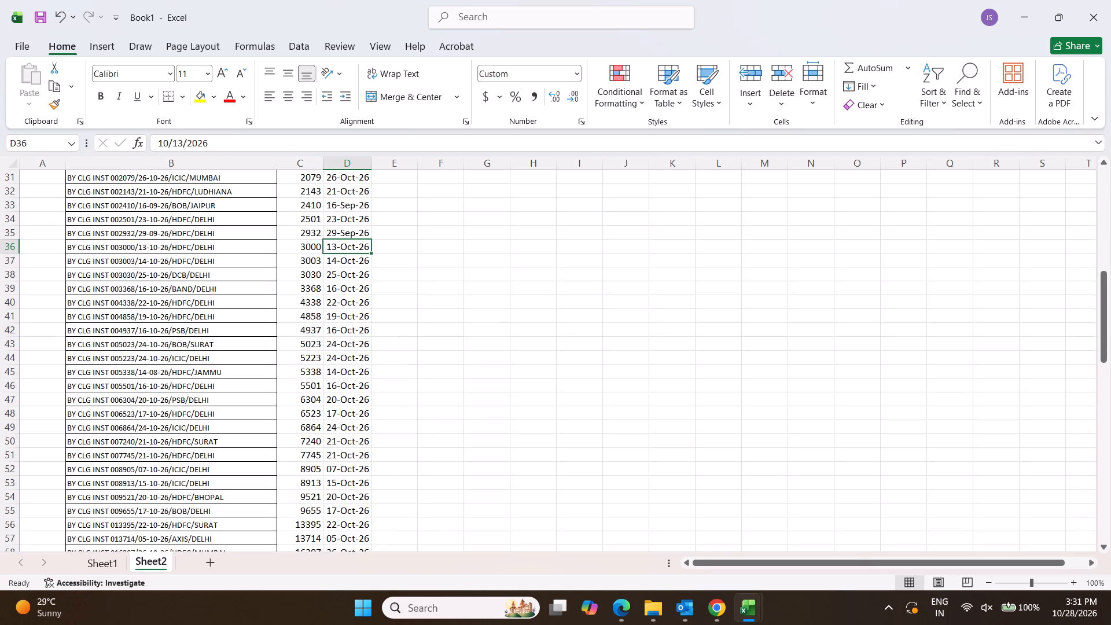
{"action": "left_click", "coordinate": [355, 369]}
{"action": "left_click", "coordinate": [168, 135]}
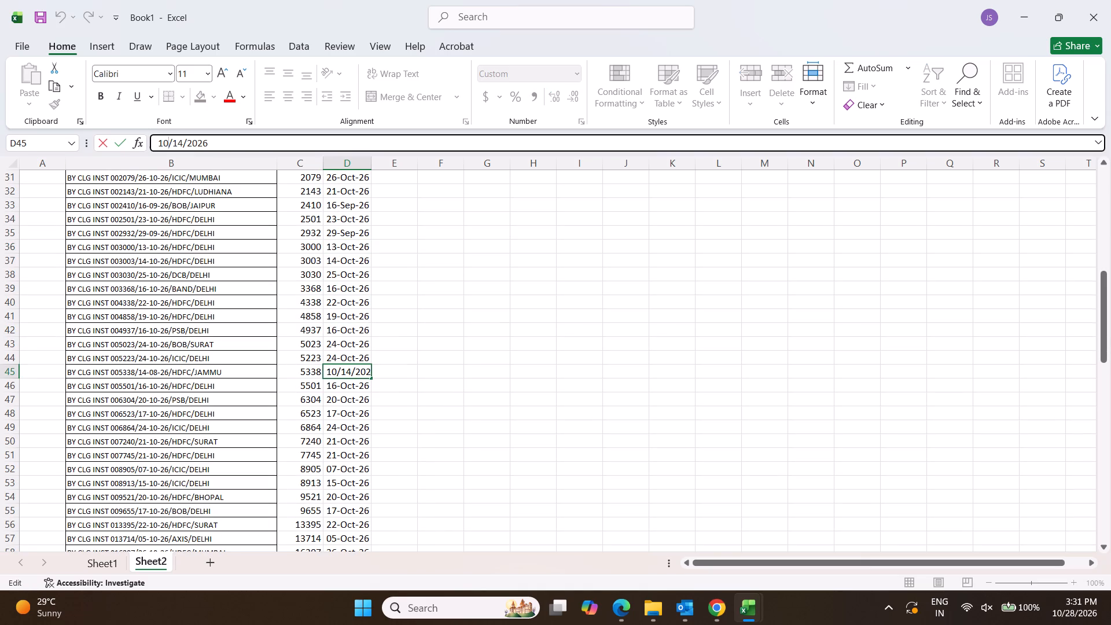
{"action": "key", "text": "BackSpace"}
{"action": "key", "text": "BackSpace"}
{"action": "key", "text": "8"}
{"action": "key", "text": "Return"}
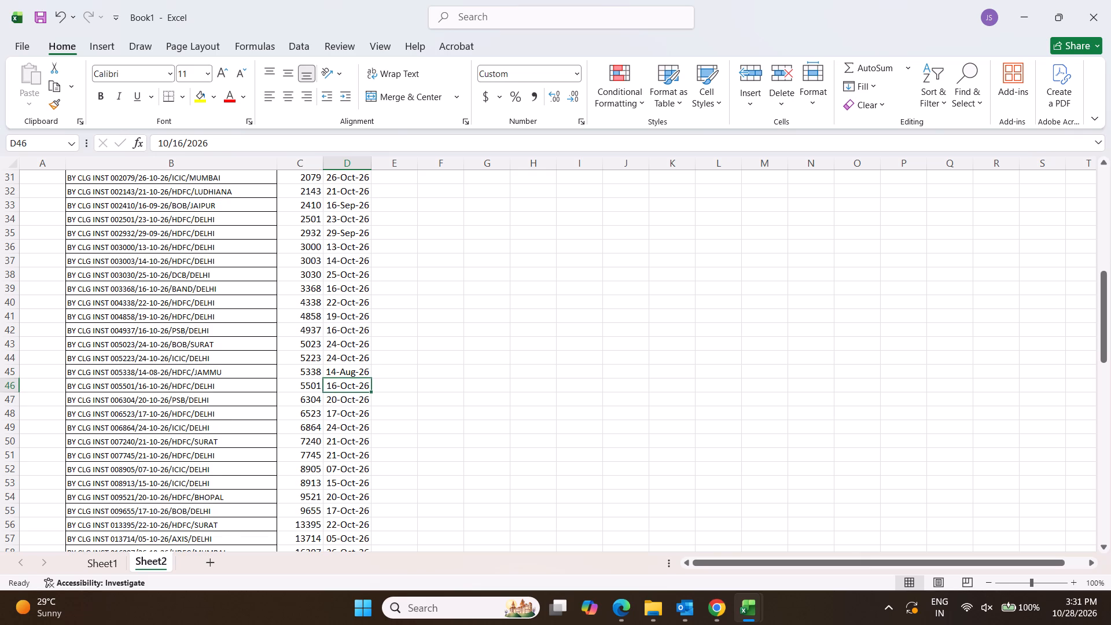
Copy the 27-Oct-26 date from D90 over the malformed dates of the transfer entries in D98:D104.
{"action": "scroll", "coordinate": [328, 436], "scroll_direction": "down", "scroll_amount": 5}
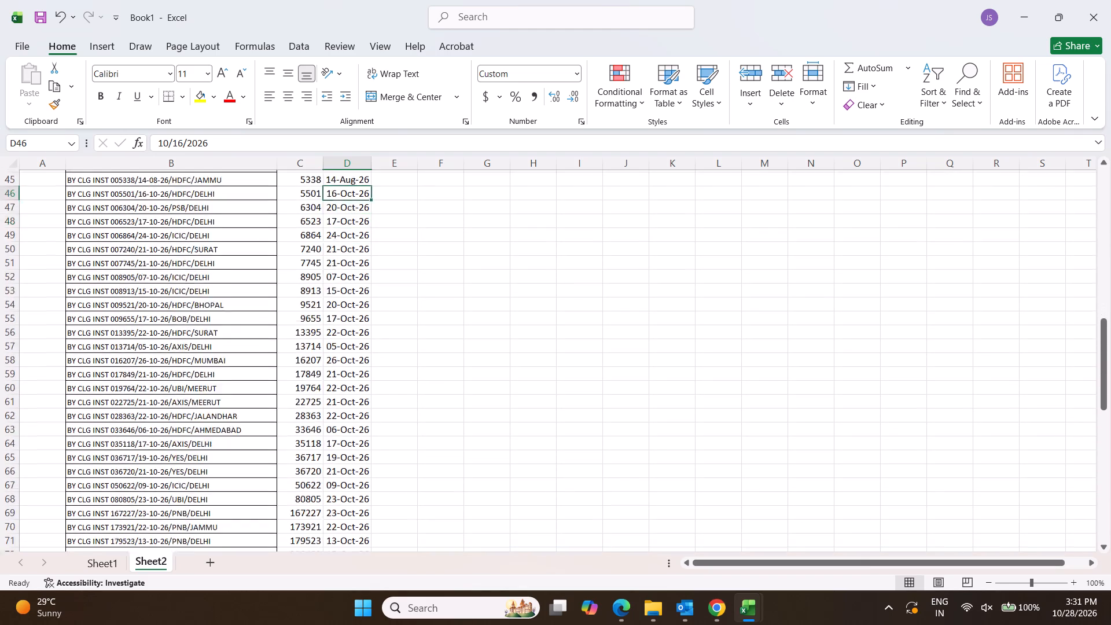
{"action": "scroll", "coordinate": [322, 427], "scroll_direction": "down", "scroll_amount": 7}
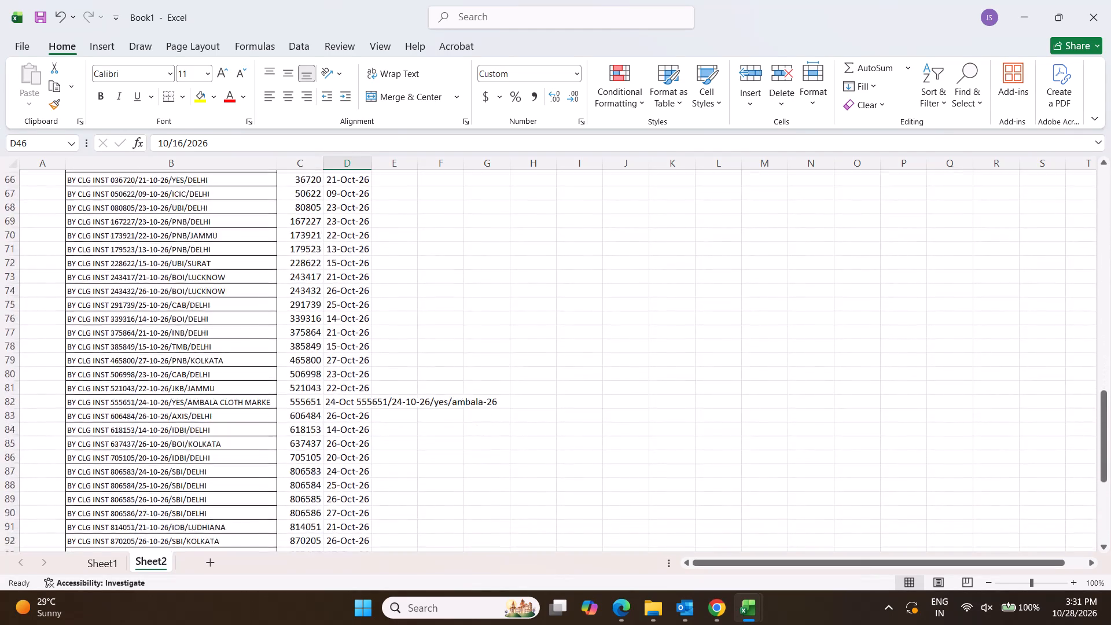
{"action": "scroll", "coordinate": [322, 427], "scroll_direction": "down", "scroll_amount": 5}
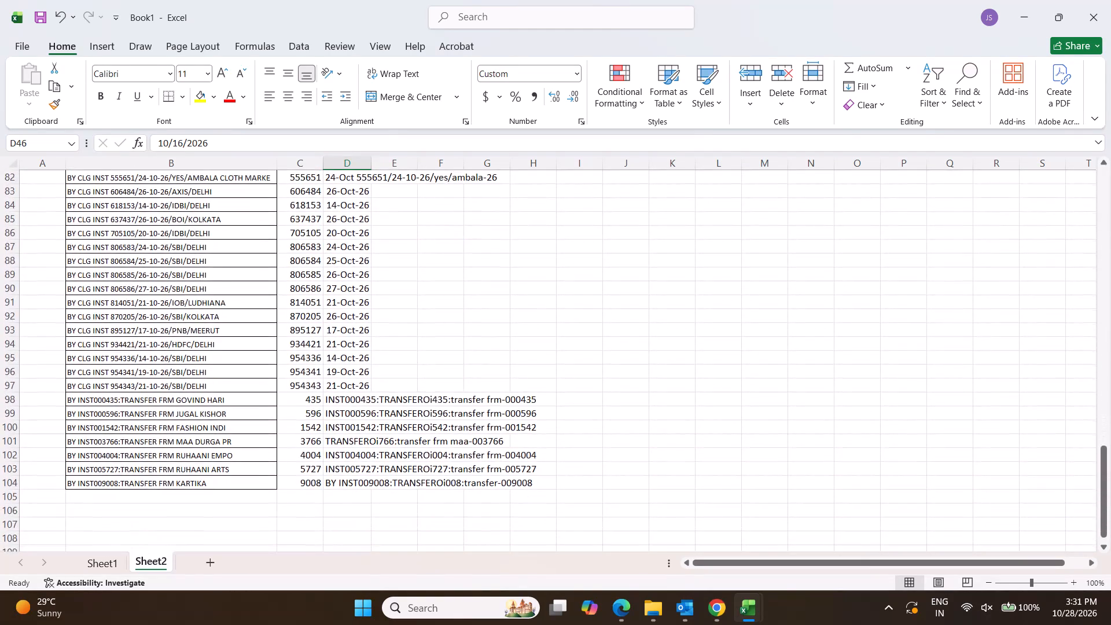
{"action": "scroll", "coordinate": [322, 427], "scroll_direction": "down", "scroll_amount": 1}
{"action": "left_click", "coordinate": [344, 285]}
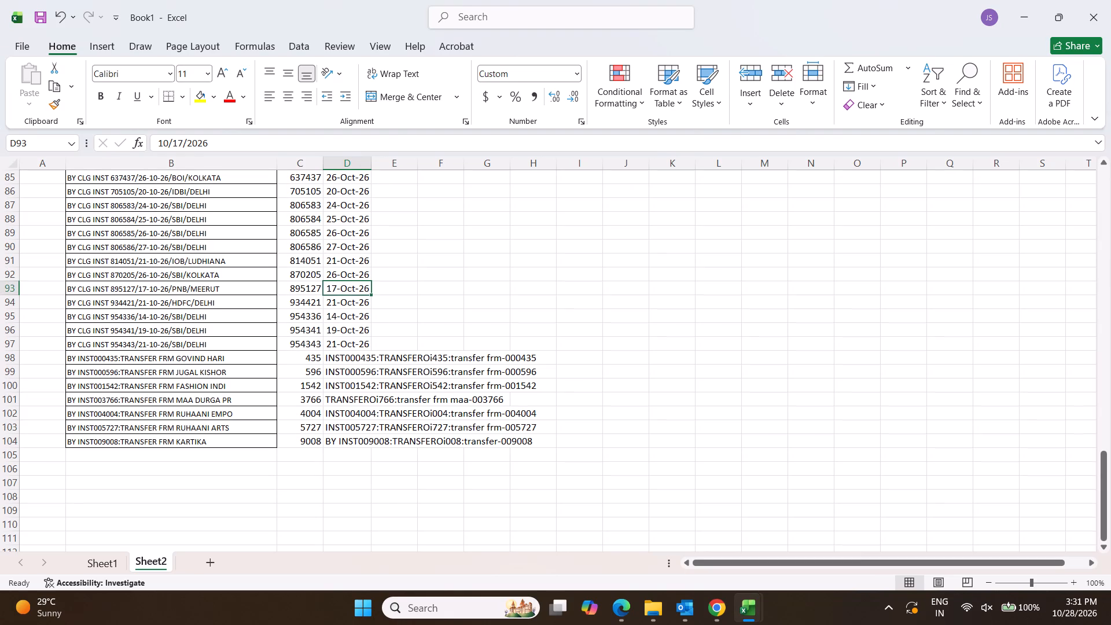
{"action": "left_click", "coordinate": [341, 249]}
{"action": "key", "text": "ctrl+c"}
{"action": "left_click_drag", "start_coordinate": [351, 355], "coordinate": [348, 378]}
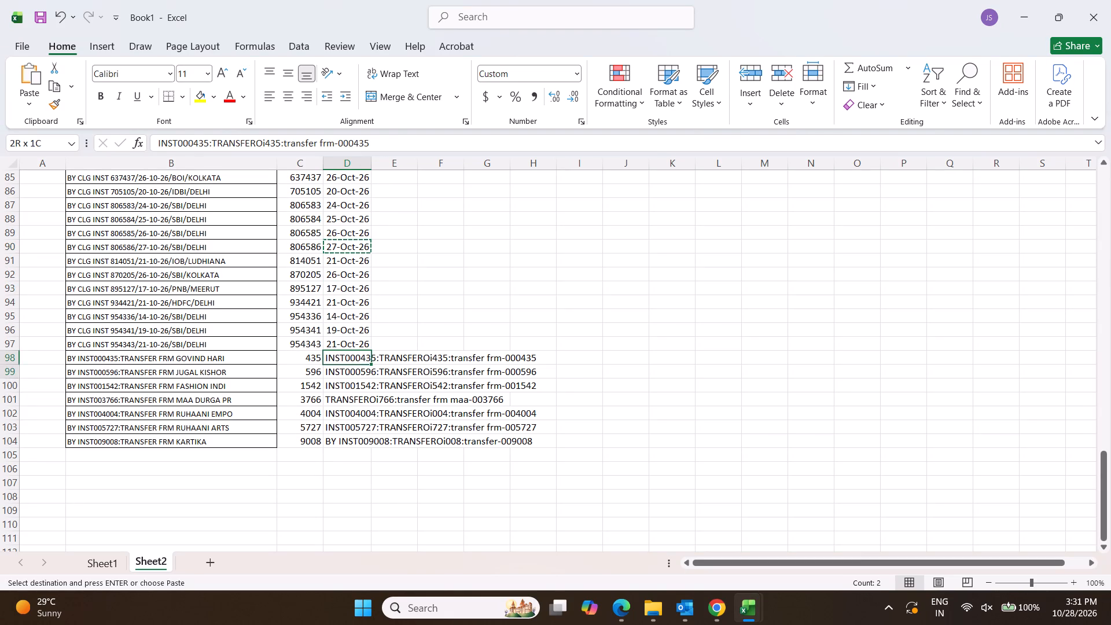
{"action": "left_click_drag", "start_coordinate": [348, 378], "coordinate": [351, 441]}
{"action": "key", "text": "ctrl+v"}
{"action": "left_click", "coordinate": [600, 362]}
{"action": "key", "text": "Escape"}
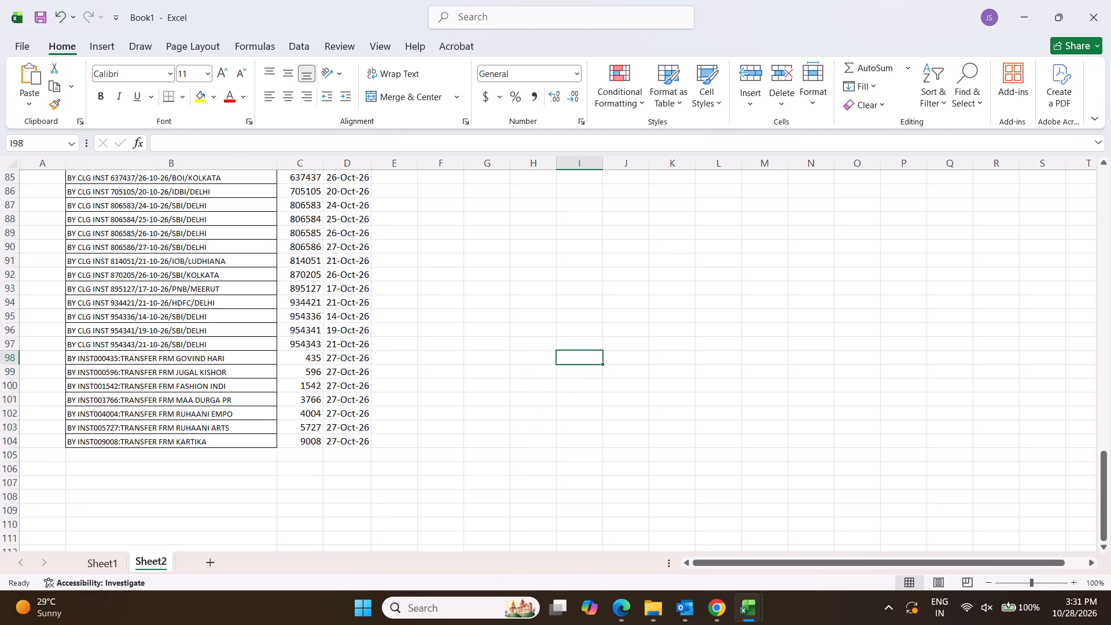
Set the font size of columns C and D to 9.
{"action": "left_click_drag", "start_coordinate": [303, 161], "coordinate": [336, 164]}
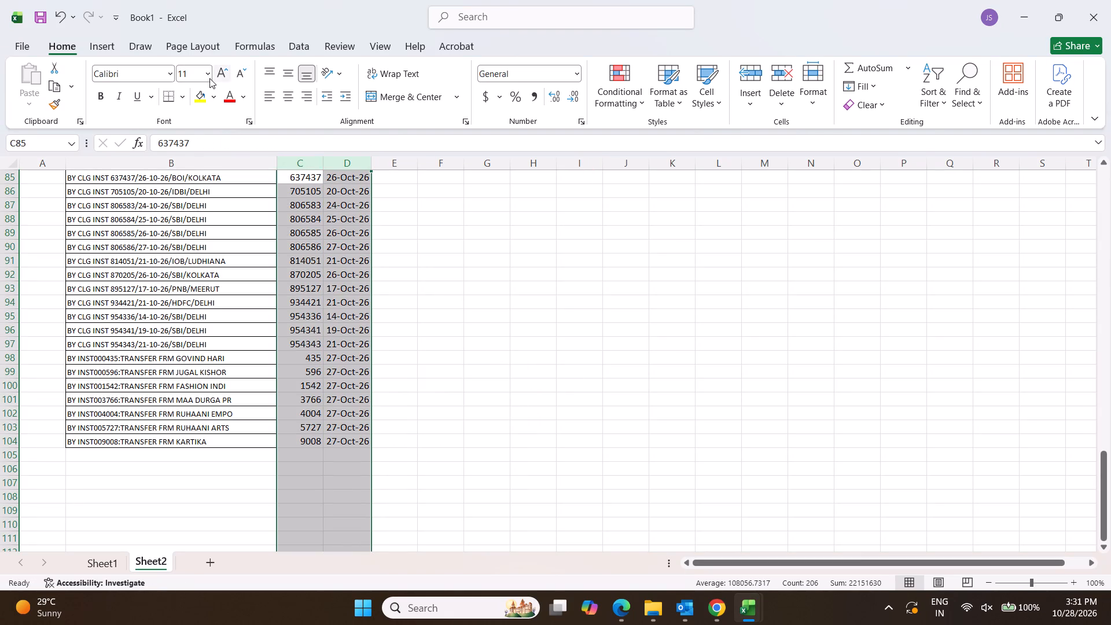
{"action": "left_click", "coordinate": [209, 70]}
{"action": "left_click", "coordinate": [191, 109]}
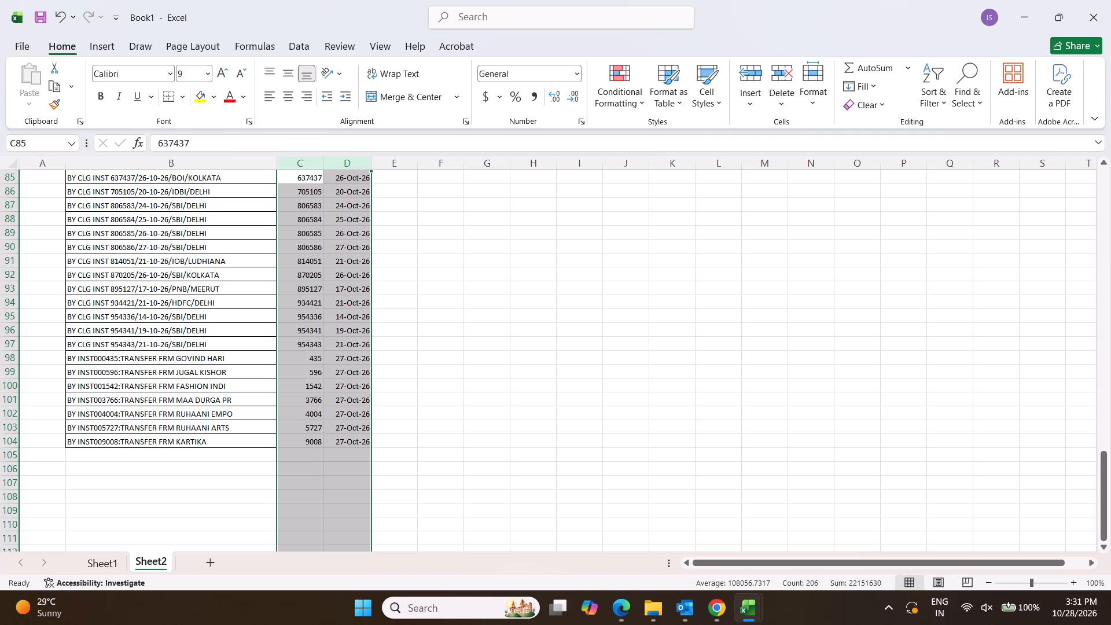
Apply all borders and centre alignment to the cheque numbers and dates in C2:D104.
{"action": "left_click", "coordinate": [343, 440]}
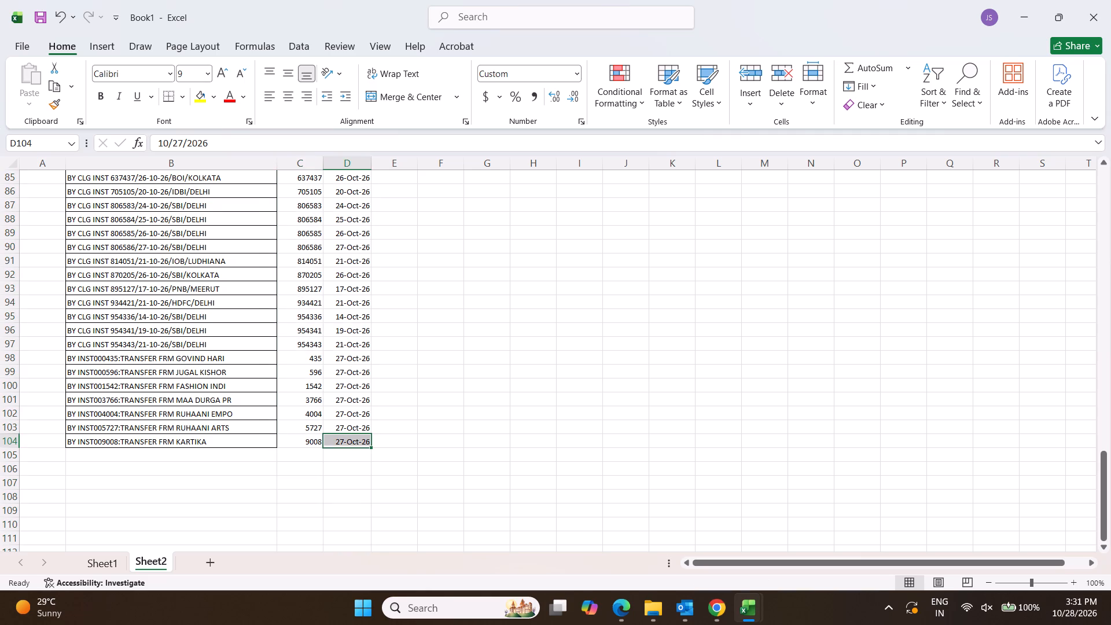
{"action": "key", "text": "shift+Left"}
{"action": "key", "text": "ctrl+shift+Up"}
{"action": "scroll", "coordinate": [367, 436], "scroll_direction": "up", "scroll_amount": 7}
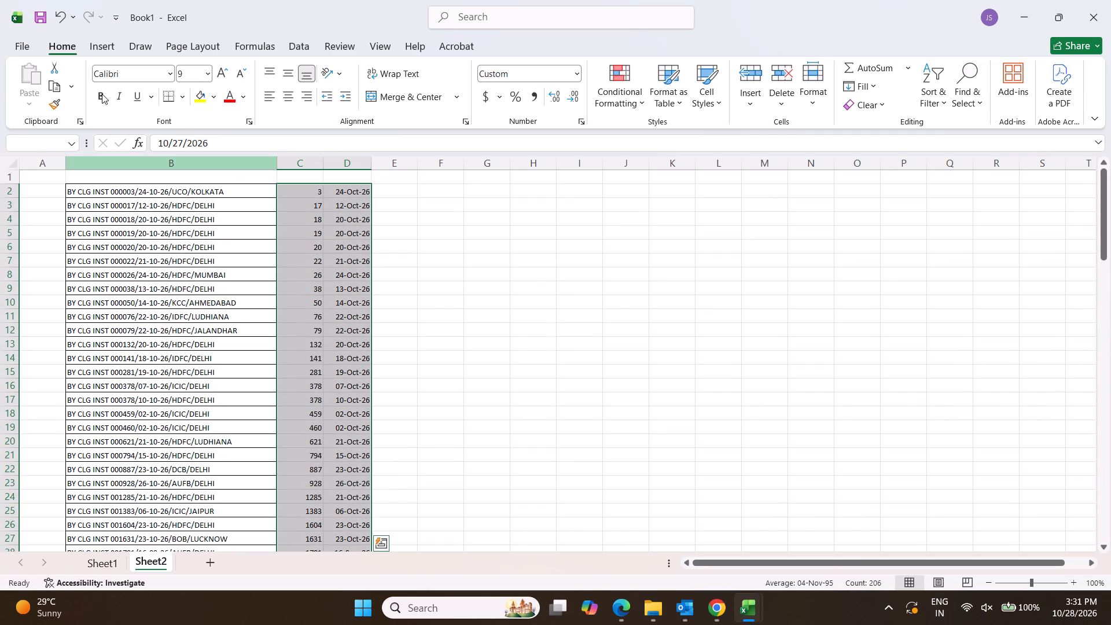
{"action": "left_click", "coordinate": [182, 94]}
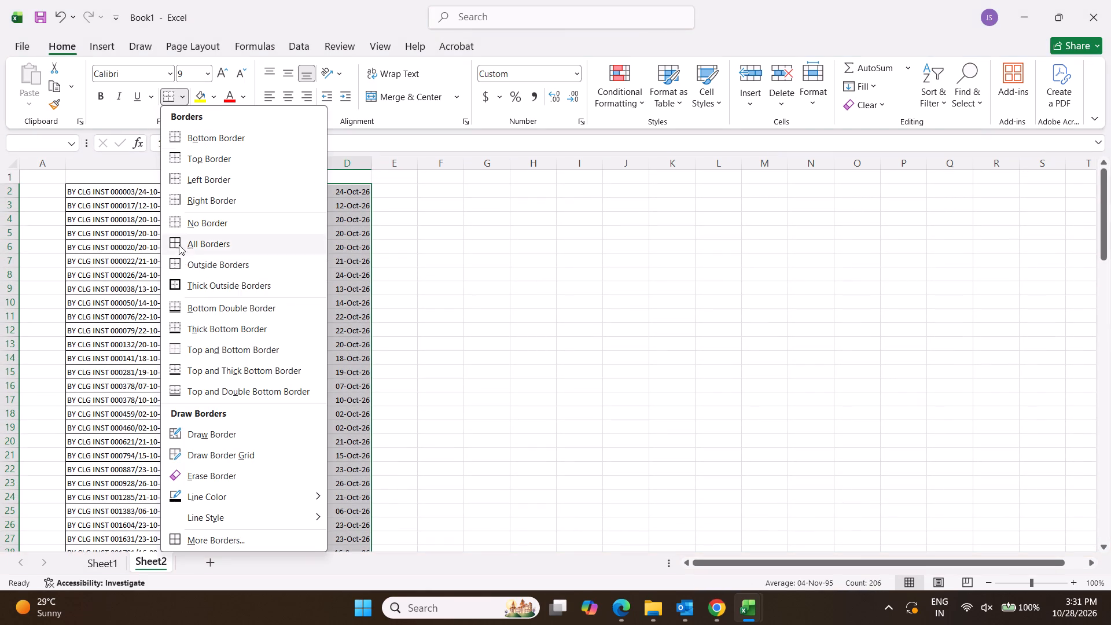
{"action": "left_click", "coordinate": [179, 244]}
{"action": "left_click", "coordinate": [289, 95]}
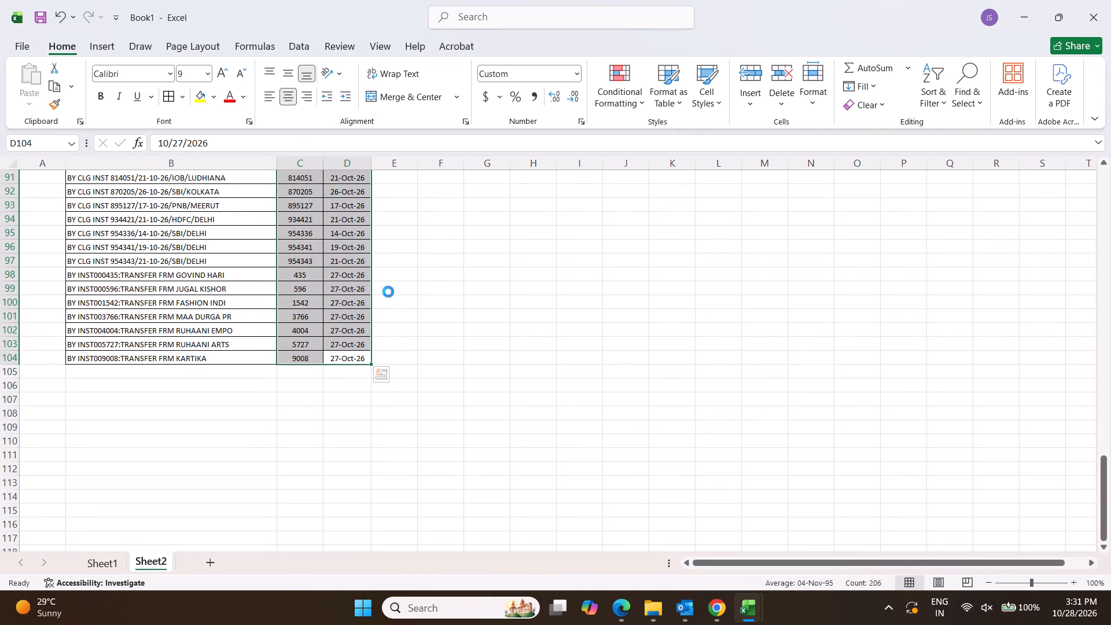
Copy the formatted cheque numbers and dates into the Collection report Oct 2026 workbook, starting at H3904 on Customer Wise.
{"action": "key", "text": "ctrl+c"}
{"action": "key", "text": "alt+Tab"}
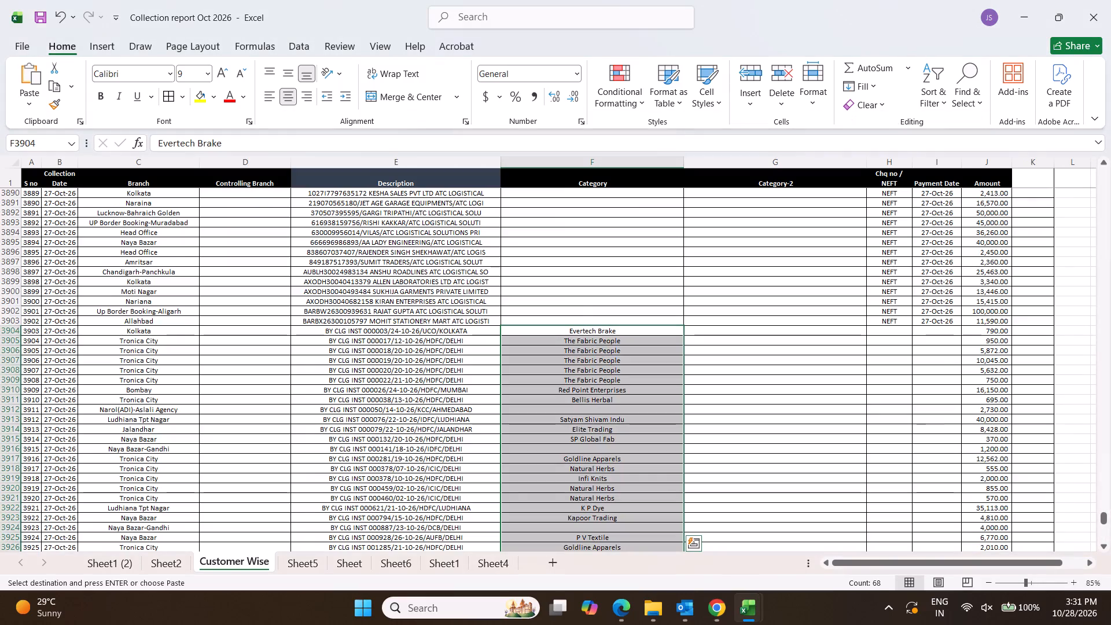
{"action": "left_click", "coordinate": [884, 334]}
{"action": "key", "text": "ctrl+v"}
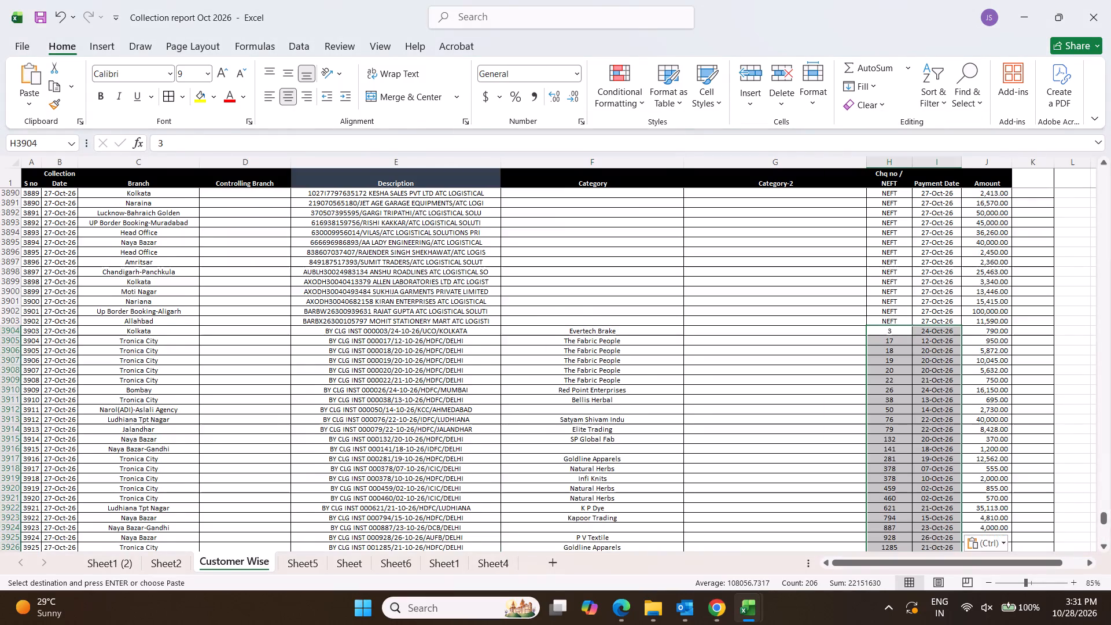
Enter Cash as payment mode and 27-Oct-26 as payment date for the Kanpur cash deposit in row 4007.
{"action": "scroll", "coordinate": [758, 370], "scroll_direction": "down", "scroll_amount": 20}
{"action": "scroll", "coordinate": [758, 370], "scroll_direction": "down", "scroll_amount": 16}
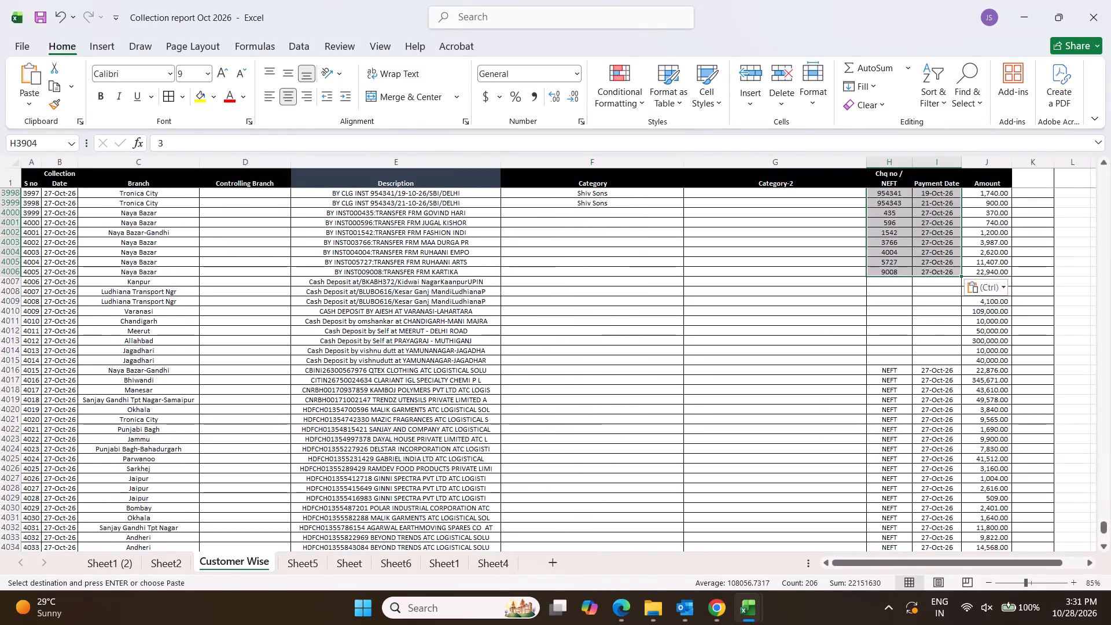
{"action": "left_click", "coordinate": [884, 283]}
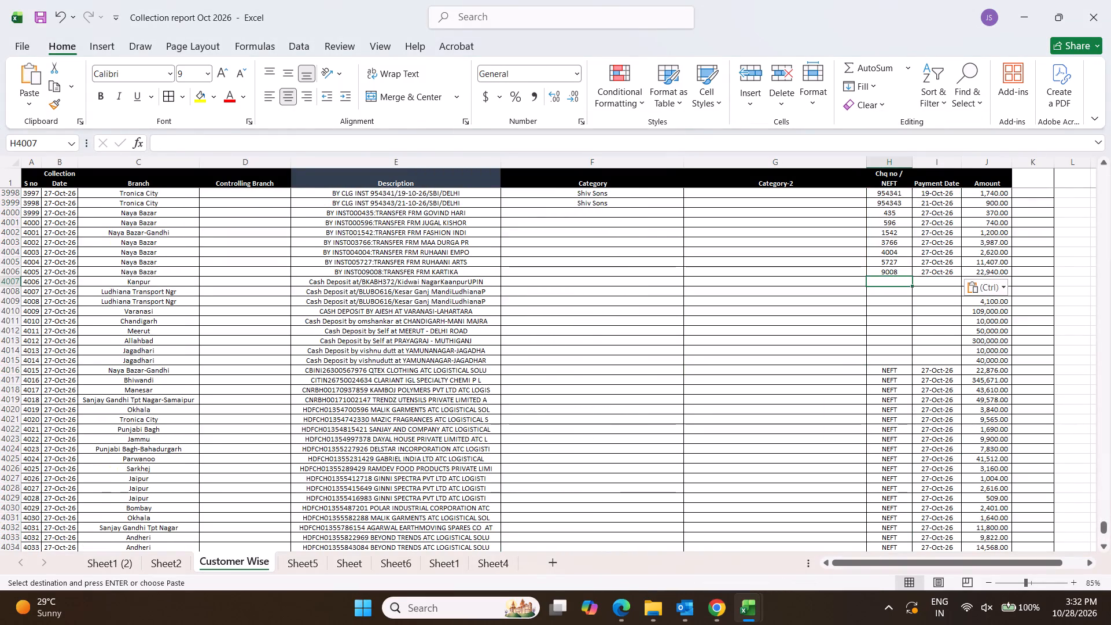
{"action": "key", "text": "Return"}
{"action": "key", "text": "Up"}
{"action": "key", "text": "Right"}
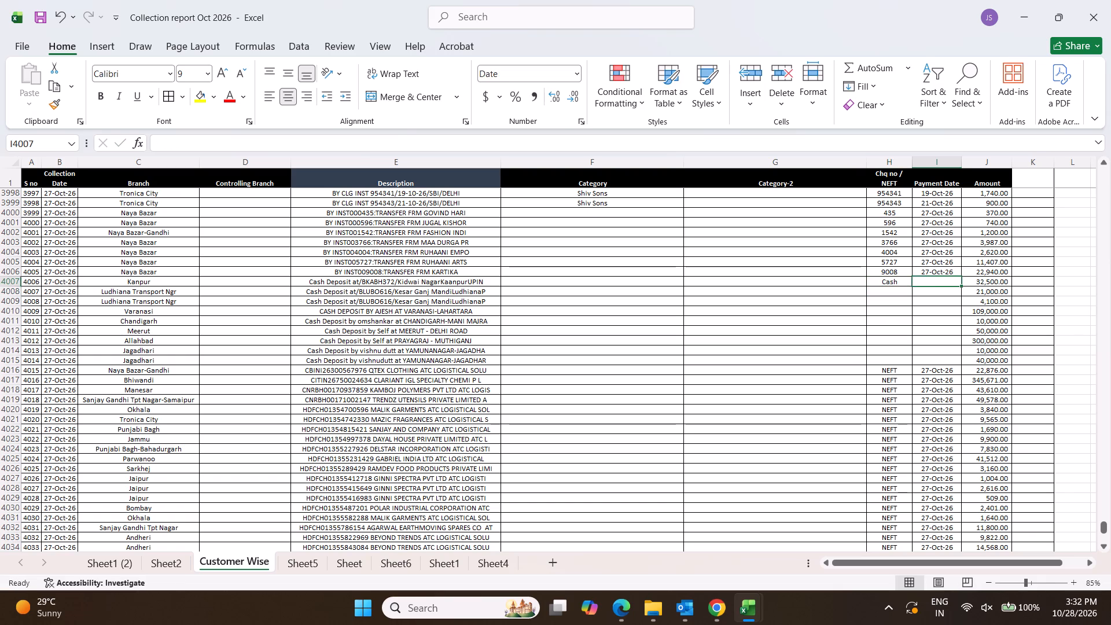
{"action": "key", "text": "ctrl+d"}
Fill the Cash mode and 27-Oct-26 payment date from row 4007 down through the cash deposits to row 4015.
{"action": "key", "text": "Left"}
{"action": "key", "text": "shift+Right"}
{"action": "key", "text": "shift+Down"}
{"action": "key", "text": "shift+Down"}
{"action": "key", "text": "shift+Down"}
{"action": "key", "text": "shift+Down"}
{"action": "key", "text": "shift+Down"}
{"action": "key", "text": "shift+Down"}
{"action": "key", "text": "shift+Down"}
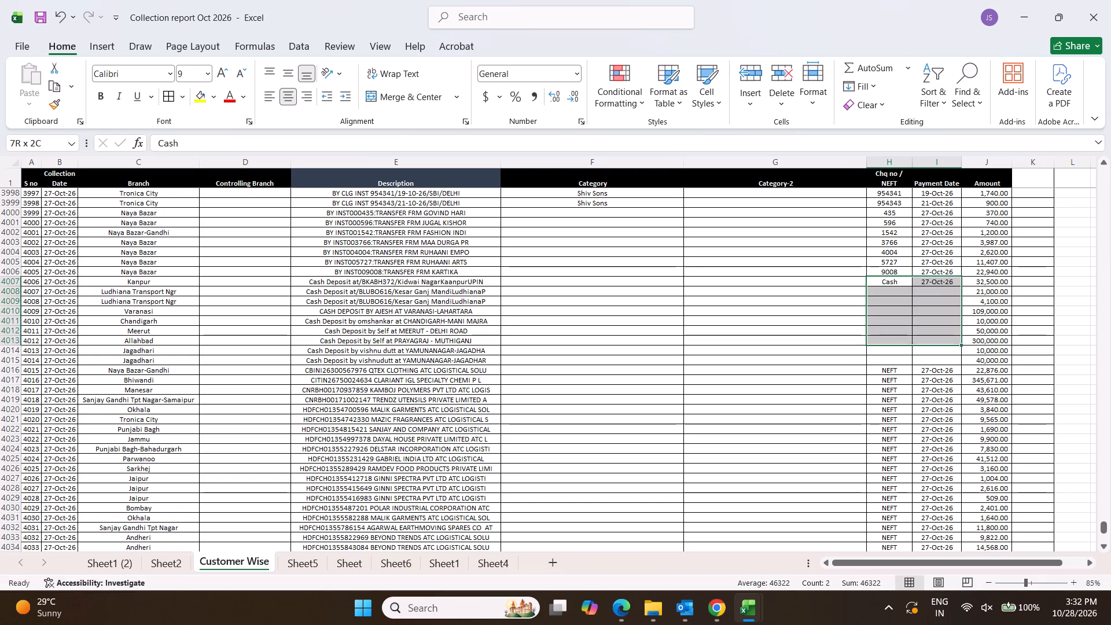
{"action": "key", "text": "shift+Down"}
{"action": "key", "text": "ctrl+d"}
{"action": "left_click", "coordinate": [536, 356]}
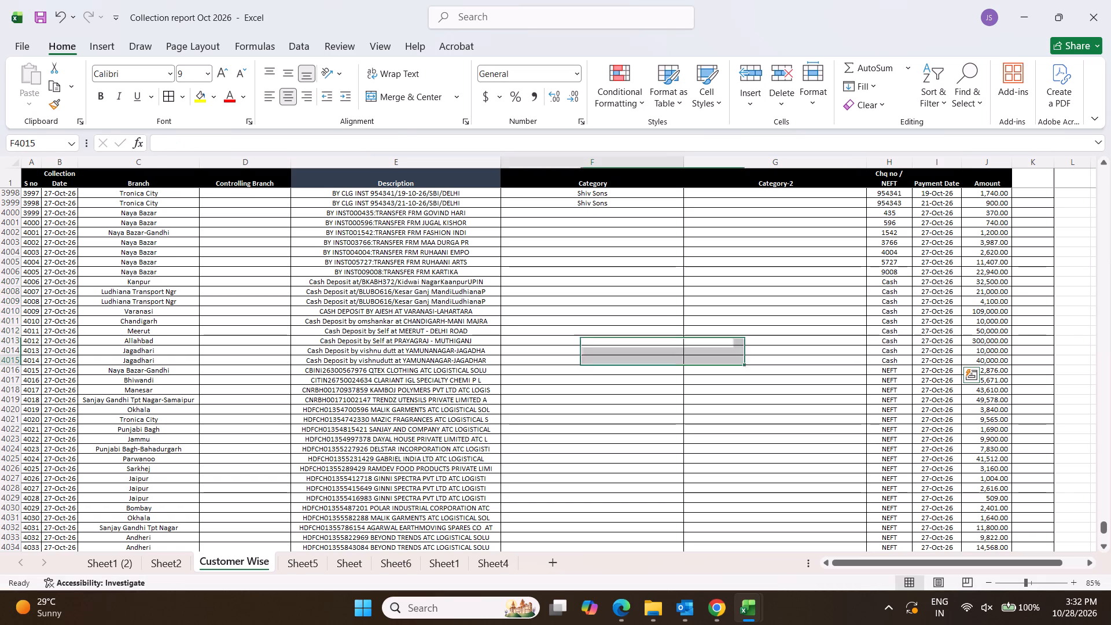
{"action": "left_click", "coordinate": [564, 362]}
{"action": "key", "text": "shift+space"}
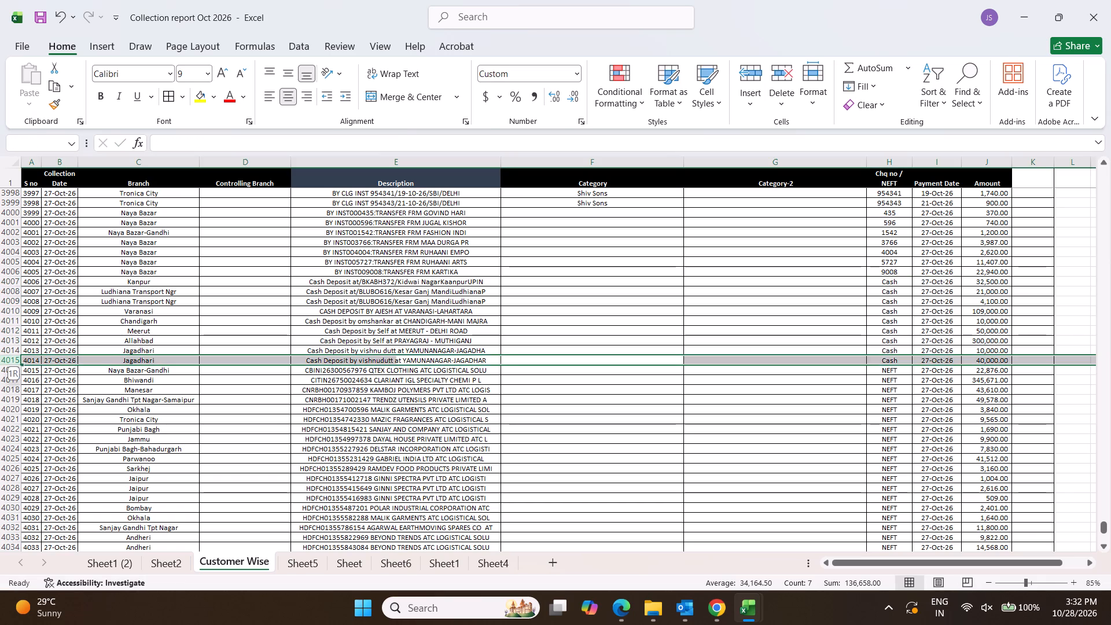
Switch to the Book1 workbook and close it without saving.
{"action": "key", "text": "alt+Tab"}
{"action": "left_click", "coordinate": [424, 405]}
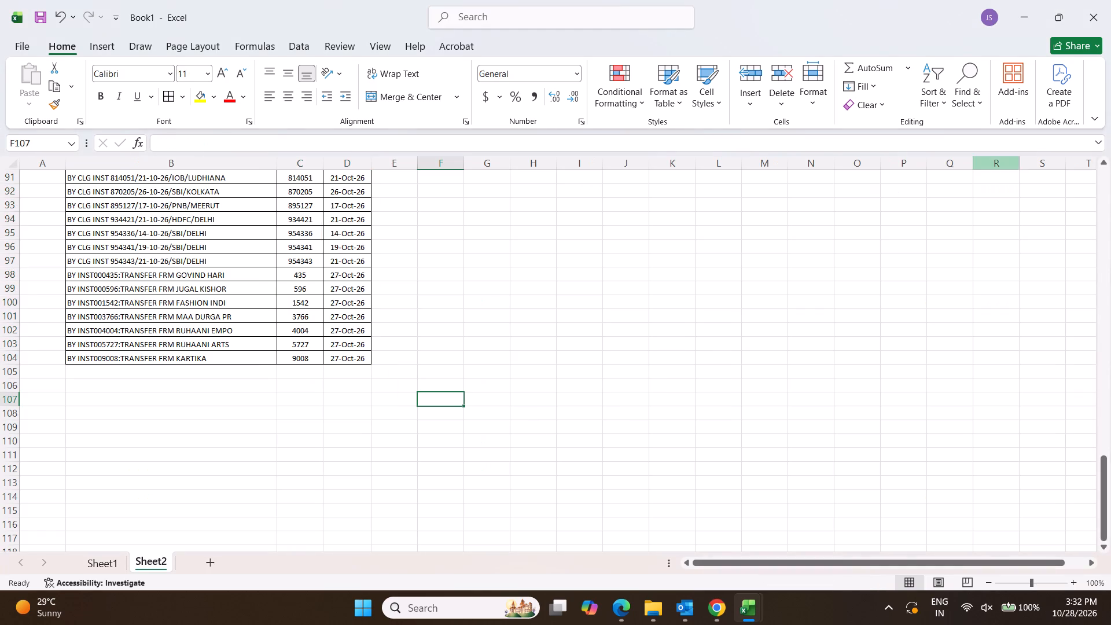
{"action": "left_click", "coordinate": [1096, 19]}
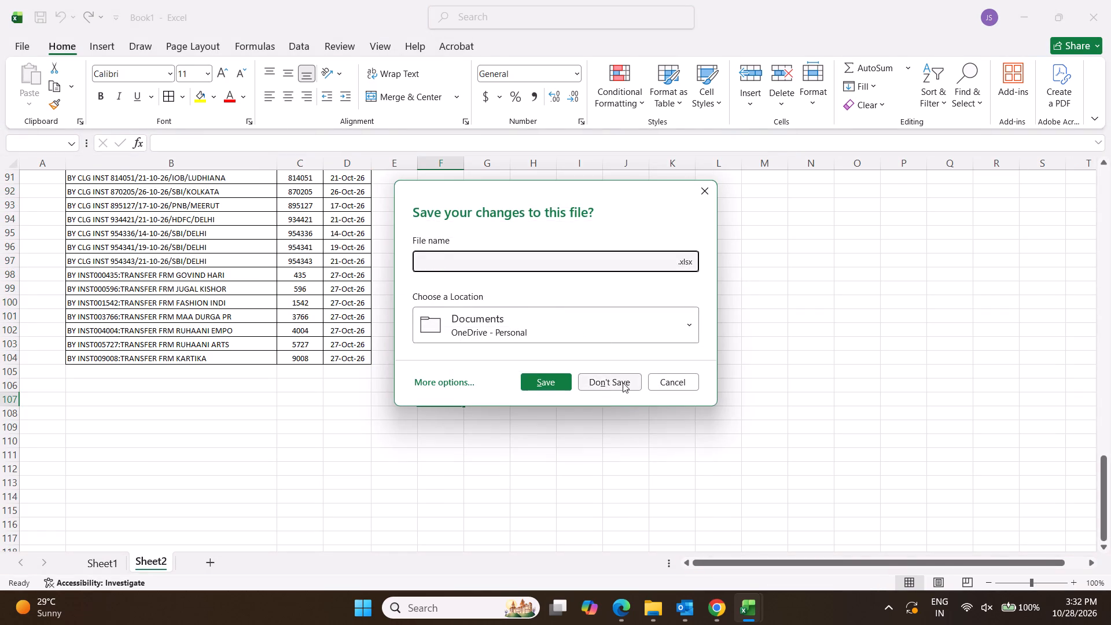
{"action": "left_click", "coordinate": [623, 383]}
Open the Final Collection target Aug 2026 workbook from the pinned Collection Target folder and update its external links.
{"action": "key", "text": "alt+Tab"}
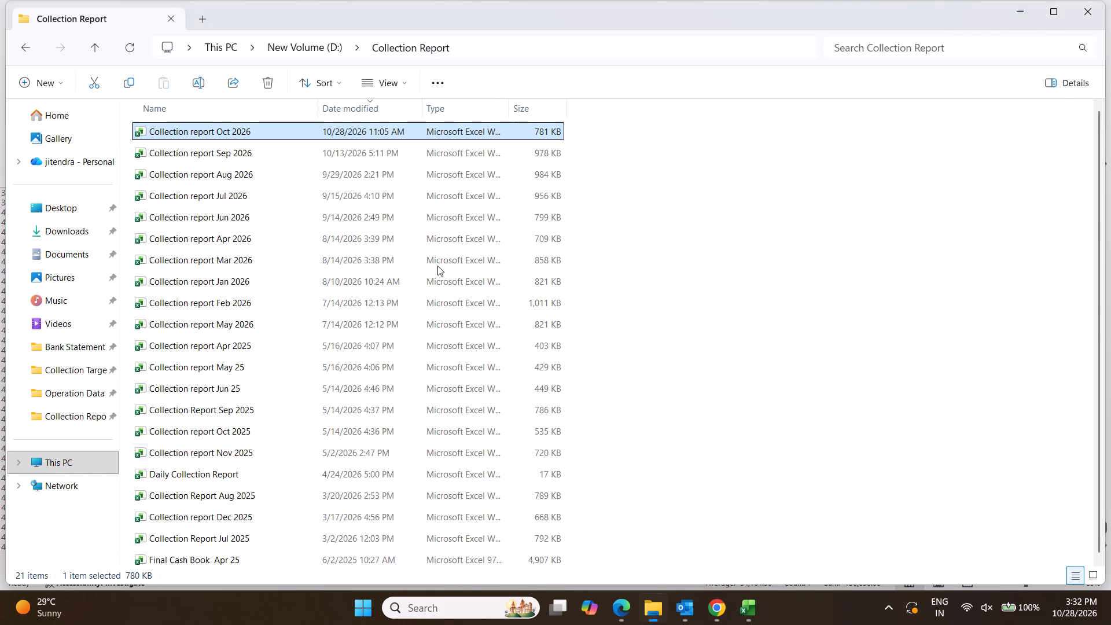
{"action": "left_click", "coordinate": [74, 364]}
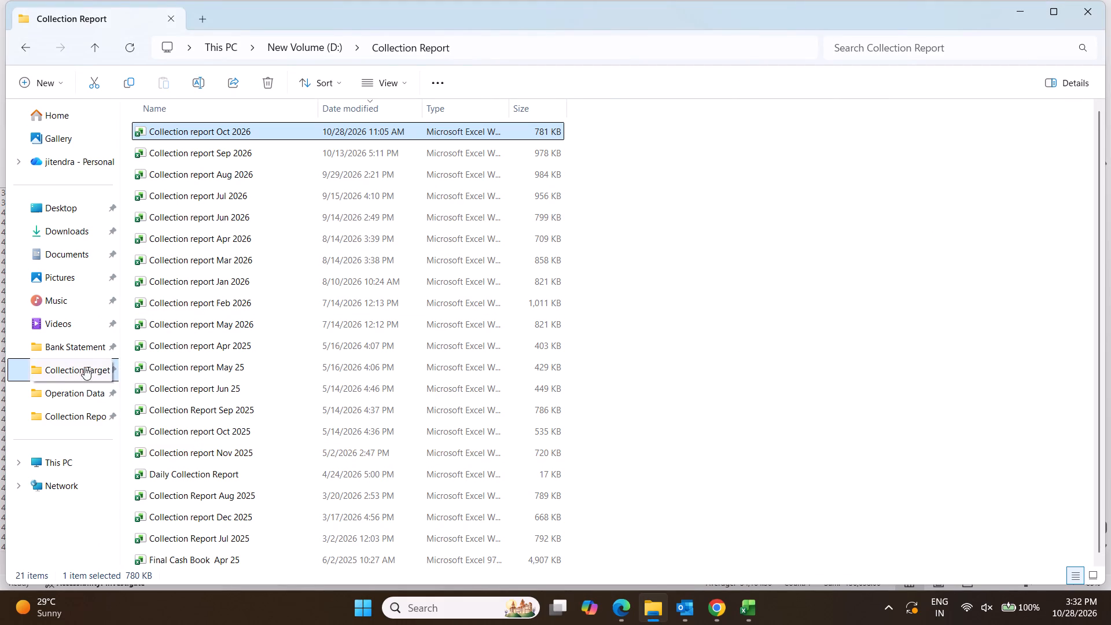
{"action": "double_click", "coordinate": [227, 128]}
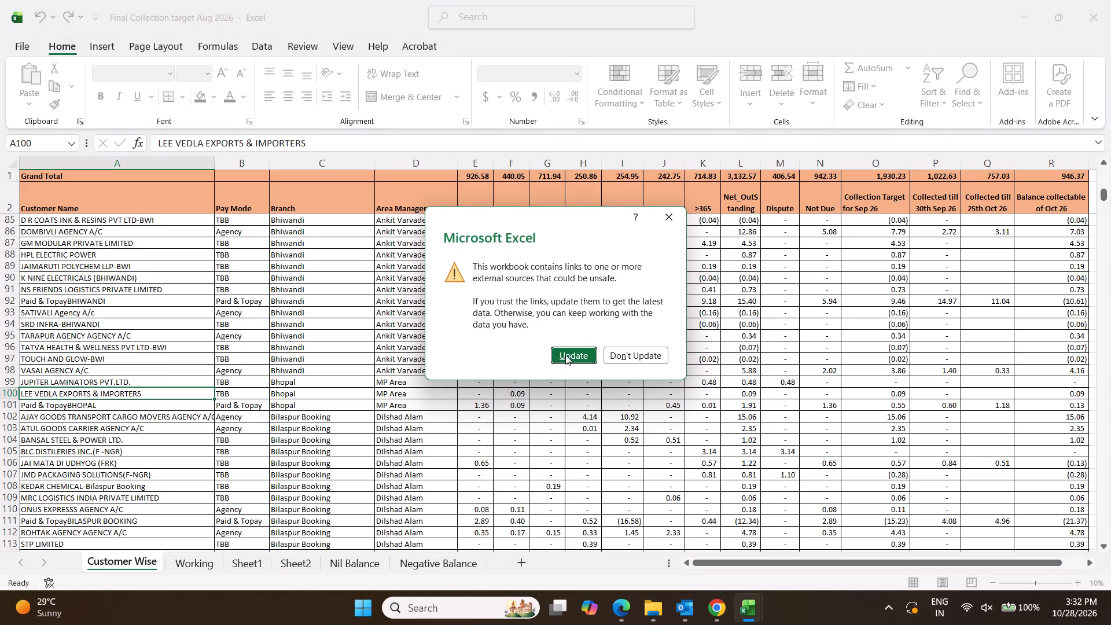
{"action": "left_click", "coordinate": [572, 354]}
Search the customer list for "jagadha" and copy KURUKSHETRA AGENCY A/C into Category and Category-2 of row 4015 in the collection report.
{"action": "left_click", "coordinate": [308, 369]}
{"action": "key", "text": "ctrl+f"}
{"action": "type", "text": "jagadha"}
{"action": "key", "text": "Return"}
{"action": "key", "text": "Escape"}
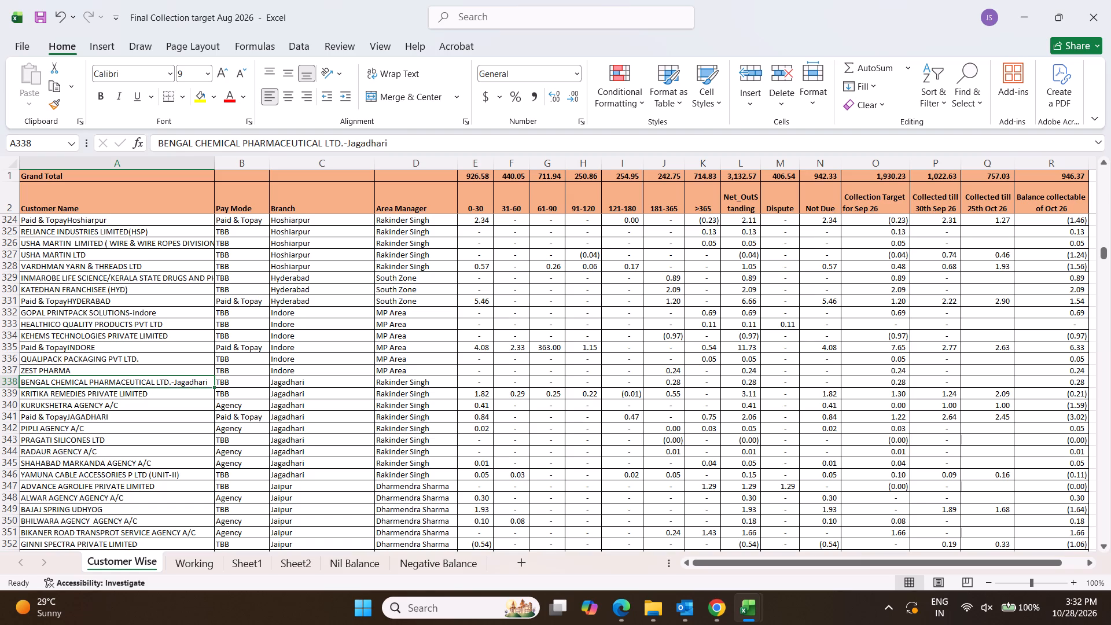
{"action": "left_click", "coordinate": [86, 400]}
{"action": "key", "text": "ctrl+c"}
{"action": "key", "text": "alt+Tab"}
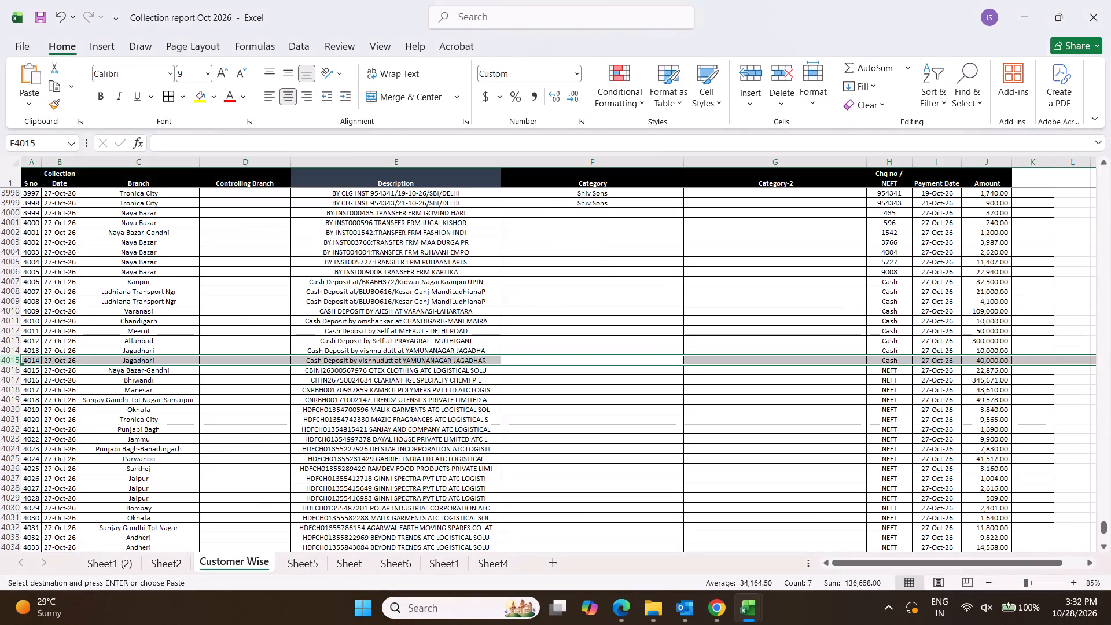
{"action": "left_click_drag", "start_coordinate": [602, 360], "coordinate": [787, 363]}
{"action": "key", "text": "ctrl+v"}
{"action": "left_click", "coordinate": [669, 434]}
{"action": "key", "text": "Escape"}
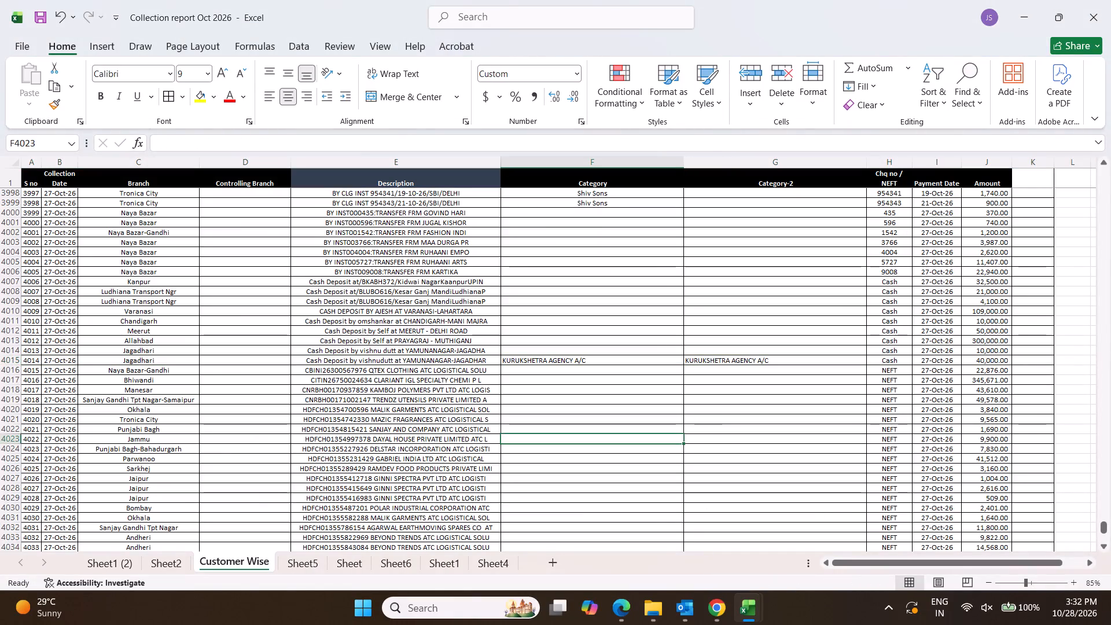
Save the collection report workbook.
{"action": "key", "text": "ctrl+s"}
Fill Category and Category-2 of the Head Office entry in row 3885 with Paid & Topay from the row above.
{"action": "scroll", "coordinate": [612, 406], "scroll_direction": "up", "scroll_amount": 18}
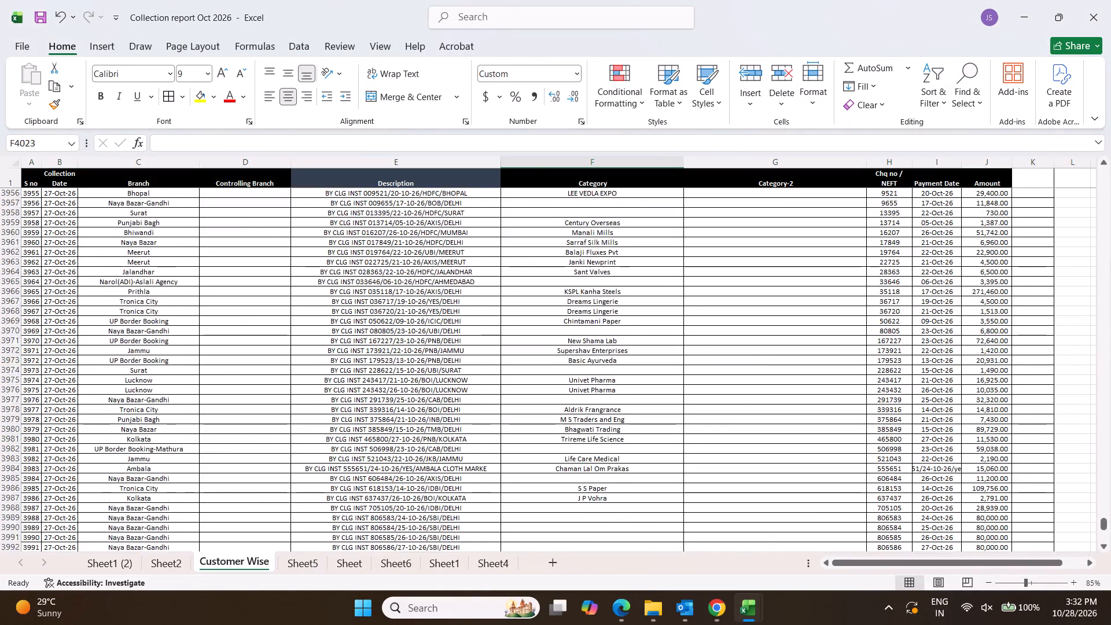
{"action": "scroll", "coordinate": [612, 406], "scroll_direction": "up", "scroll_amount": 20}
{"action": "scroll", "coordinate": [612, 406], "scroll_direction": "up", "scroll_amount": 8}
{"action": "scroll", "coordinate": [616, 406], "scroll_direction": "down", "scroll_amount": 4}
{"action": "left_click", "coordinate": [617, 407]}
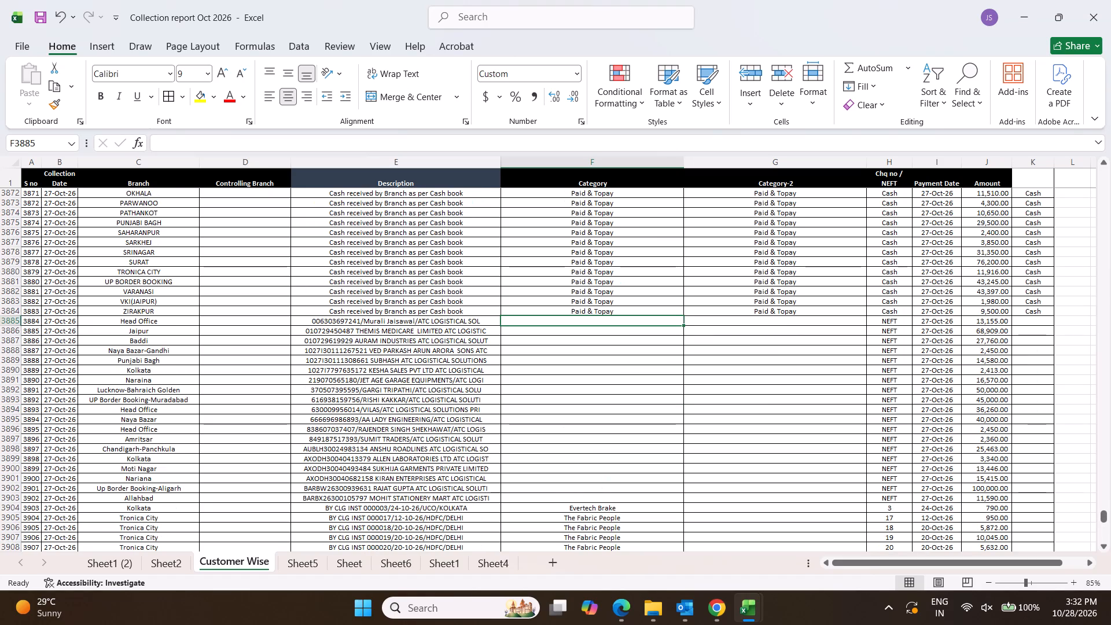
{"action": "key", "text": "ctrl+d"}
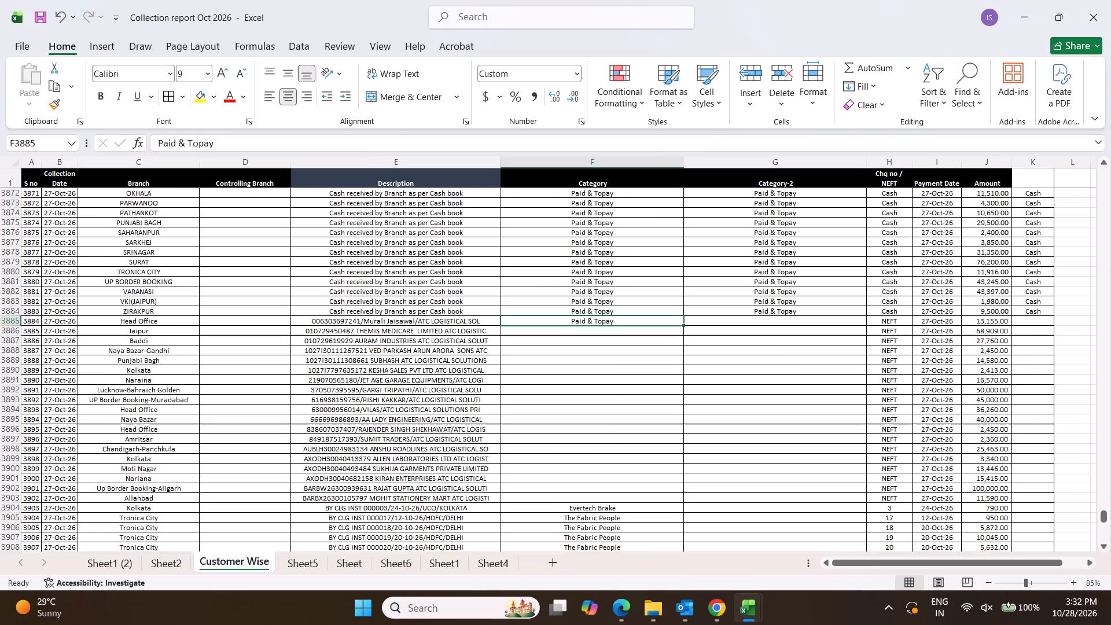
{"action": "key", "text": "Right"}
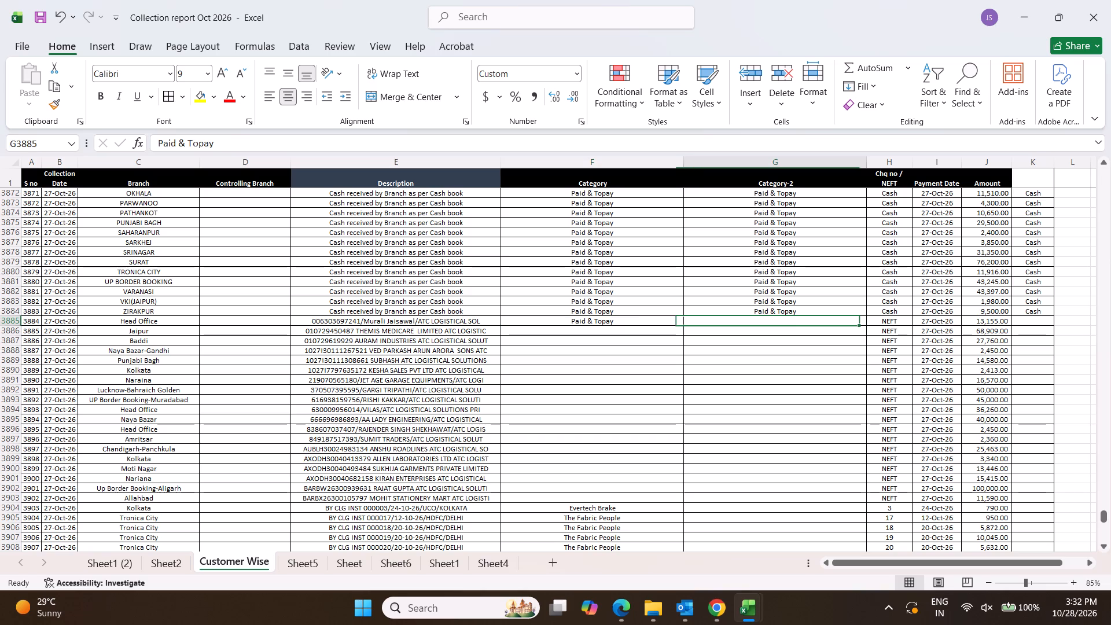
{"action": "key", "text": "ctrl+d"}
{"action": "key", "text": "Left"}
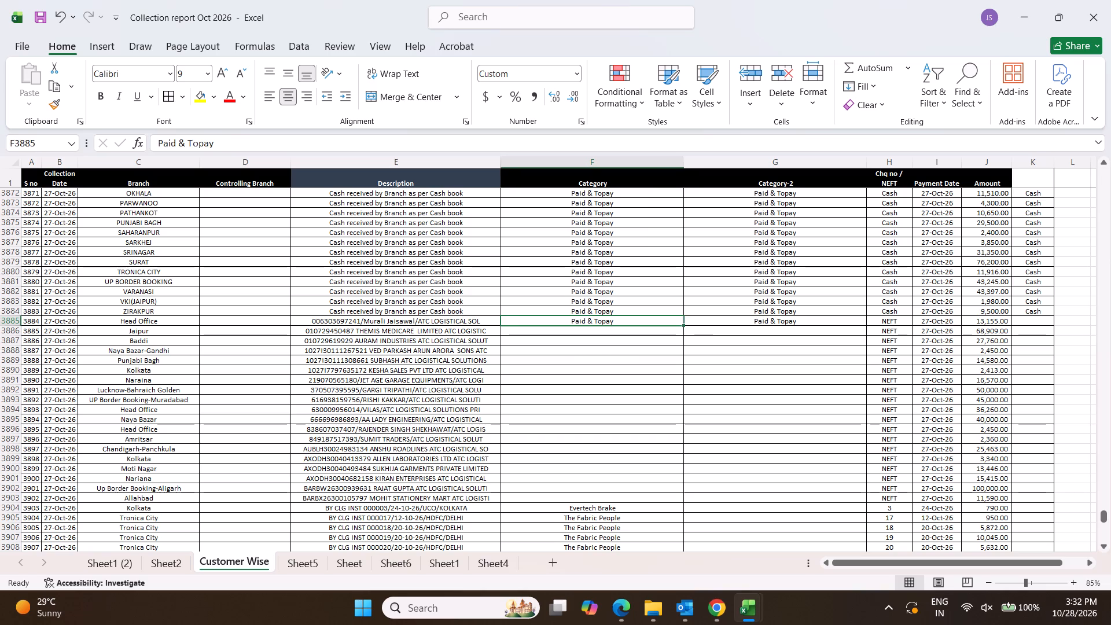
{"action": "key", "text": "Down"}
Search Sheet1 (2) for "HEAD OFF" to check the Head Office account name, and return to the Customer Wise sheet.
{"action": "left_click", "coordinate": [181, 563]}
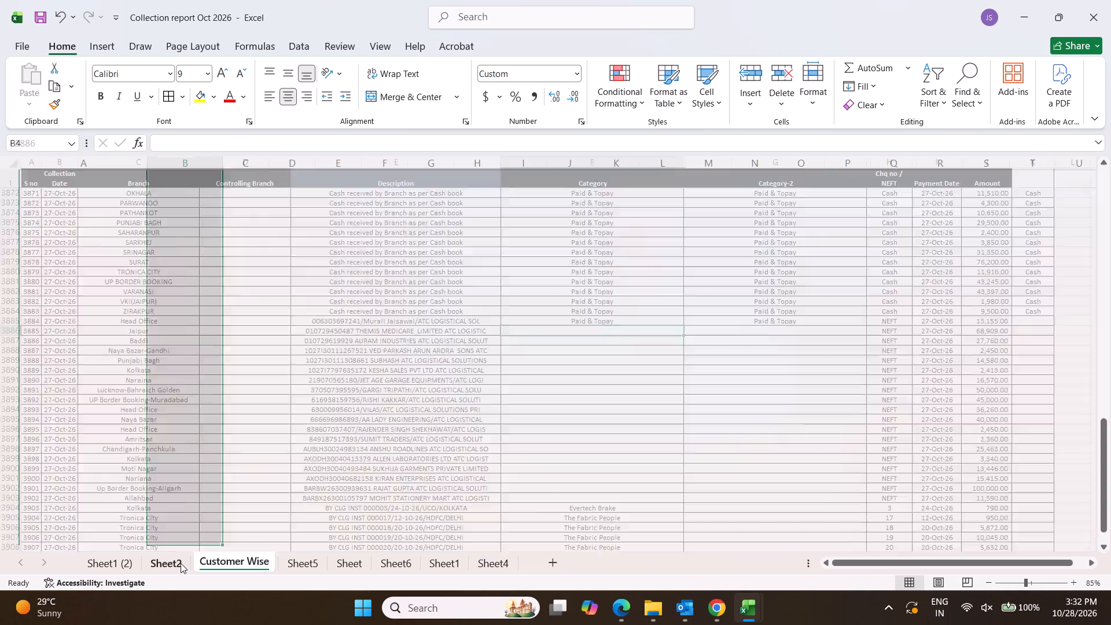
{"action": "left_click", "coordinate": [118, 562]}
{"action": "left_click", "coordinate": [108, 367]}
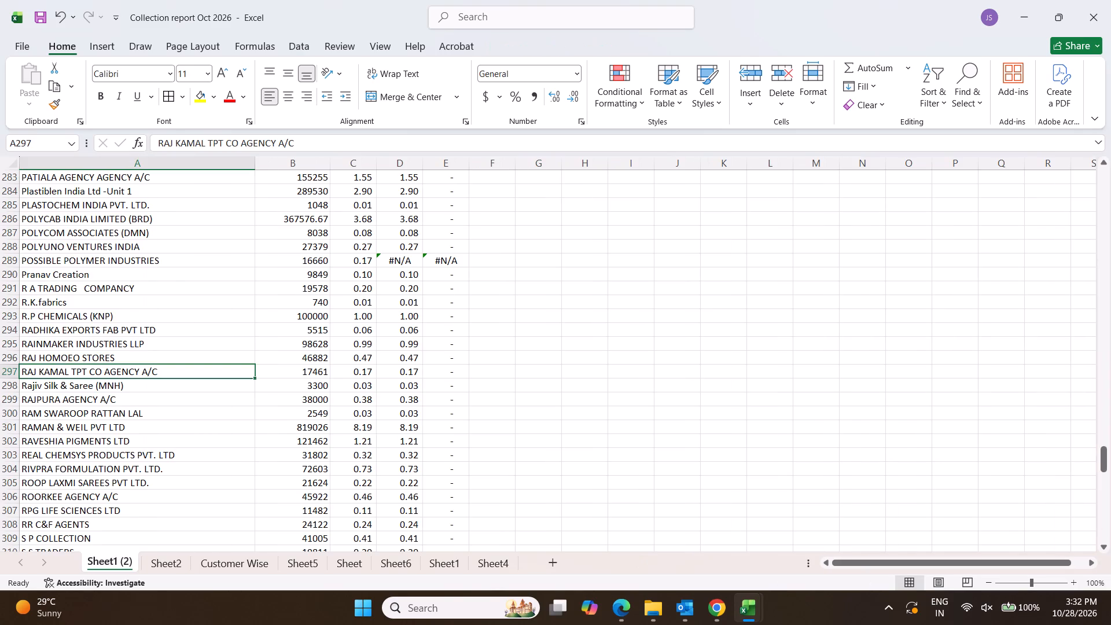
{"action": "key", "text": "ctrl+f"}
{"action": "type", "text": "HEAD OFF"}
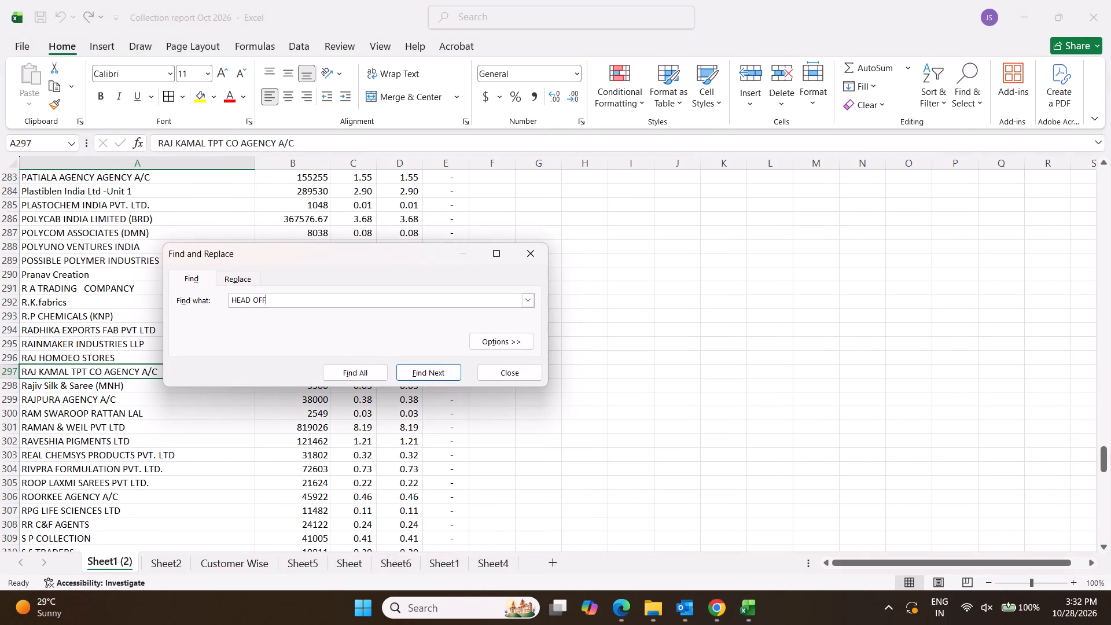
{"action": "key", "text": "Return"}
{"action": "key", "text": "Escape"}
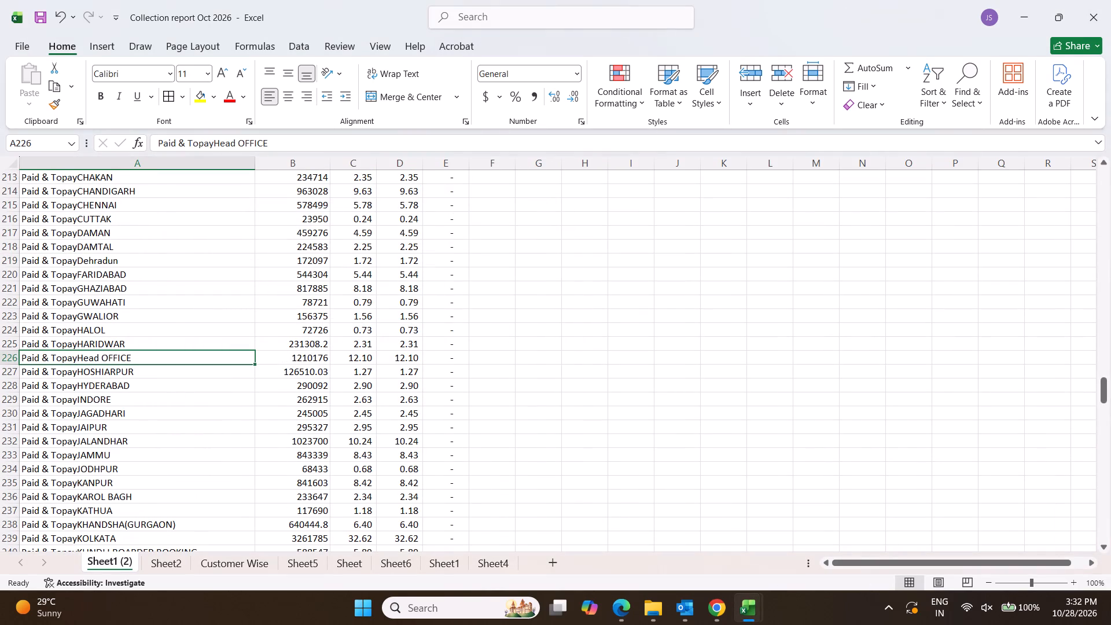
{"action": "key", "text": "alt+Tab"}
{"action": "key", "text": "alt+Tab"}
{"action": "key", "text": "alt+Tab"}
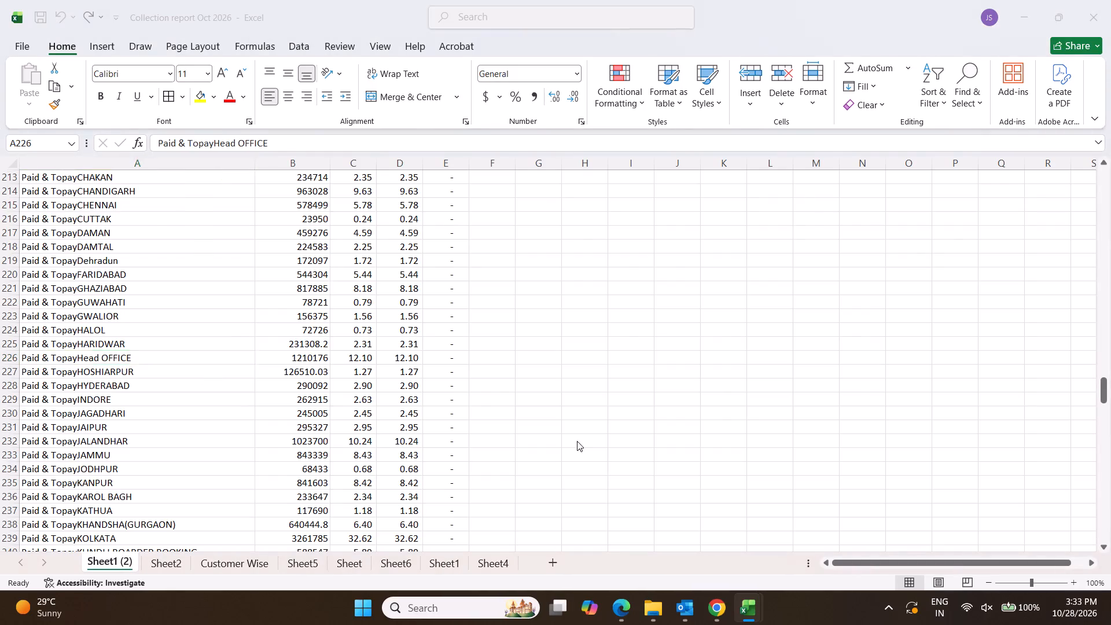
{"action": "key", "text": "alt+Tab"}
{"action": "left_click", "coordinate": [238, 561], "text": "alt"}
{"action": "left_click", "coordinate": [238, 561]}
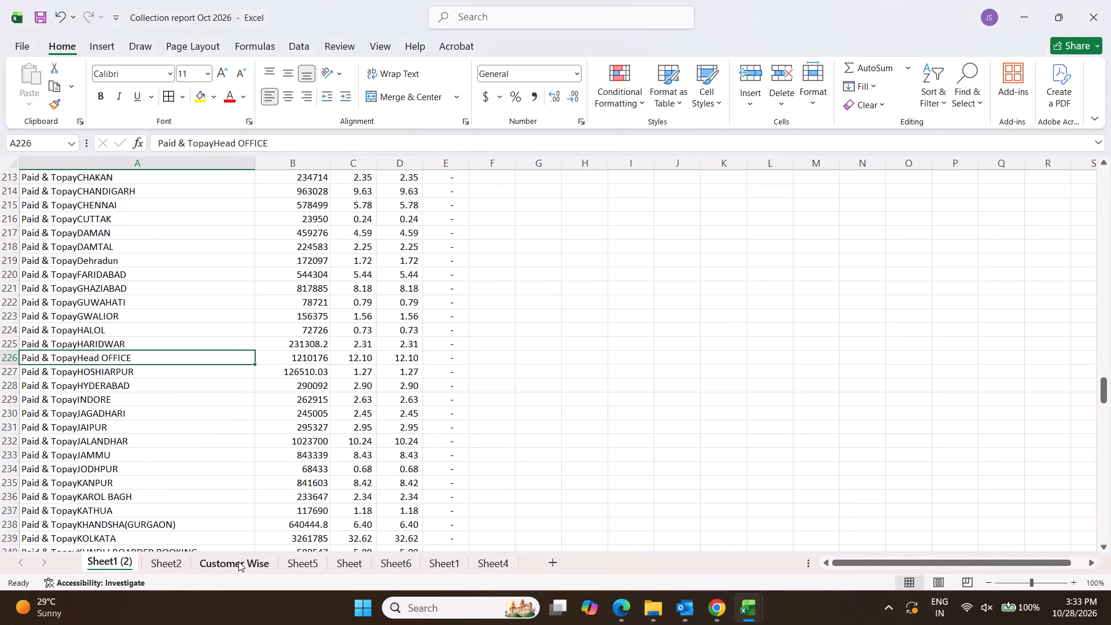
{"action": "left_click", "coordinate": [238, 561]}
{"action": "left_click", "coordinate": [672, 448]}
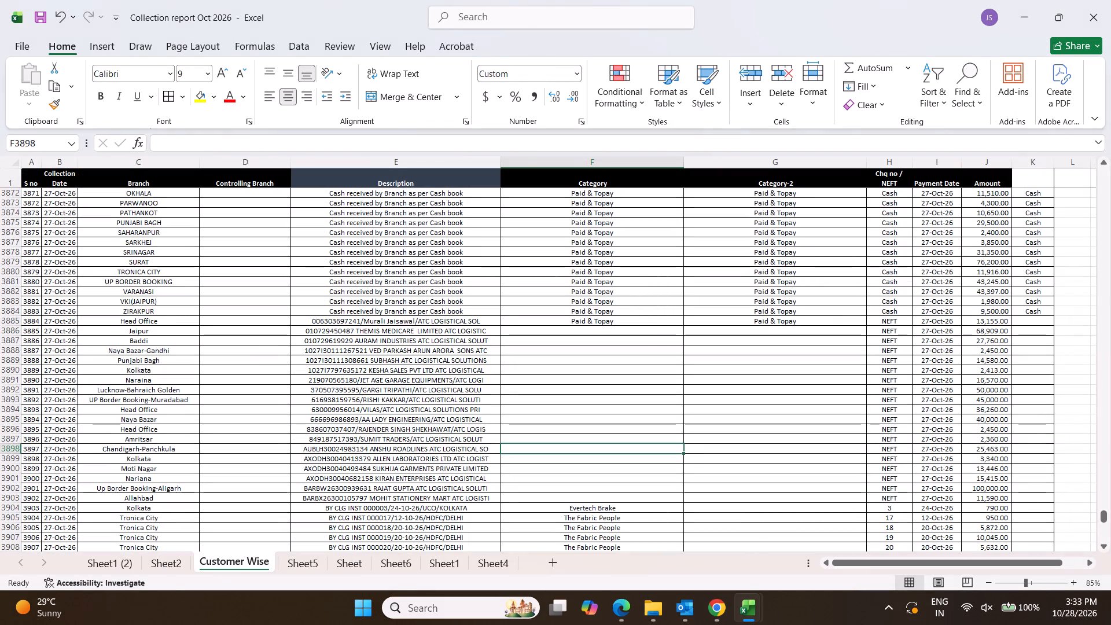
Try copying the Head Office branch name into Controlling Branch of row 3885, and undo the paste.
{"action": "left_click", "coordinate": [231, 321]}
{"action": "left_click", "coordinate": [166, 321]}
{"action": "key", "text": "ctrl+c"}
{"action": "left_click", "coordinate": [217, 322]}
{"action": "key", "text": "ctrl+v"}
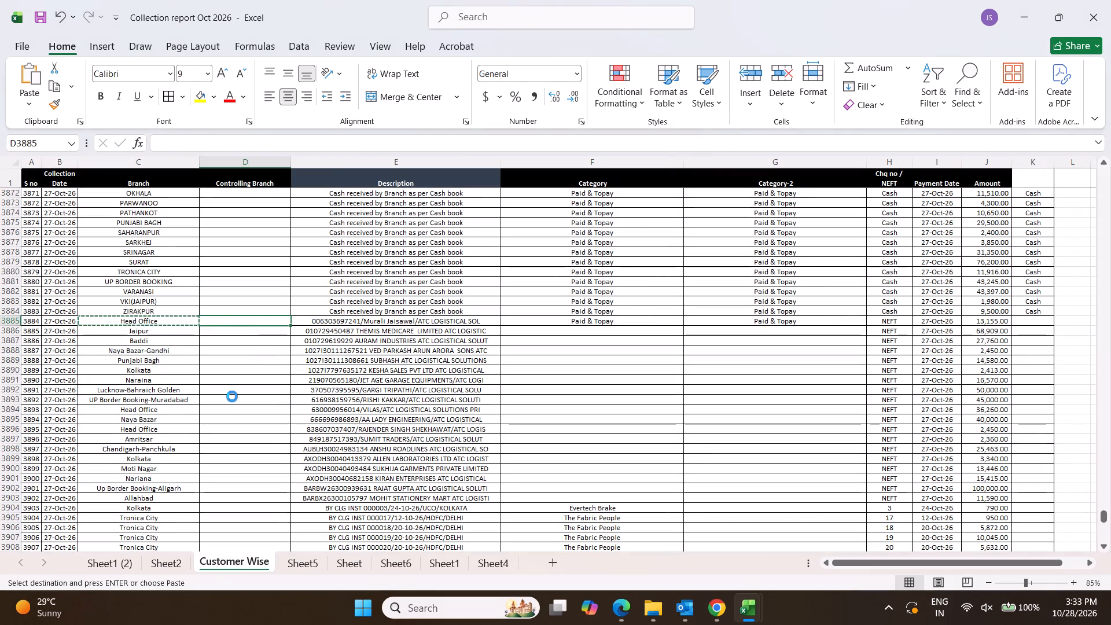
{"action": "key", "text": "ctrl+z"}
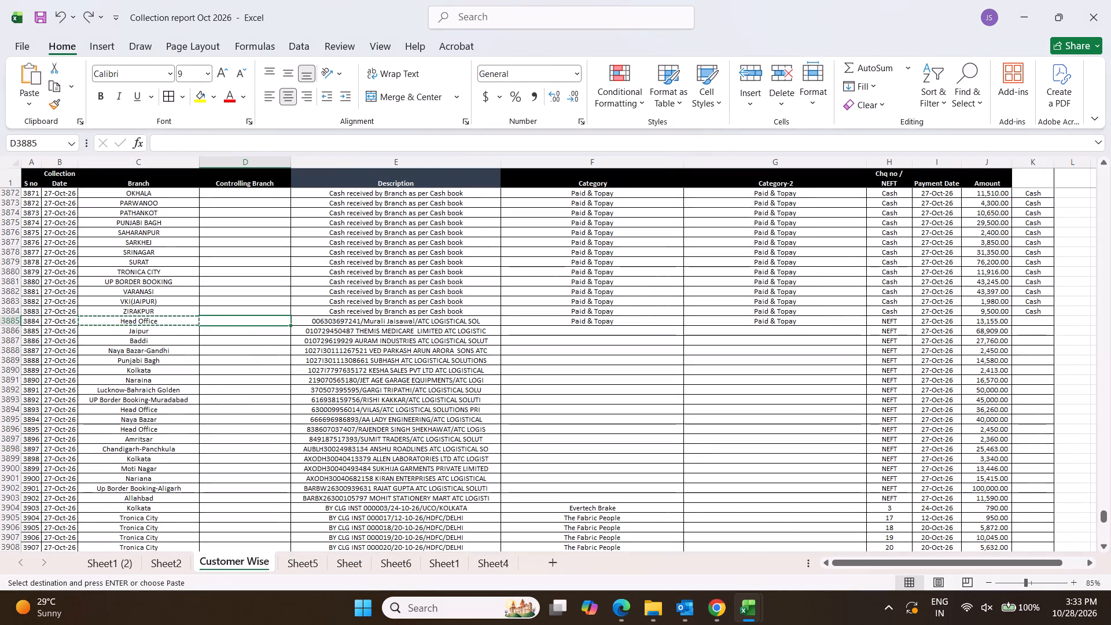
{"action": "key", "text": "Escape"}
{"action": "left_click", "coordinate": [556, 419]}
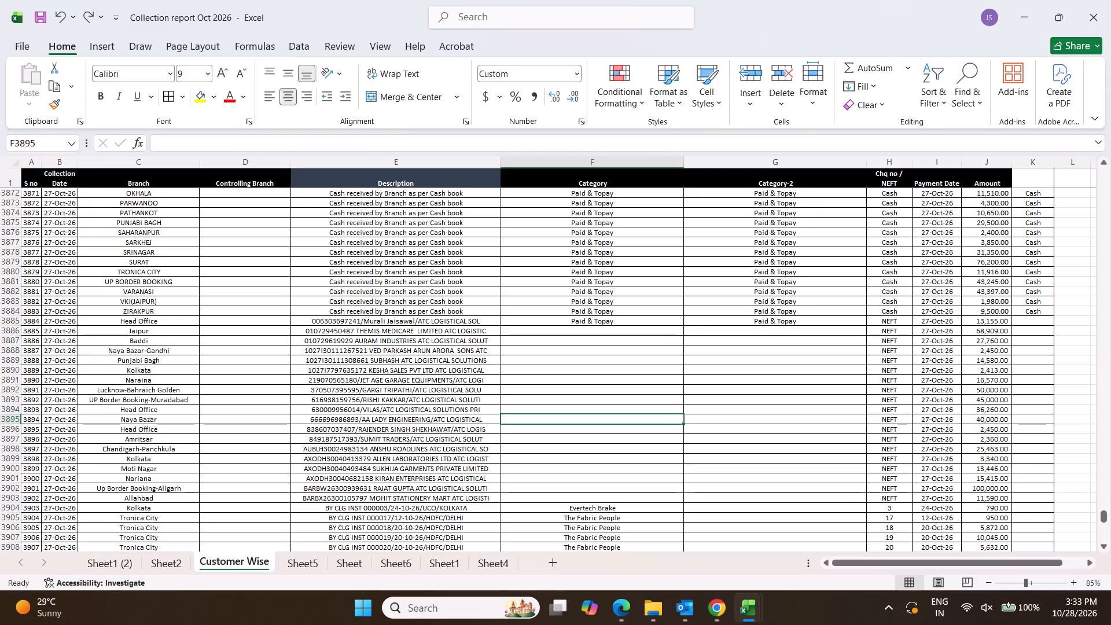
Search the collection target workbook for "THEMIS" and copy THEMIS MEDICARE LIMITED into Category and Category-2 of row 3886.
{"action": "left_click", "coordinate": [573, 326]}
{"action": "key", "text": "alt+Tab"}
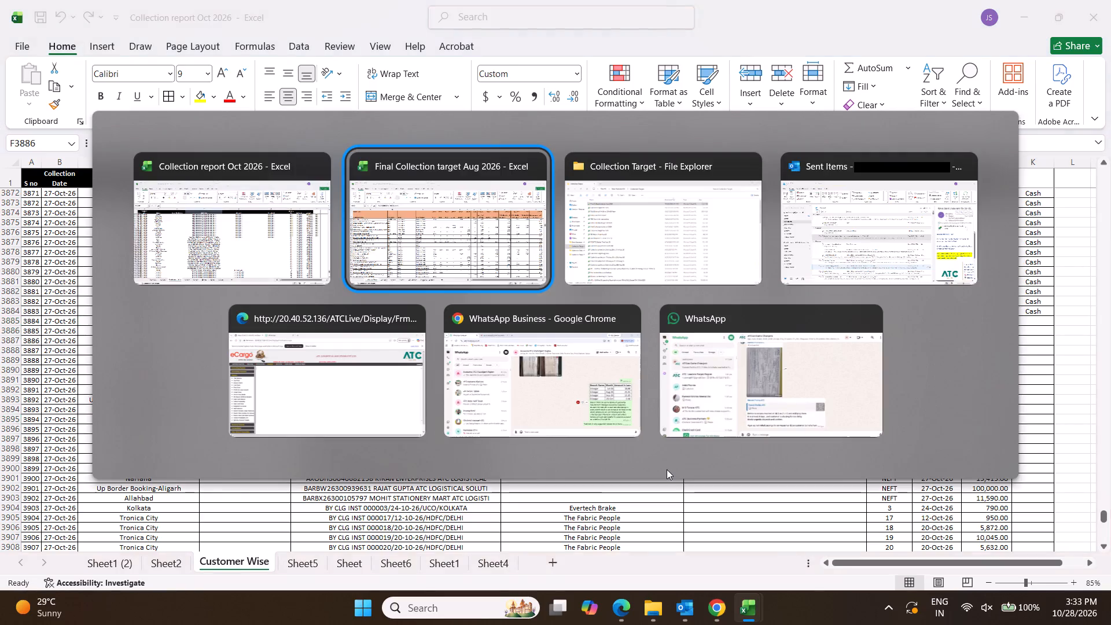
{"action": "key", "text": "ctrl+f"}
{"action": "type", "text": "THEMIS"}
{"action": "key", "text": "Return"}
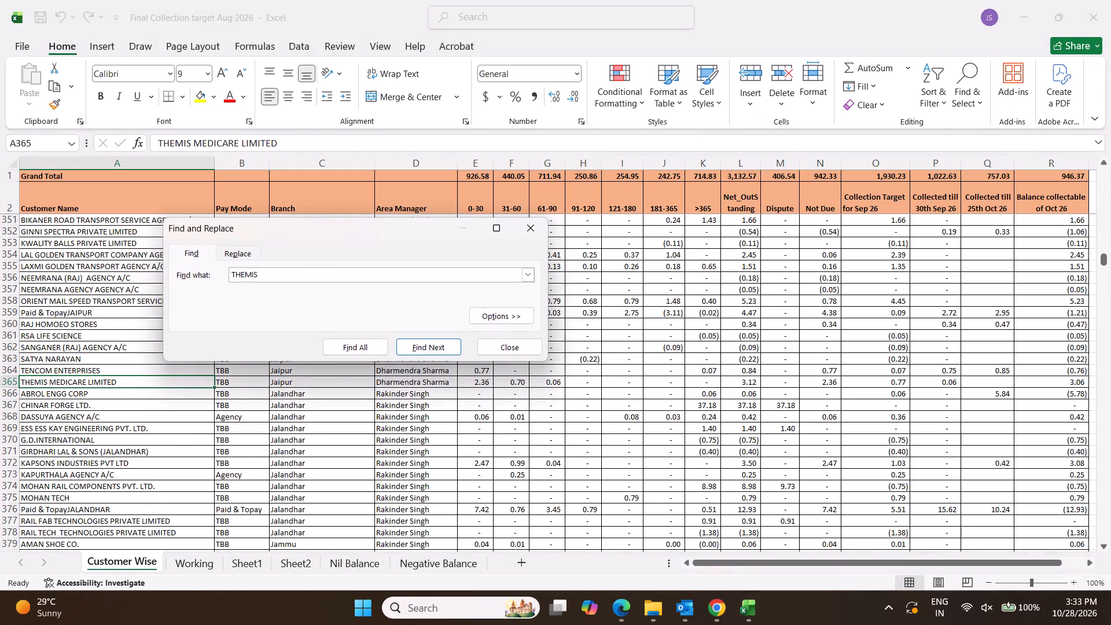
{"action": "key", "text": "Return"}
{"action": "key", "text": "Escape"}
{"action": "key", "text": "ctrl+c"}
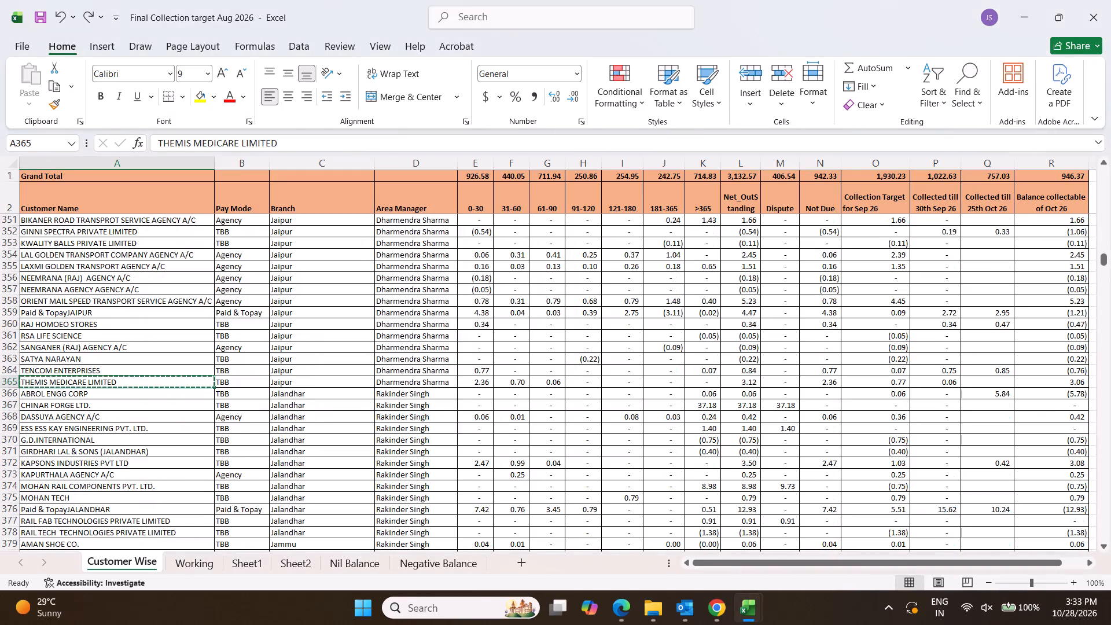
{"action": "key", "text": "alt+Tab"}
{"action": "key", "text": "shift+Right"}
{"action": "key", "text": "ctrl+v"}
{"action": "key", "text": "Down"}
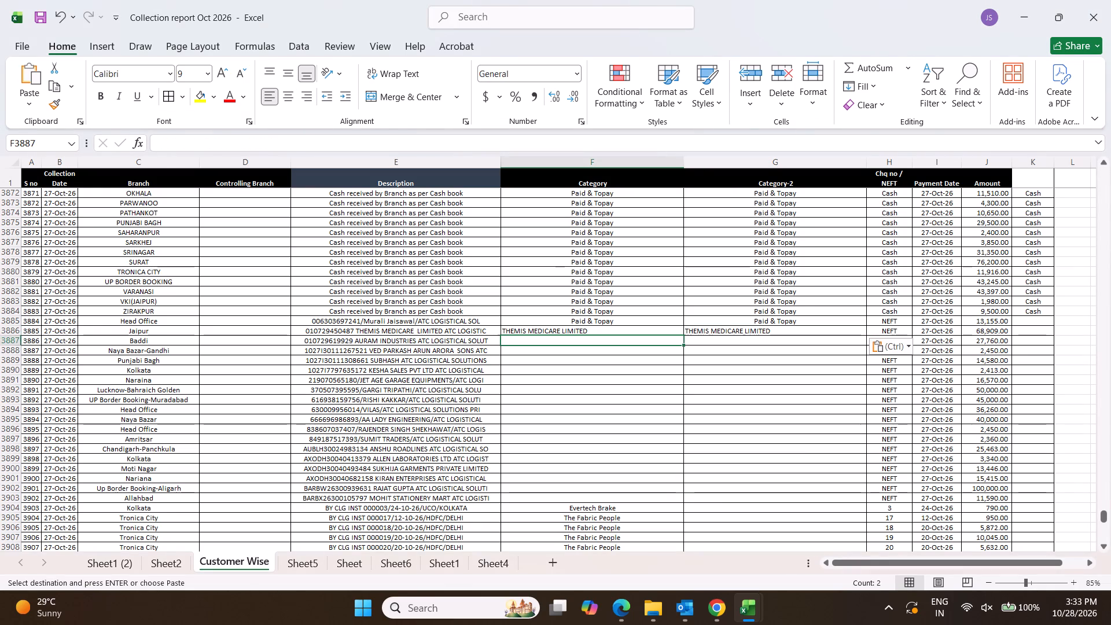
Copy Paid & Topay from row 3885 into Category and Category-2 of the Baddi entry in row 3887.
{"action": "key", "text": "Up"}
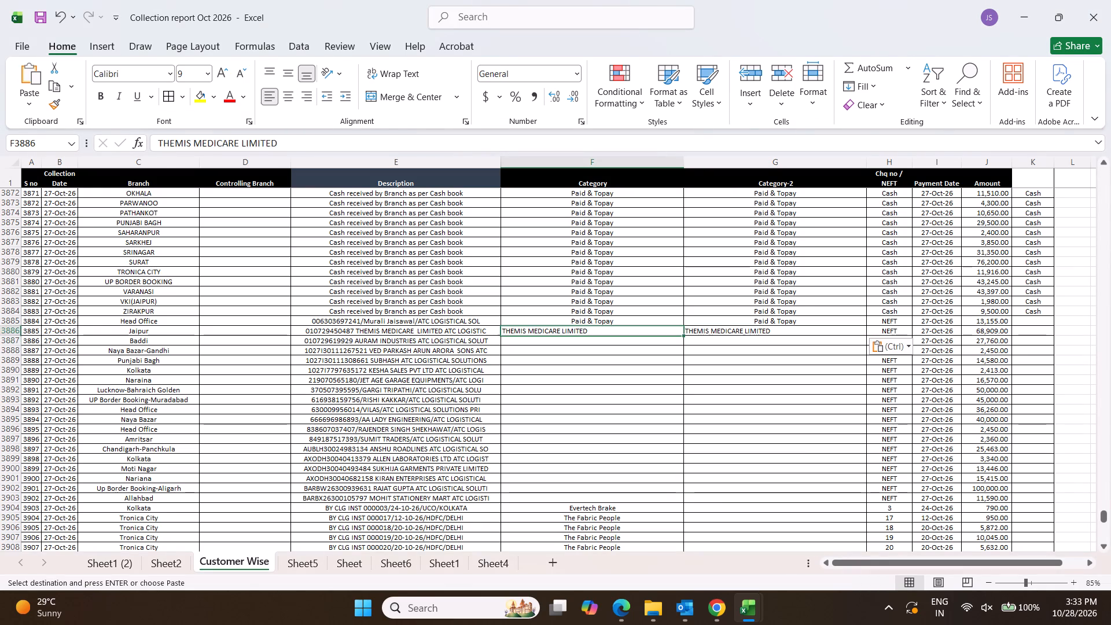
{"action": "key", "text": "Up"}
{"action": "key", "text": "shift+Right"}
{"action": "key", "text": "ctrl+c"}
{"action": "key", "text": "Down"}
{"action": "key", "text": "Down"}
{"action": "key", "text": "ctrl+v"}
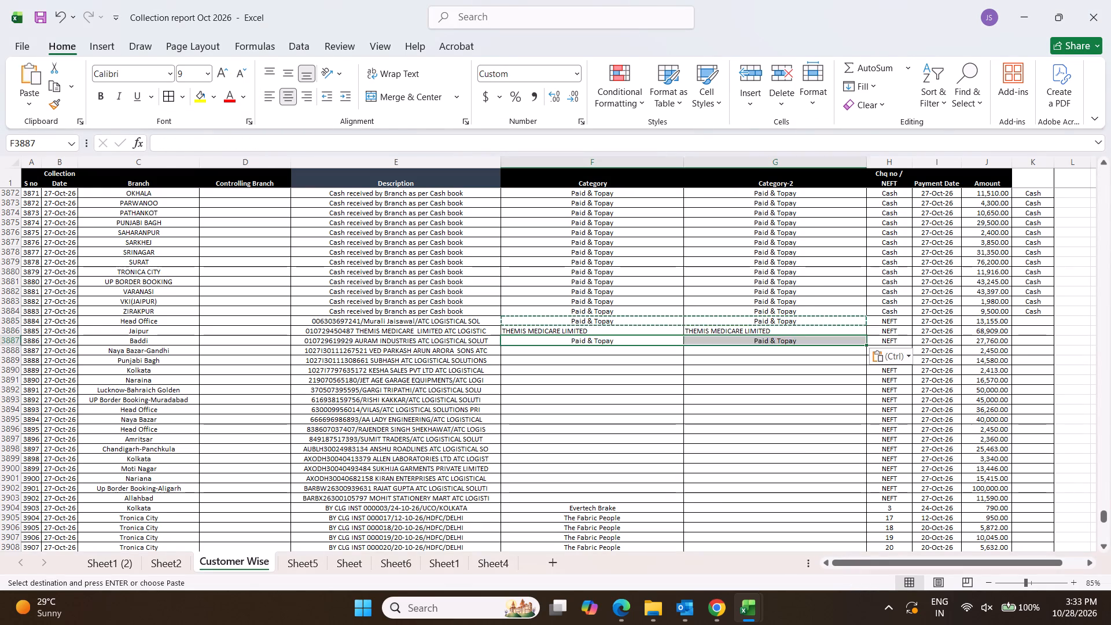
Search the collection target workbook for "GANDHI NAG" and copy GANDHI NAGAR (DELHI) AGENCY A/C into Category and Category-2 of row 3888.
{"action": "key", "text": "Down"}
{"action": "key", "text": "alt+Tab"}
{"action": "key", "text": "ctrl+f"}
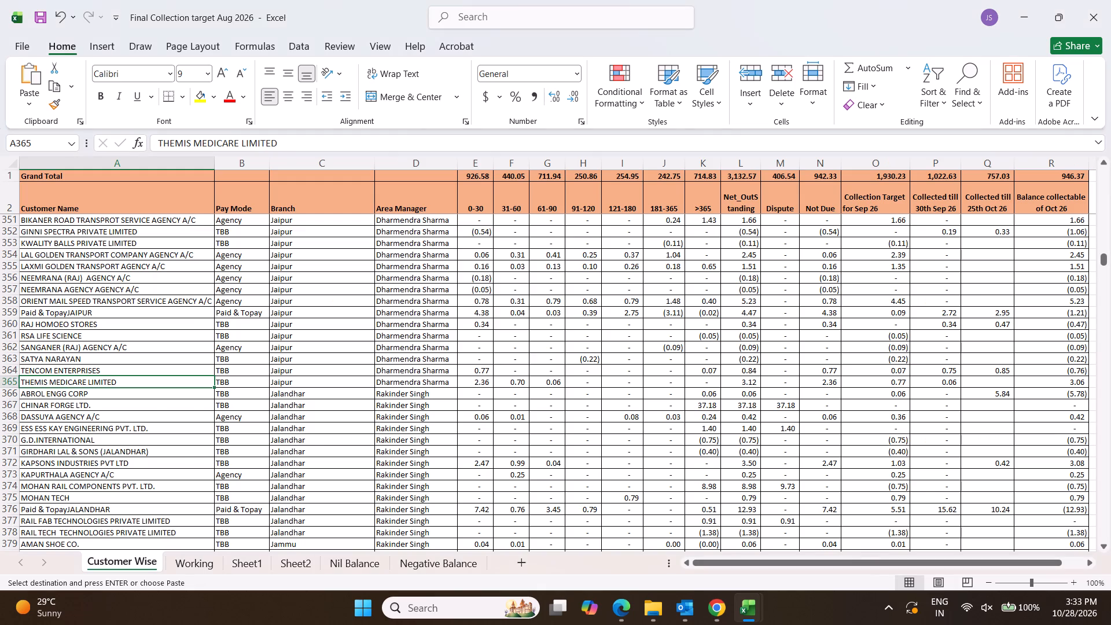
{"action": "type", "text": "GANDHI NAG"}
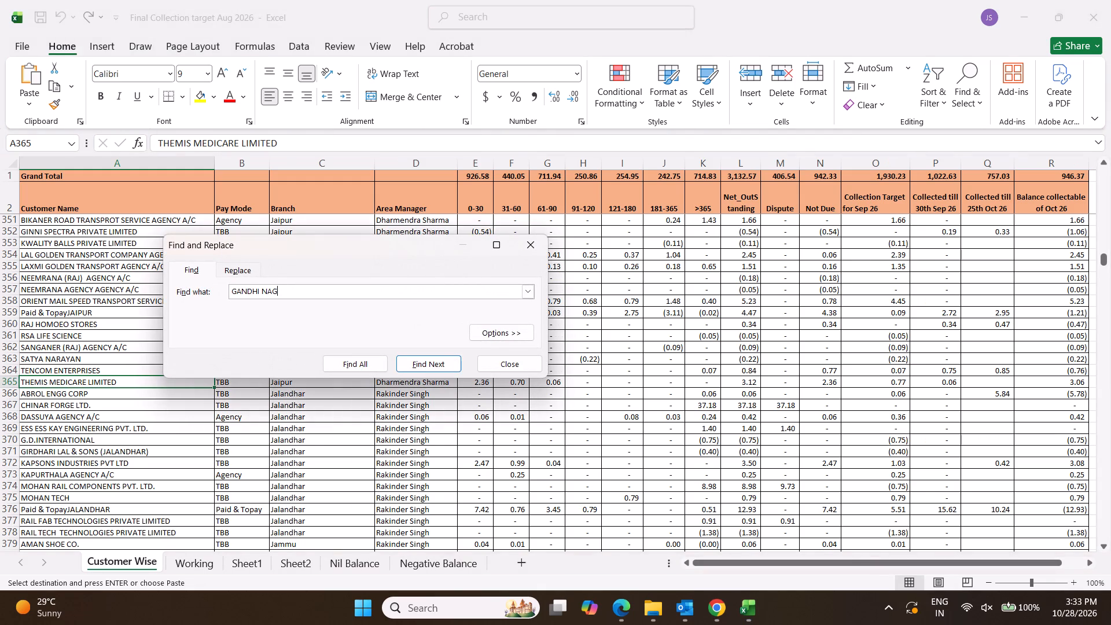
{"action": "key", "text": "Return"}
{"action": "key", "text": "Escape"}
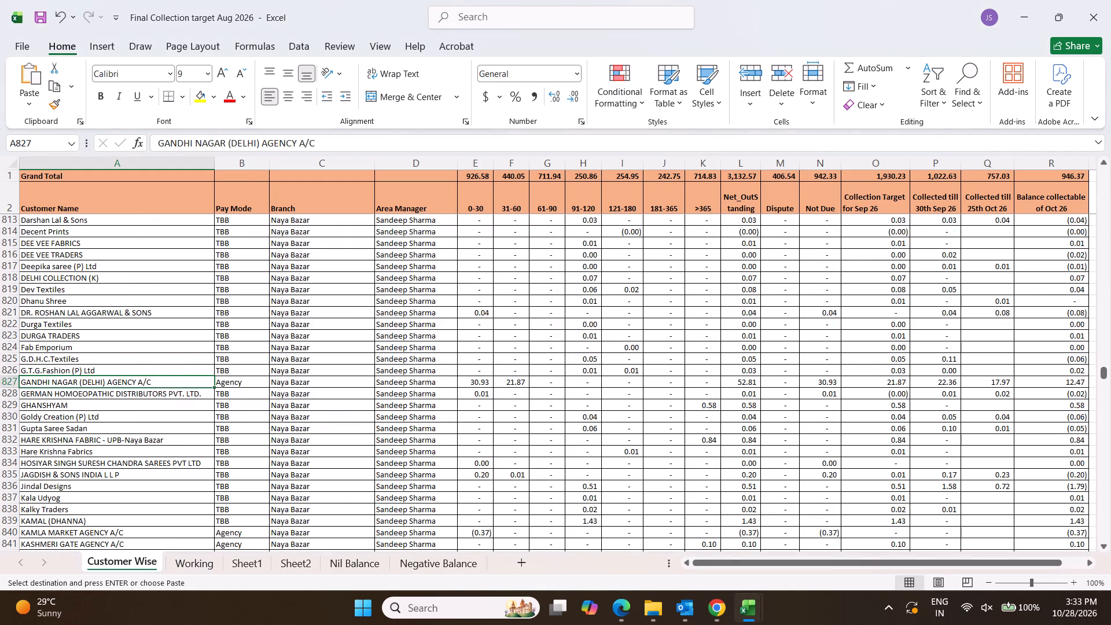
{"action": "key", "text": "ctrl+c"}
{"action": "key", "text": "alt+Tab"}
{"action": "key", "text": "shift+Right"}
{"action": "key", "text": "ctrl+v"}
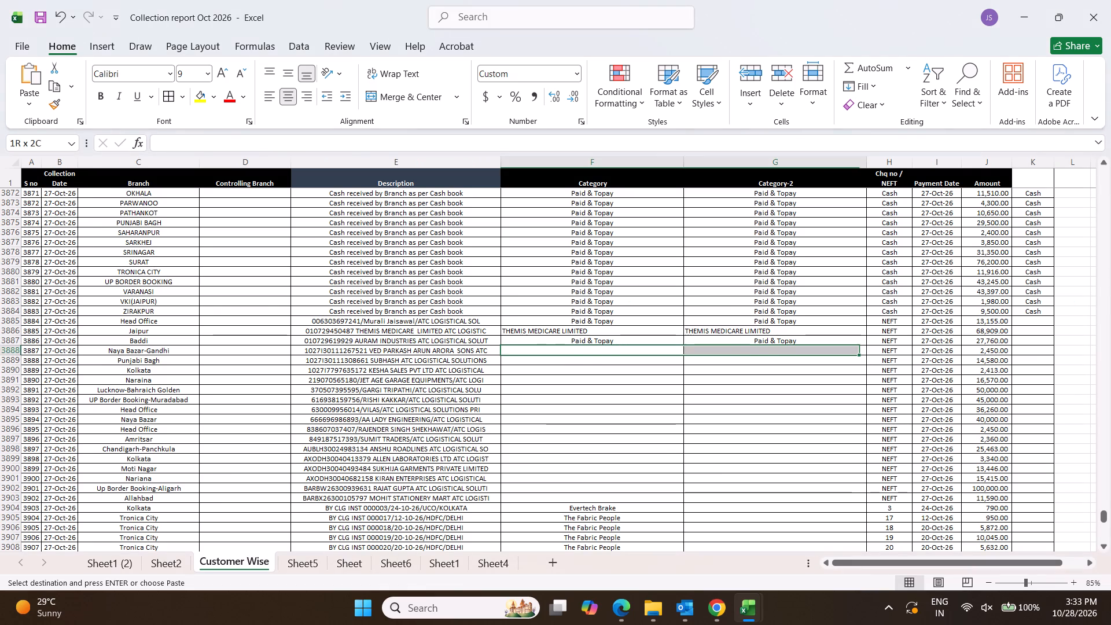
Paste GANDHI NAGAR (DELHI) AGENCY A/C into Category and Category-2 of the Naya Bazar-Gandhi entry in row 3916.
{"action": "scroll", "coordinate": [281, 417], "scroll_direction": "down", "scroll_amount": 3}
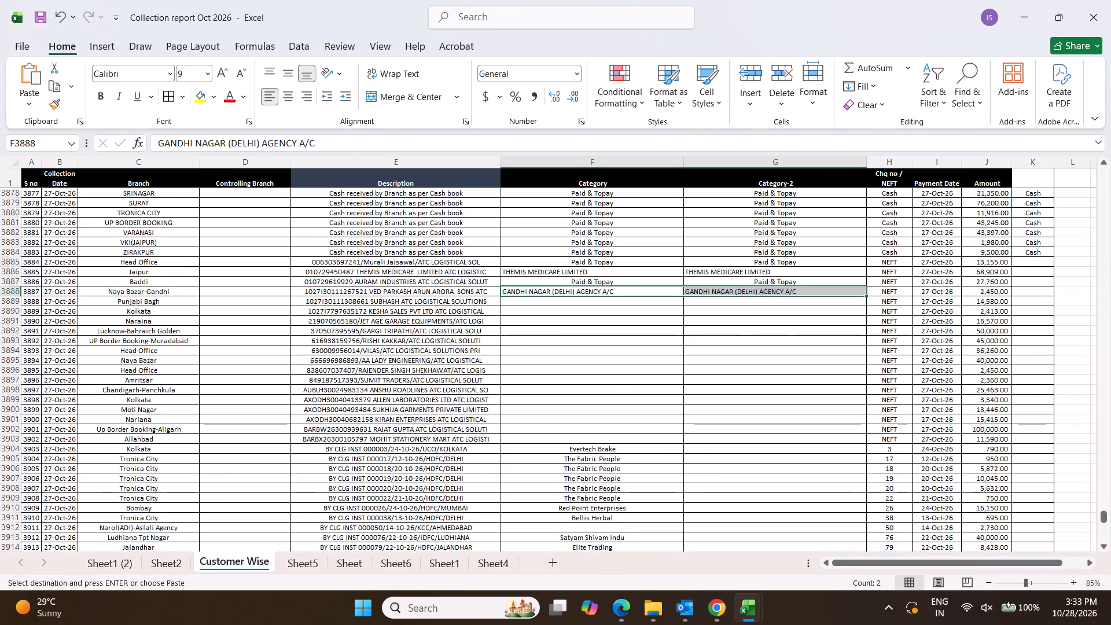
{"action": "scroll", "coordinate": [282, 417], "scroll_direction": "down", "scroll_amount": 6}
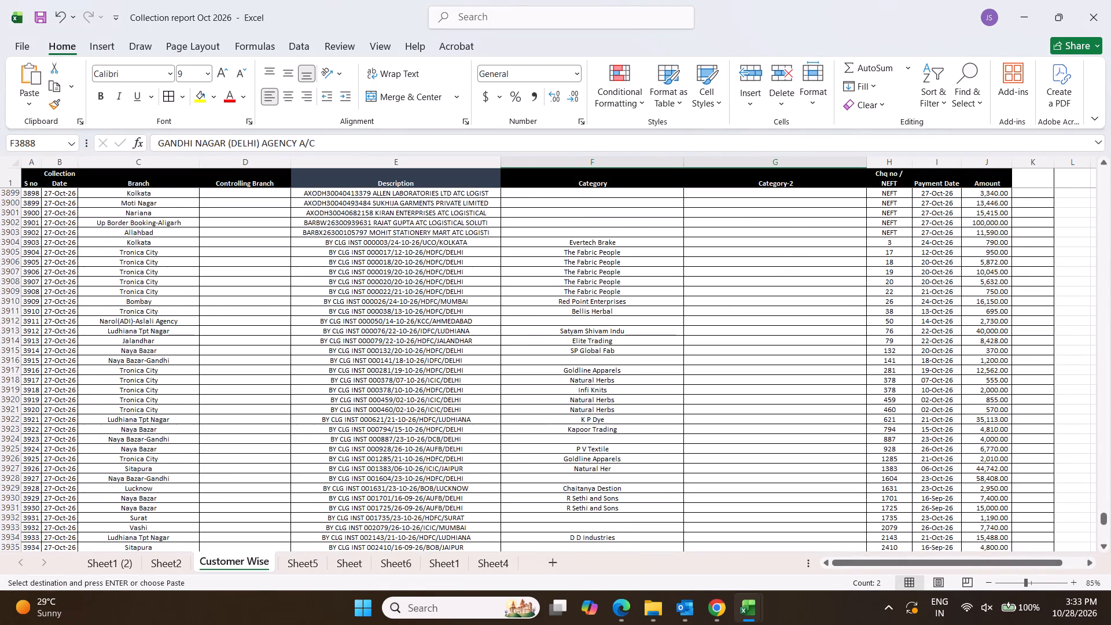
{"action": "left_click", "coordinate": [594, 358]}
{"action": "key", "text": "ctrl+v"}
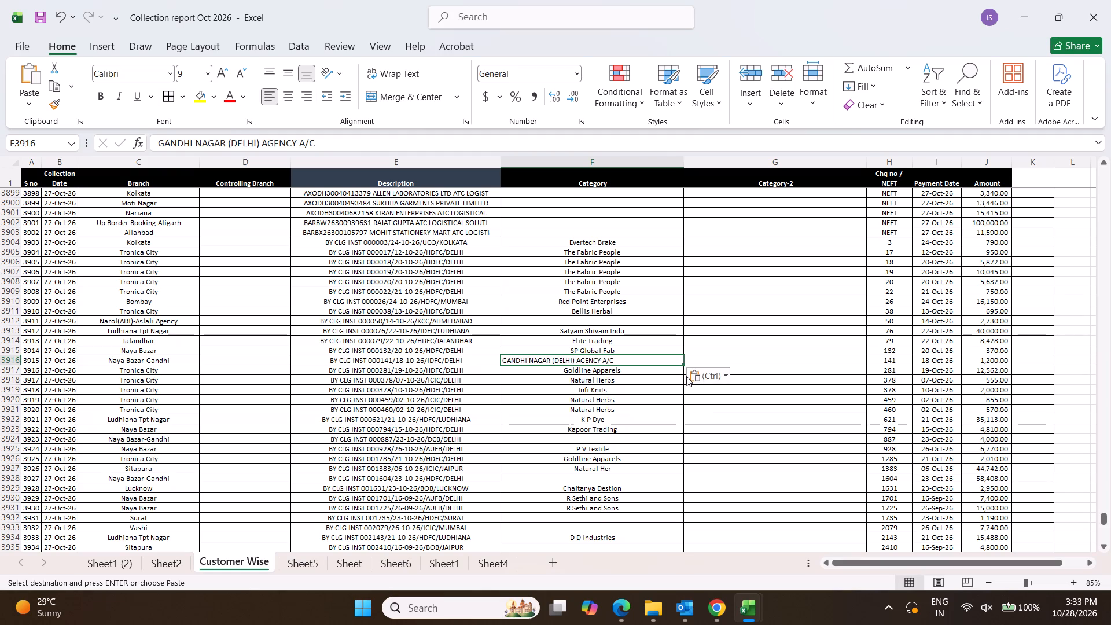
{"action": "left_click", "coordinate": [748, 360]}
{"action": "key", "text": "ctrl+v"}
Copy both GANDHI NAGAR (DELHI) AGENCY A/C category cells from row 3916 into the Naya Bazar-Gandhi rows 3924, 3928 and 3936.
{"action": "left_click_drag", "start_coordinate": [603, 362], "coordinate": [612, 363]}
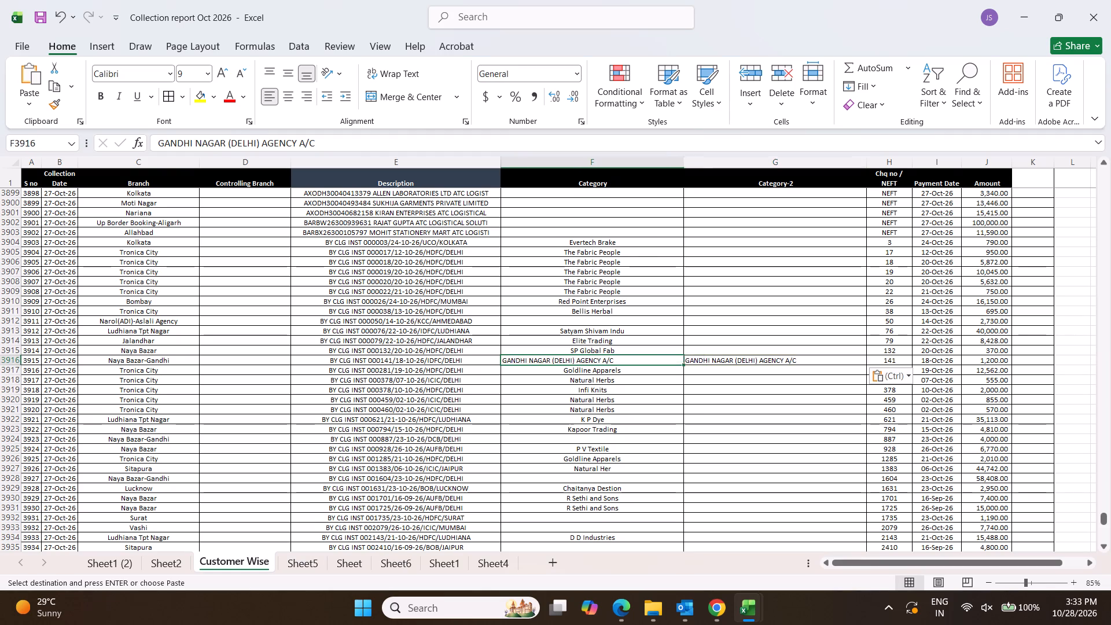
{"action": "left_click_drag", "start_coordinate": [612, 363], "coordinate": [715, 363]}
{"action": "key", "text": "ctrl+c"}
{"action": "scroll", "coordinate": [685, 389], "scroll_direction": "up", "scroll_amount": 13}
{"action": "scroll", "coordinate": [690, 413], "scroll_direction": "down", "scroll_amount": 5}
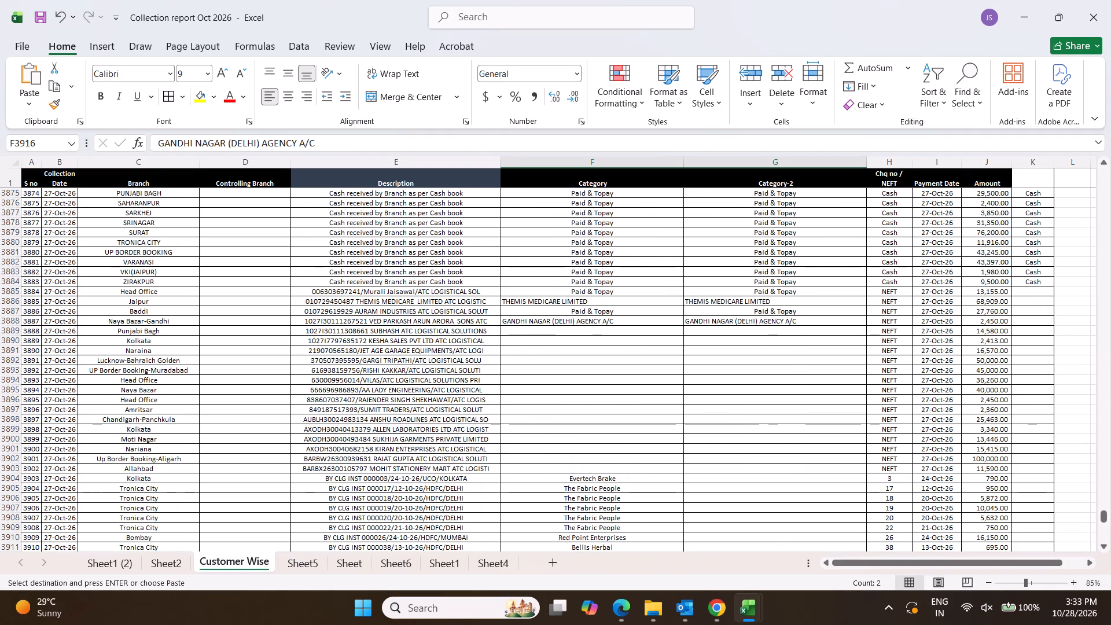
{"action": "scroll", "coordinate": [698, 416], "scroll_direction": "down", "scroll_amount": 13}
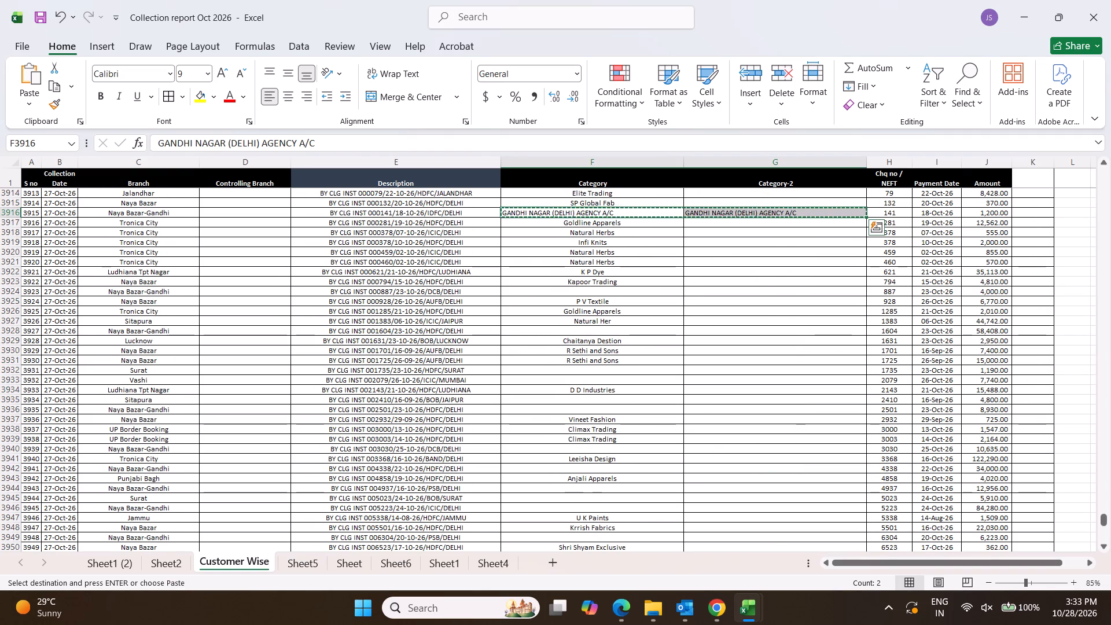
{"action": "left_click", "coordinate": [573, 293]}
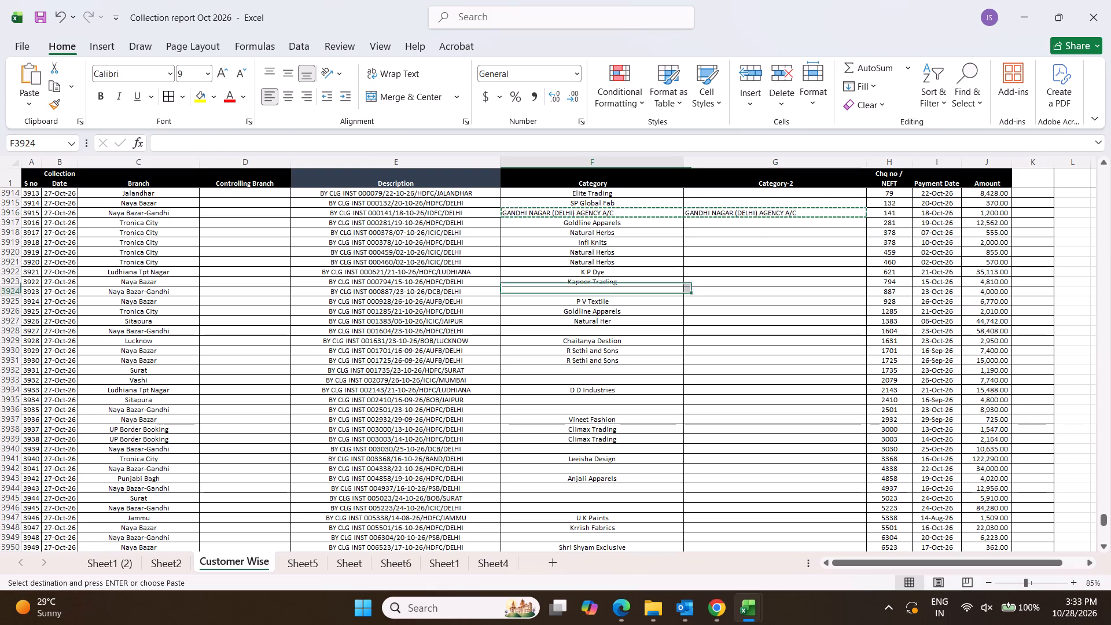
{"action": "key", "text": "ctrl+v"}
{"action": "left_click", "coordinate": [565, 332]}
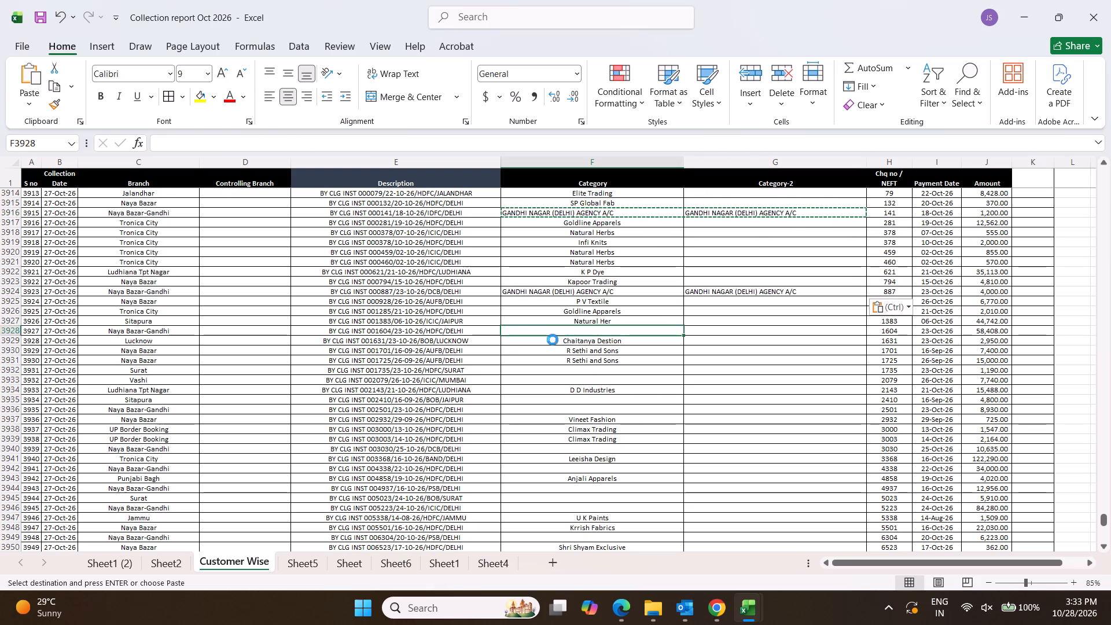
{"action": "key", "text": "ctrl+v"}
{"action": "scroll", "coordinate": [384, 389], "scroll_direction": "down", "scroll_amount": 5}
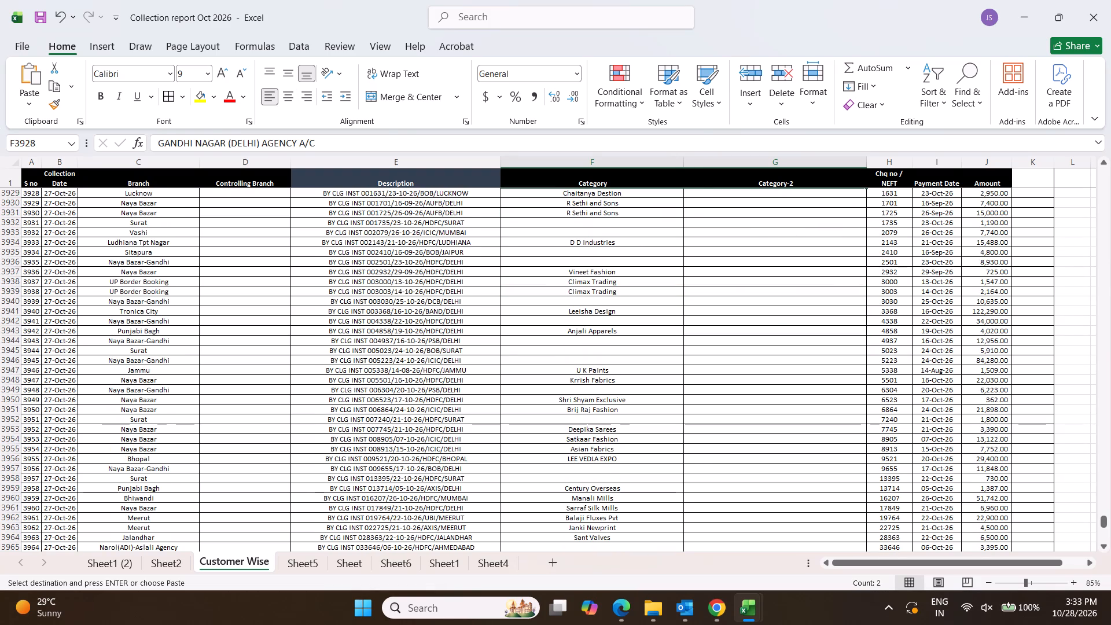
{"action": "left_click", "coordinate": [551, 260]}
{"action": "key", "text": "ctrl+v"}
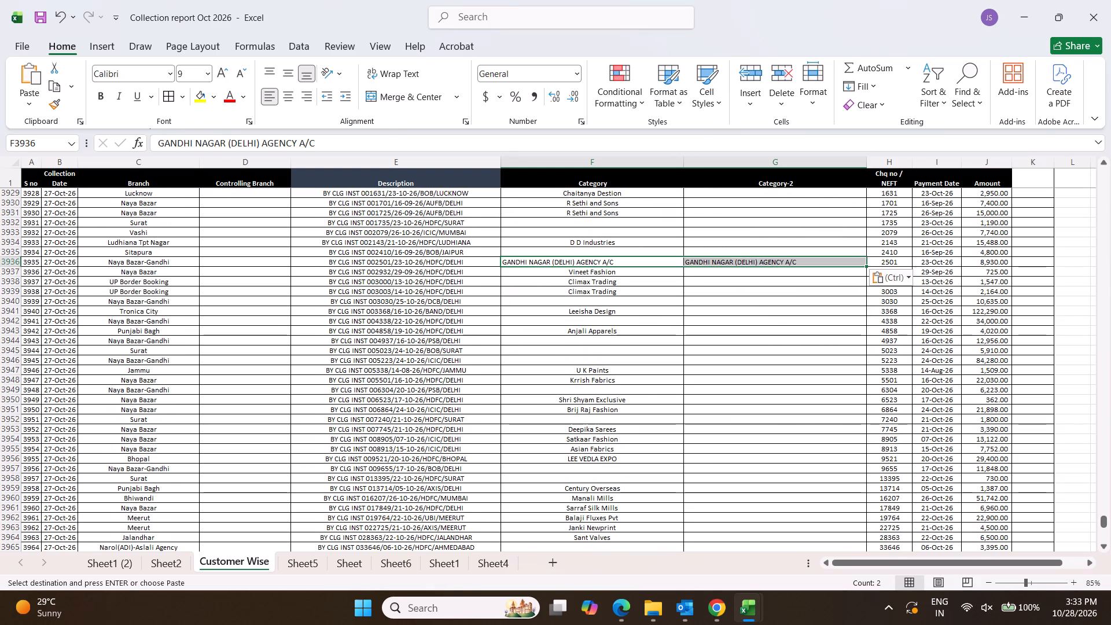
Paste GANDHI NAGAR (DELHI) AGENCY A/C into both category cells of the Naya Bazar-Gandhi rows 3940, 3942, 3944 and 3946.
{"action": "left_click", "coordinate": [534, 301]}
{"action": "key", "text": "ctrl+v"}
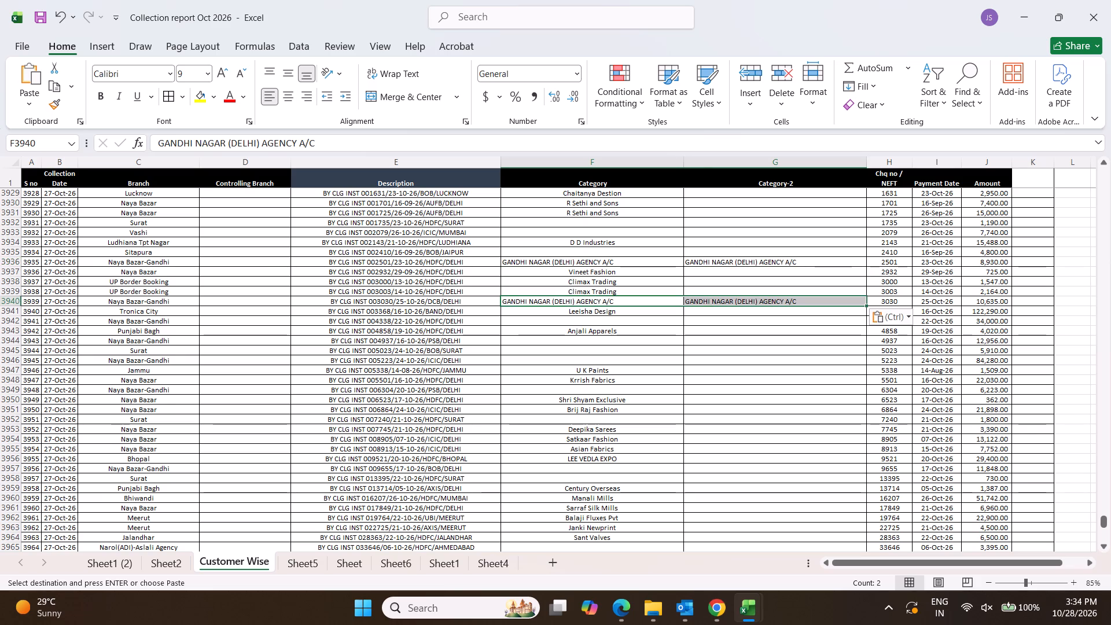
{"action": "left_click", "coordinate": [532, 317]}
{"action": "key", "text": "ctrl+v"}
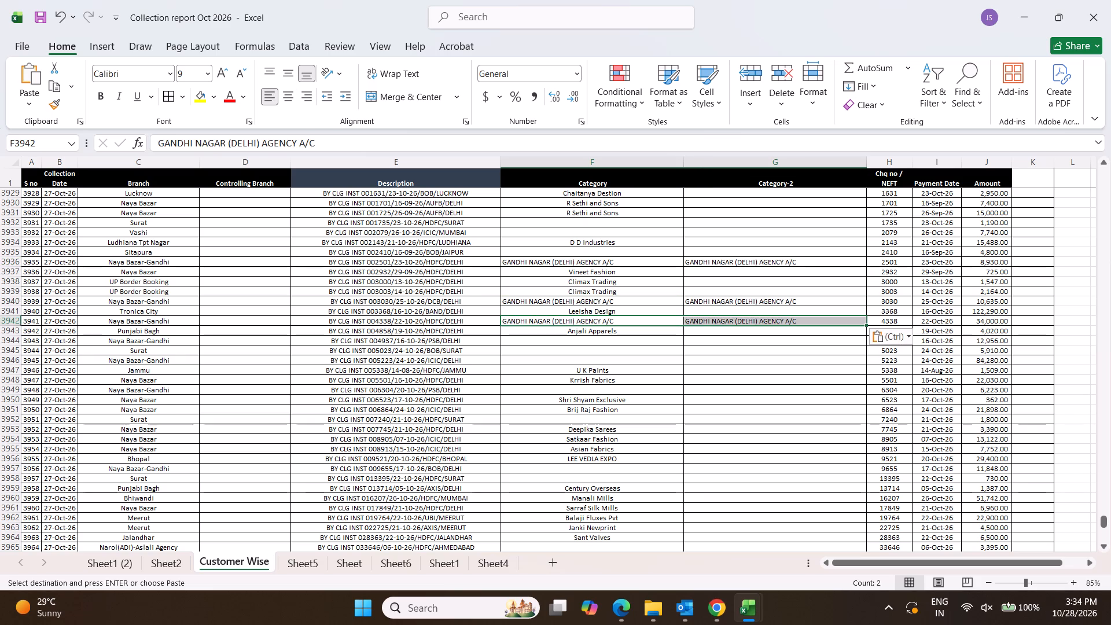
{"action": "left_click", "coordinate": [535, 340]}
{"action": "key", "text": "ctrl+v"}
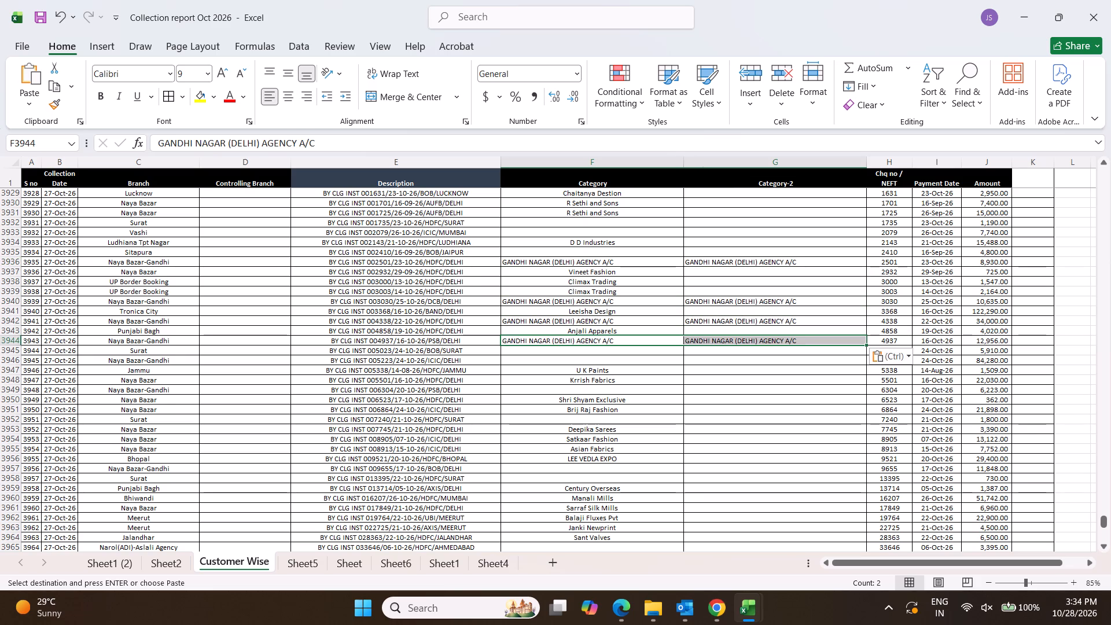
{"action": "left_click", "coordinate": [529, 357]}
{"action": "key", "text": "ctrl+v"}
Paste GANDHI NAGAR (DELHI) AGENCY A/C into both category cells of the Naya Bazar-Gandhi rows 3949, 3957, 3970 and 3977.
{"action": "scroll", "coordinate": [444, 380], "scroll_direction": "down", "scroll_amount": 3}
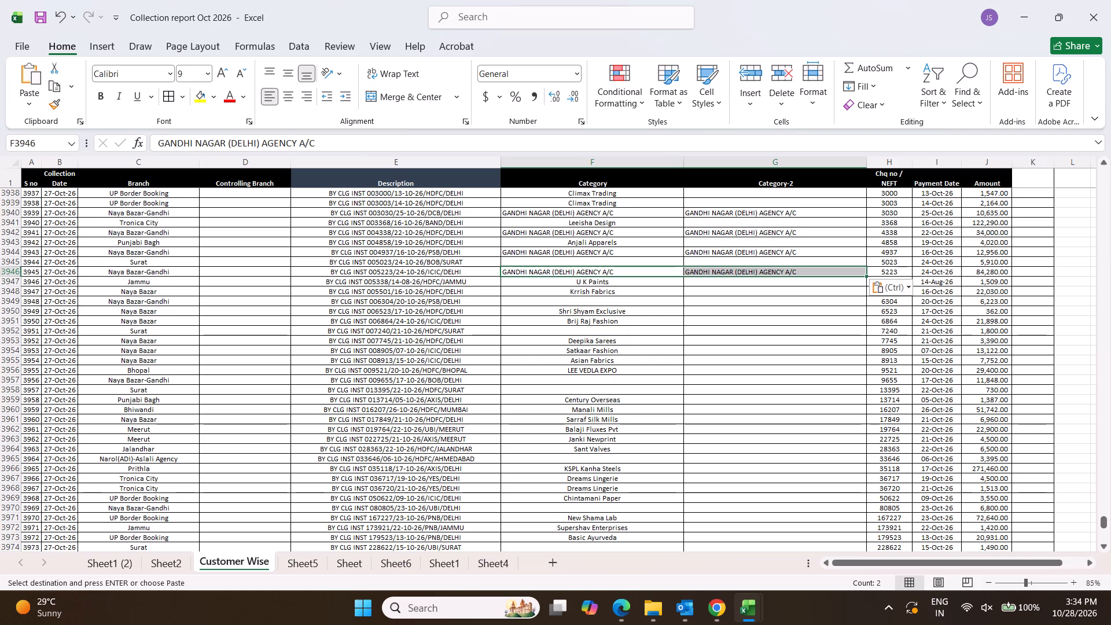
{"action": "left_click", "coordinate": [520, 302]}
{"action": "key", "text": "ctrl+v"}
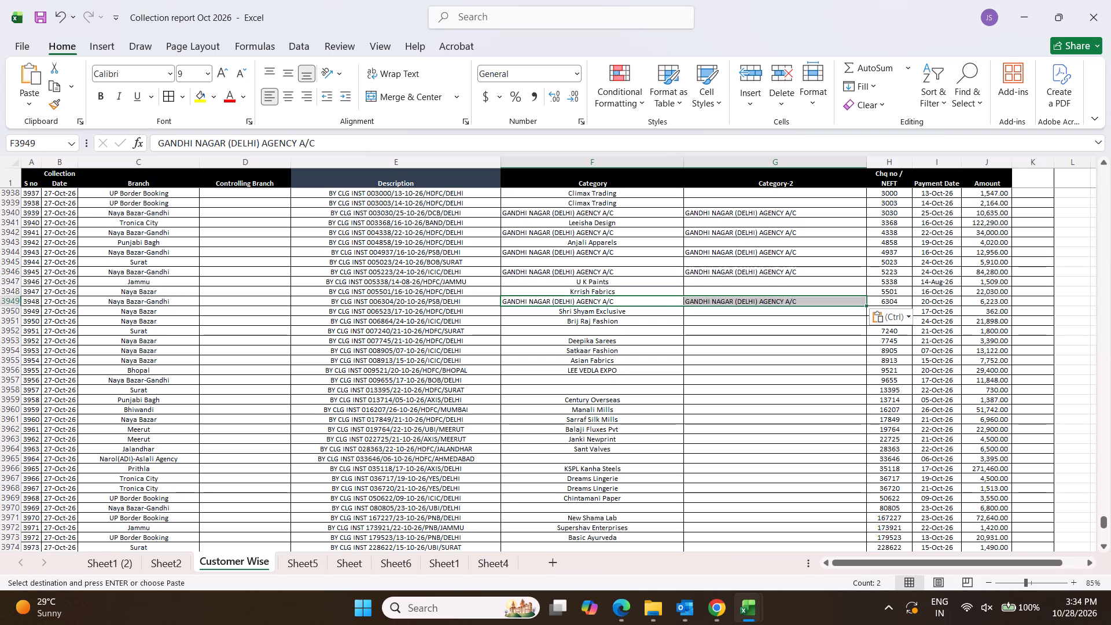
{"action": "left_click", "coordinate": [531, 379]}
{"action": "key", "text": "ctrl+v"}
{"action": "scroll", "coordinate": [529, 391], "scroll_direction": "down", "scroll_amount": 2}
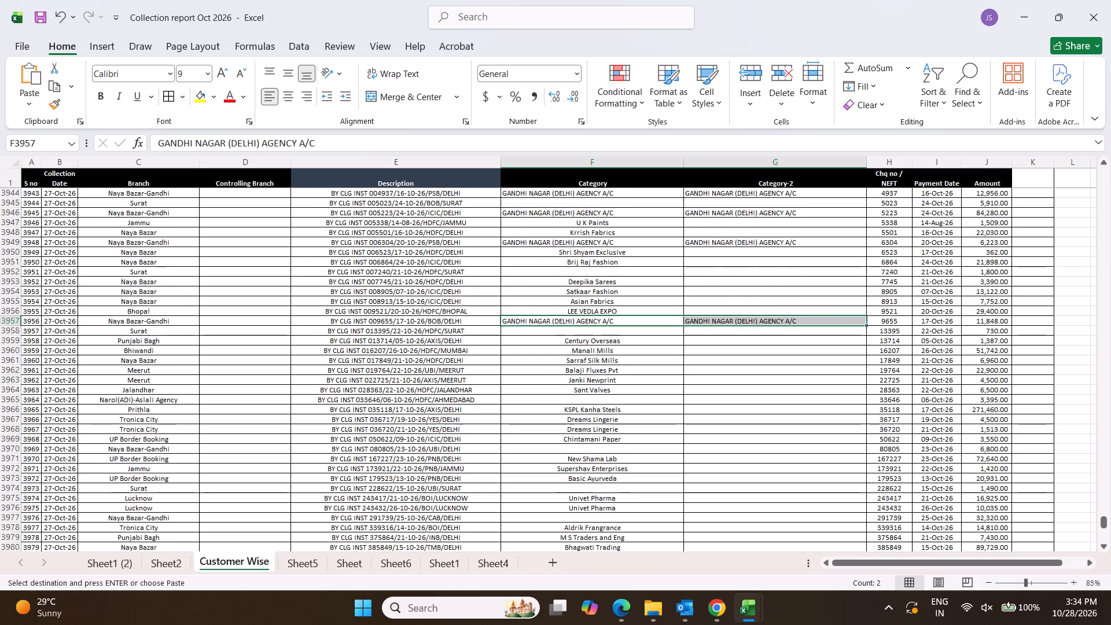
{"action": "scroll", "coordinate": [529, 391], "scroll_direction": "down", "scroll_amount": 3}
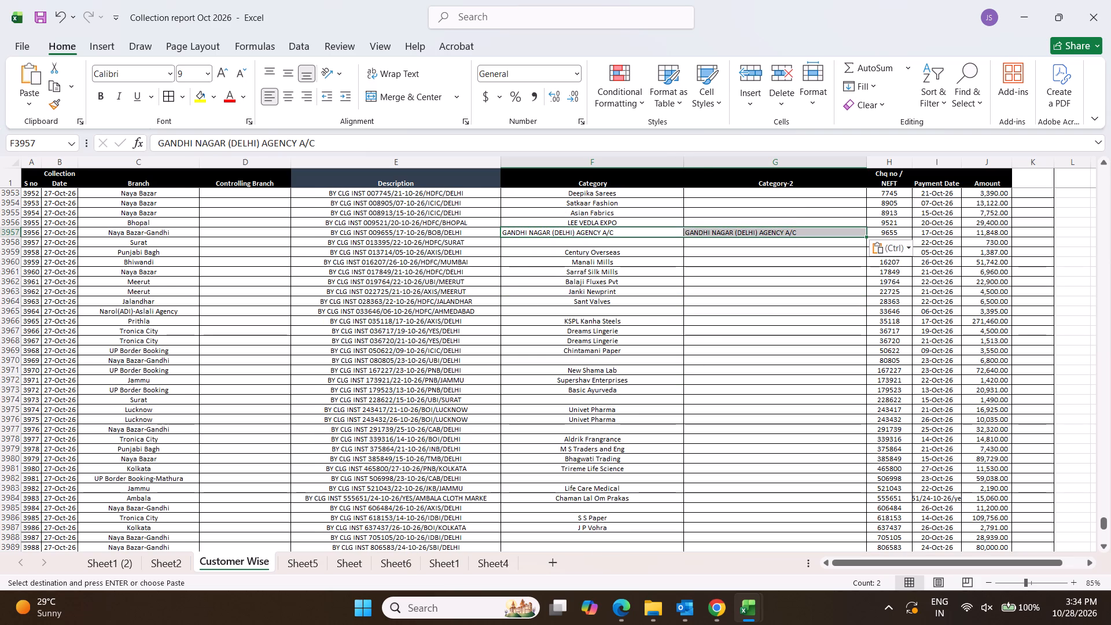
{"action": "left_click", "coordinate": [592, 358]}
{"action": "key", "text": "ctrl+v"}
{"action": "scroll", "coordinate": [391, 399], "scroll_direction": "down", "scroll_amount": 3}
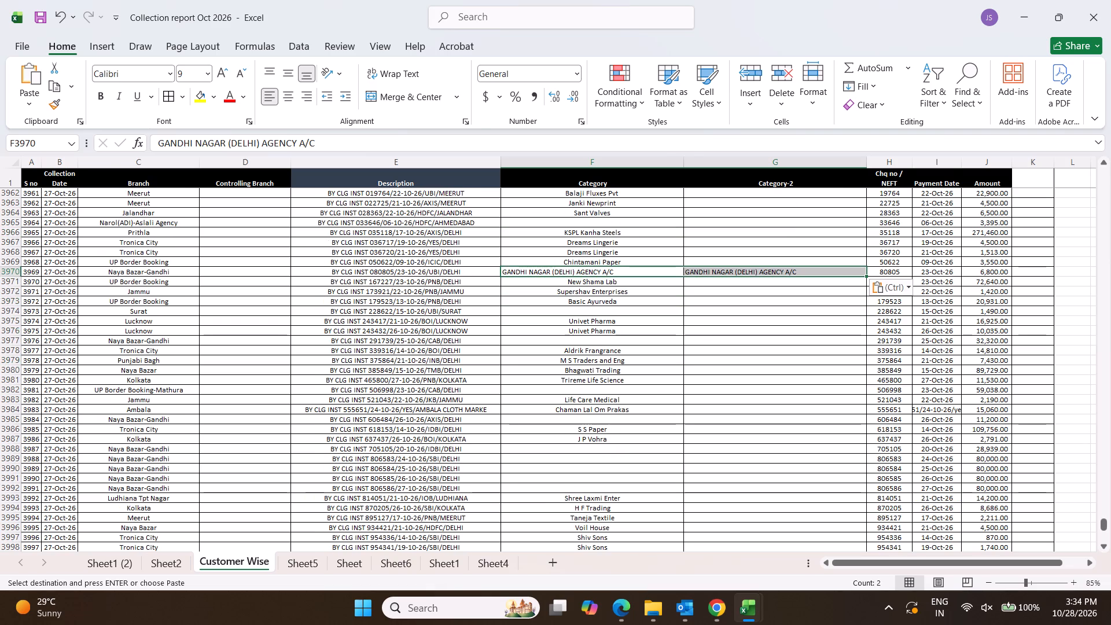
{"action": "left_click", "coordinate": [558, 343]}
{"action": "key", "text": "ctrl+v"}
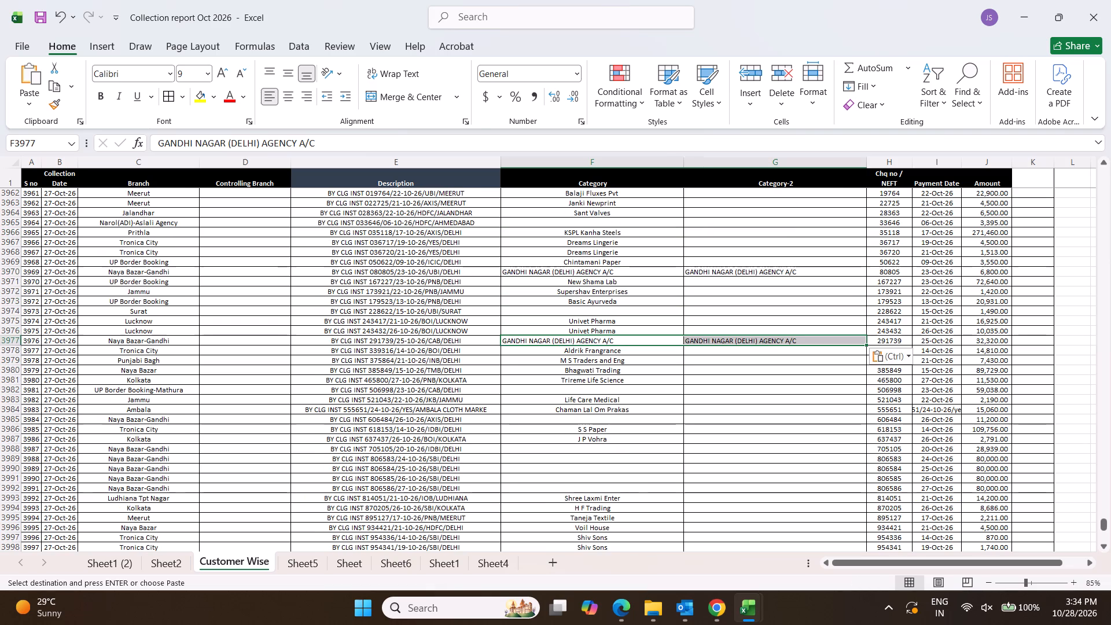
Paste GANDHI NAGAR (DELHI) AGENCY A/C into both category cells of the Naya Bazar-Gandhi rows 3985, 3988 to 3992, and 4002.
{"action": "scroll", "coordinate": [237, 410], "scroll_direction": "down", "scroll_amount": 4}
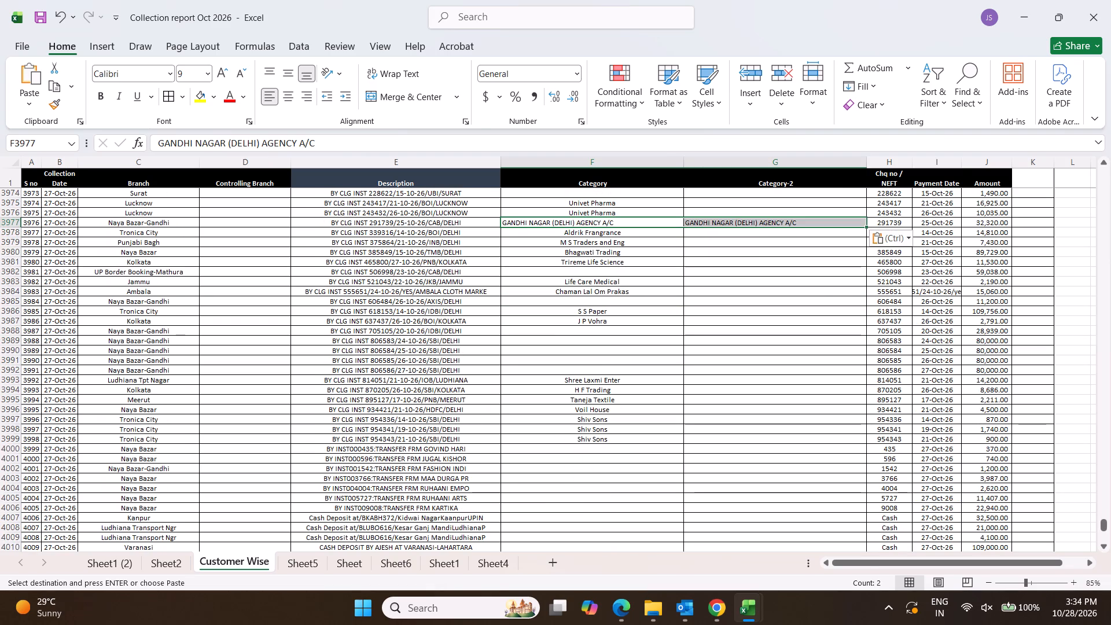
{"action": "left_click", "coordinate": [551, 298]}
{"action": "key", "text": "ctrl+v"}
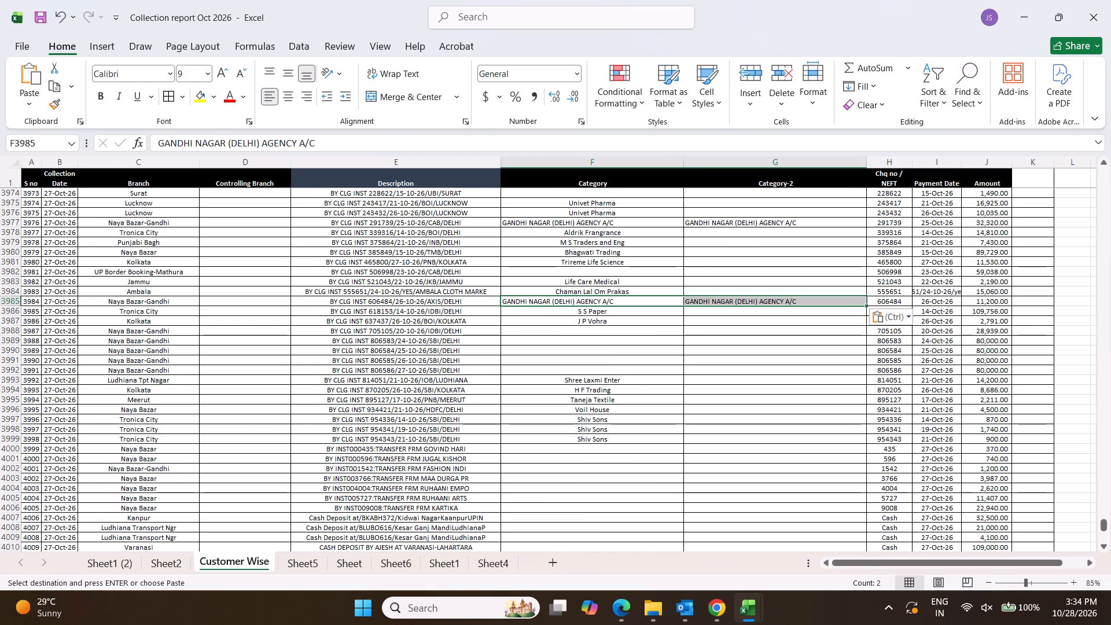
{"action": "left_click_drag", "start_coordinate": [532, 334], "coordinate": [531, 366]}
{"action": "key", "text": "ctrl+v"}
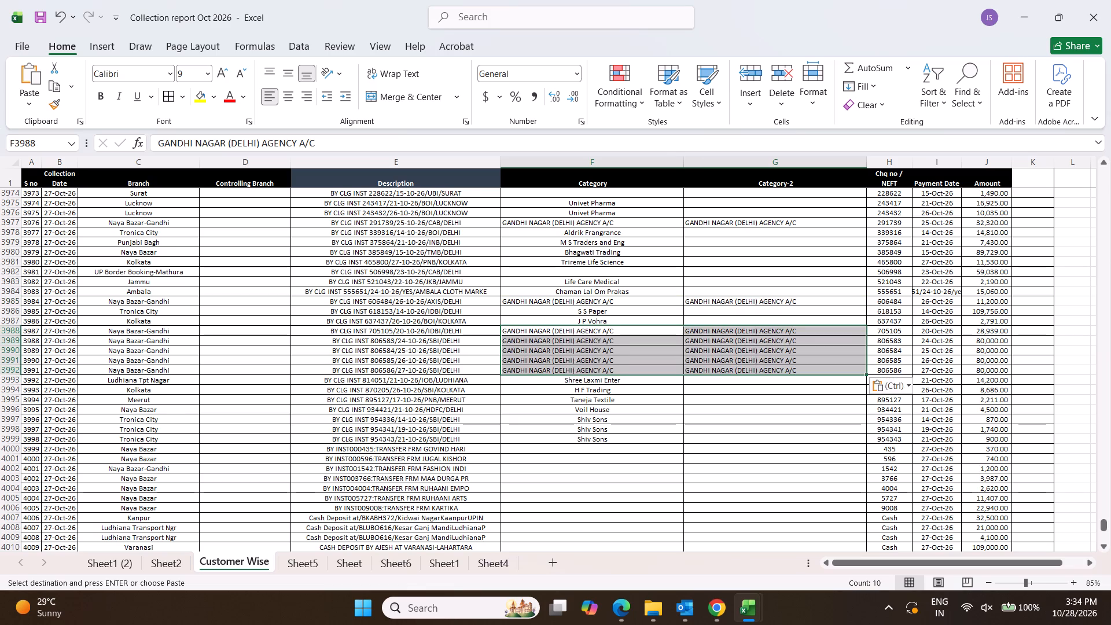
{"action": "scroll", "coordinate": [576, 391], "scroll_direction": "down", "scroll_amount": 5}
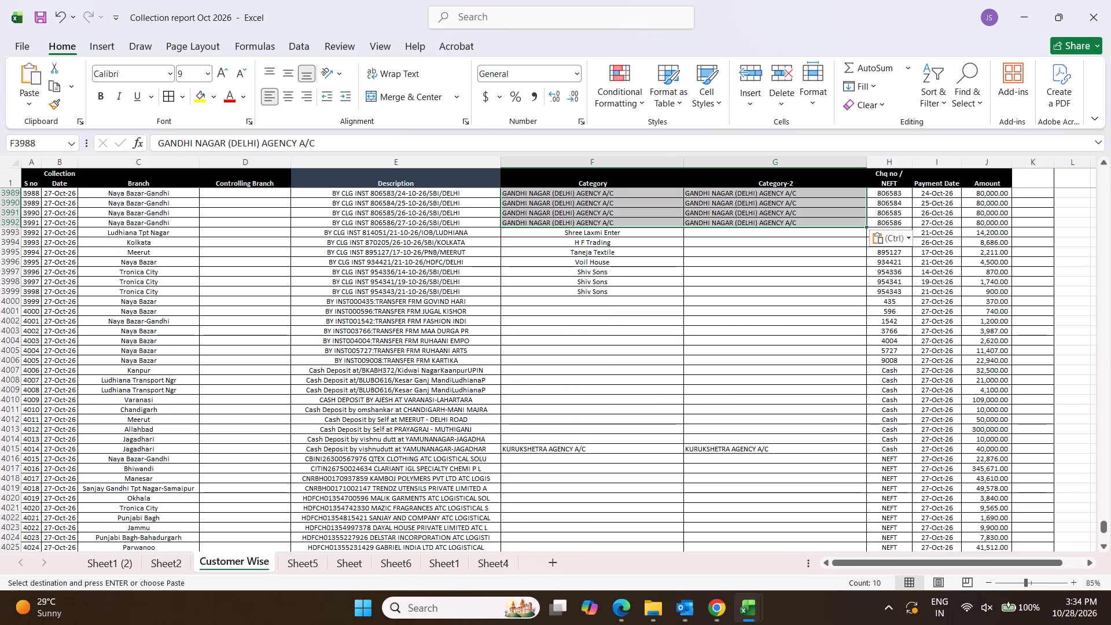
{"action": "left_click", "coordinate": [515, 318]}
{"action": "key", "text": "ctrl+v"}
Paste GANDHI NAGAR (DELHI) AGENCY A/C into both category cells of the Naya Bazar-Gandhi rows 4016 and 4070.
{"action": "scroll", "coordinate": [564, 379], "scroll_direction": "down", "scroll_amount": 5}
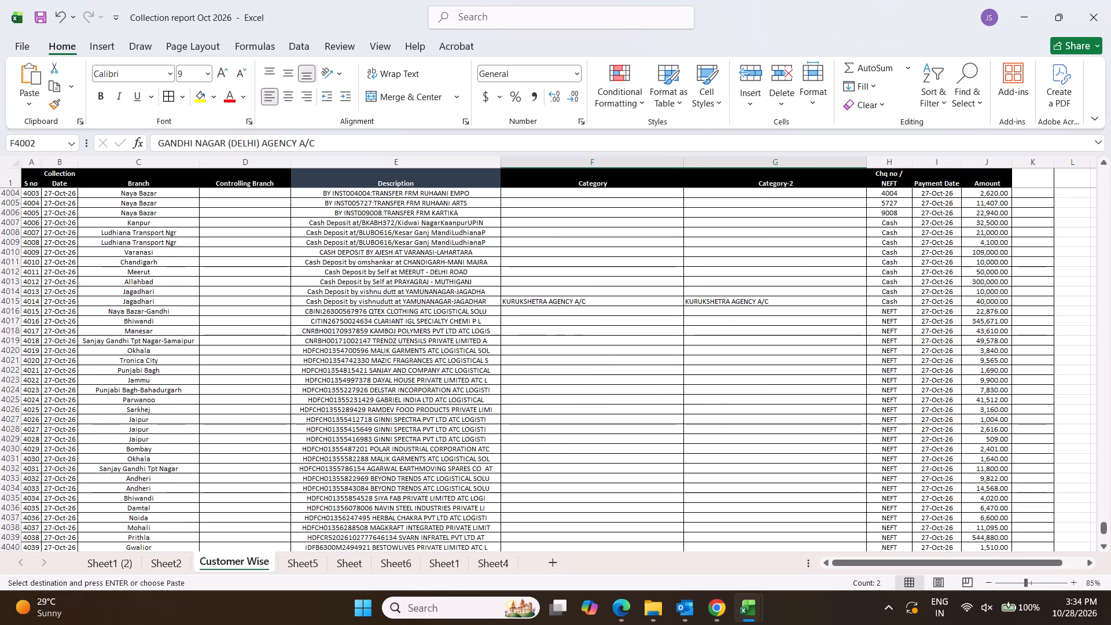
{"action": "left_click", "coordinate": [512, 312]}
{"action": "key", "text": "ctrl+v"}
{"action": "scroll", "coordinate": [478, 369], "scroll_direction": "down", "scroll_amount": 1}
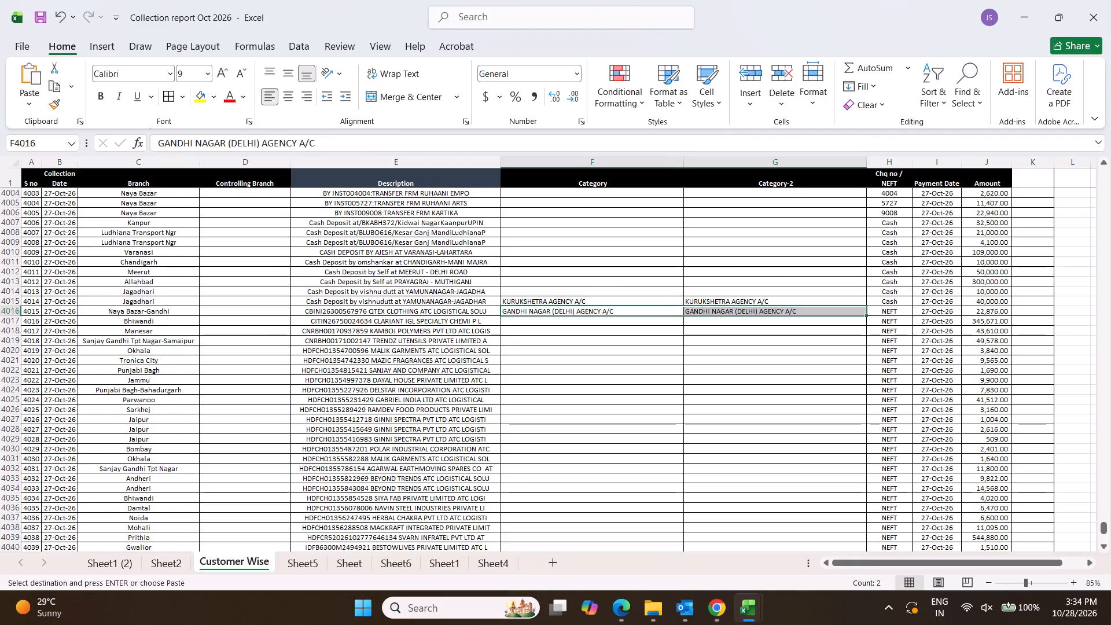
{"action": "scroll", "coordinate": [478, 369], "scroll_direction": "down", "scroll_amount": 9}
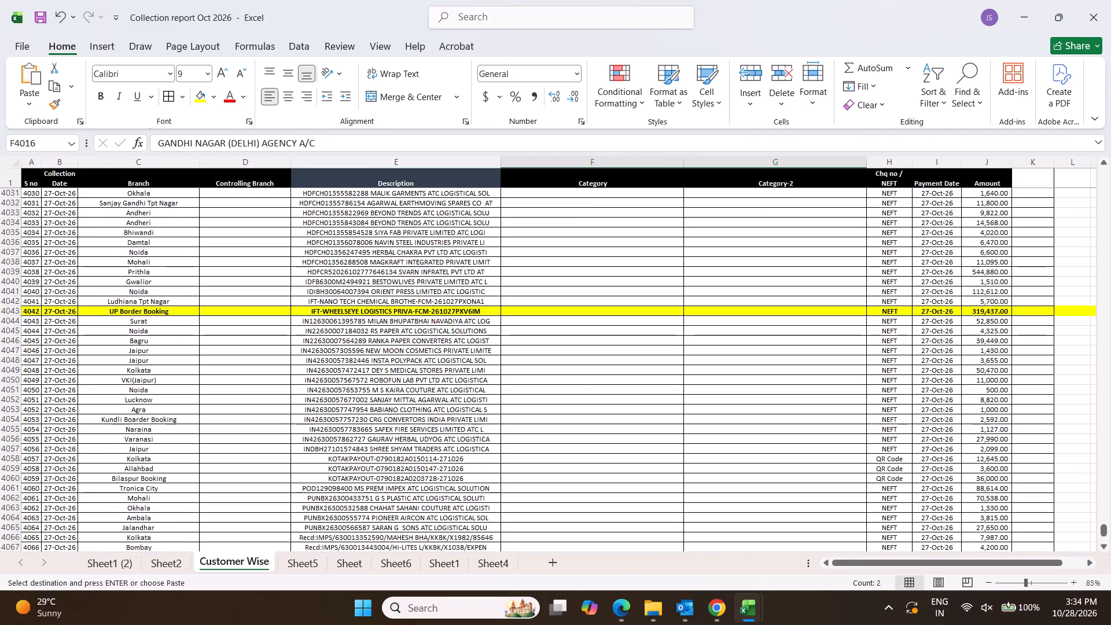
{"action": "scroll", "coordinate": [478, 369], "scroll_direction": "down", "scroll_amount": 4}
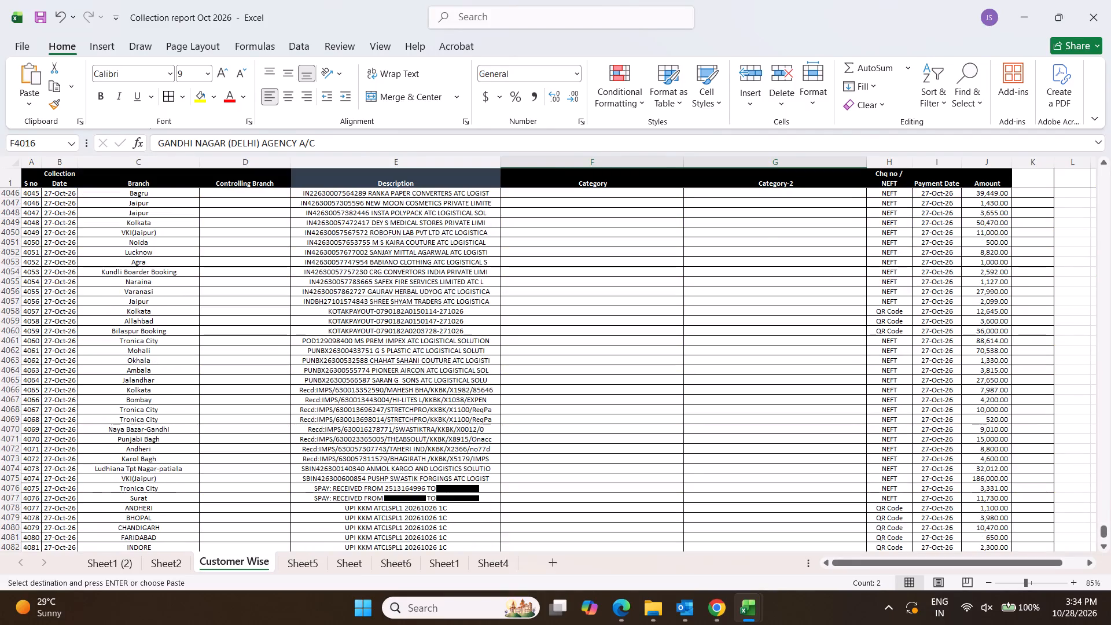
{"action": "left_click", "coordinate": [545, 427]}
{"action": "key", "text": "ctrl+v"}
Check the remaining entries to the end of the list for Naya Bazar-Gandhi rows, and review the filled rows above.
{"action": "scroll", "coordinate": [501, 432], "scroll_direction": "down", "scroll_amount": 5}
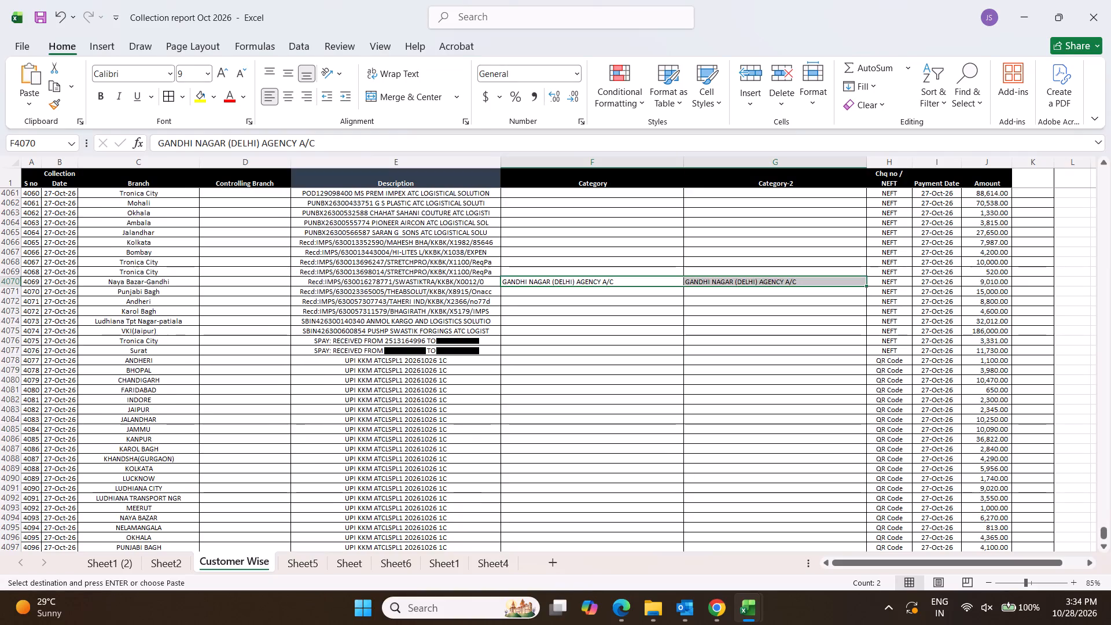
{"action": "scroll", "coordinate": [501, 431], "scroll_direction": "down", "scroll_amount": 8}
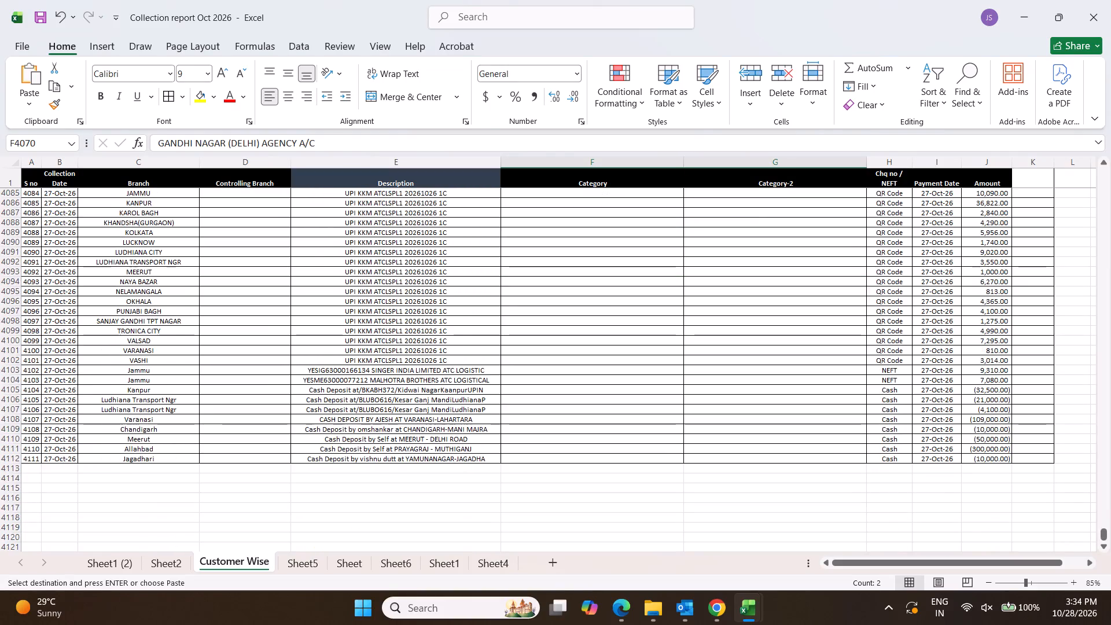
{"action": "scroll", "coordinate": [637, 411], "scroll_direction": "up", "scroll_amount": 14}
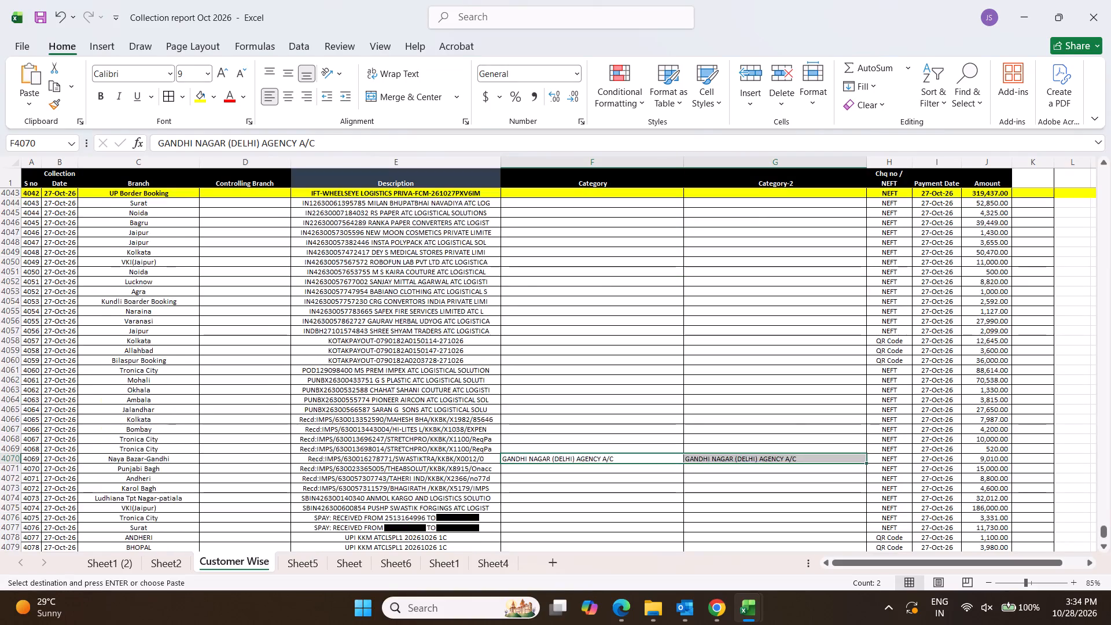
{"action": "scroll", "coordinate": [637, 411], "scroll_direction": "up", "scroll_amount": 15}
{"action": "scroll", "coordinate": [637, 411], "scroll_direction": "up", "scroll_amount": 16}
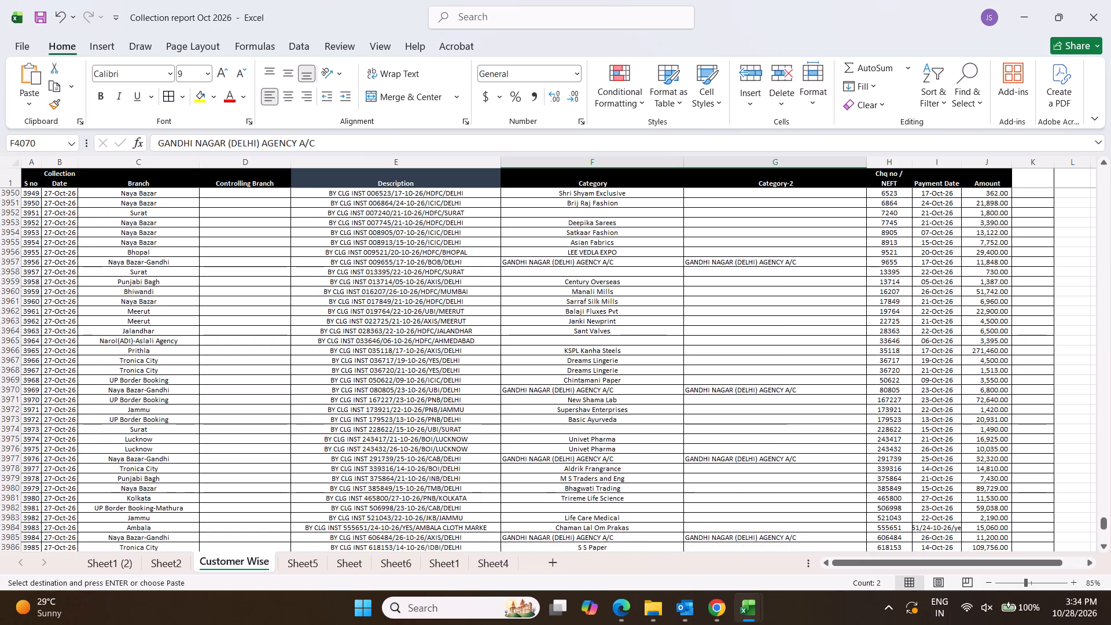
{"action": "scroll", "coordinate": [637, 411], "scroll_direction": "up", "scroll_amount": 13}
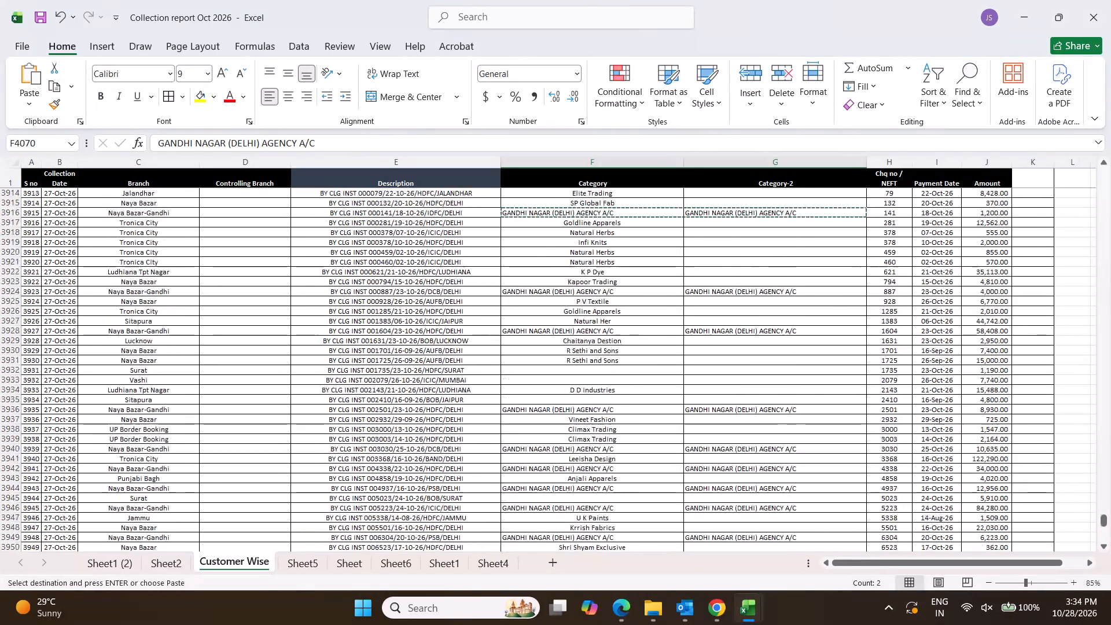
{"action": "scroll", "coordinate": [637, 411], "scroll_direction": "up", "scroll_amount": 10}
Save the October 2026 collection report workbook.
{"action": "left_click", "coordinate": [618, 354]}
{"action": "key", "text": "ctrl+s"}
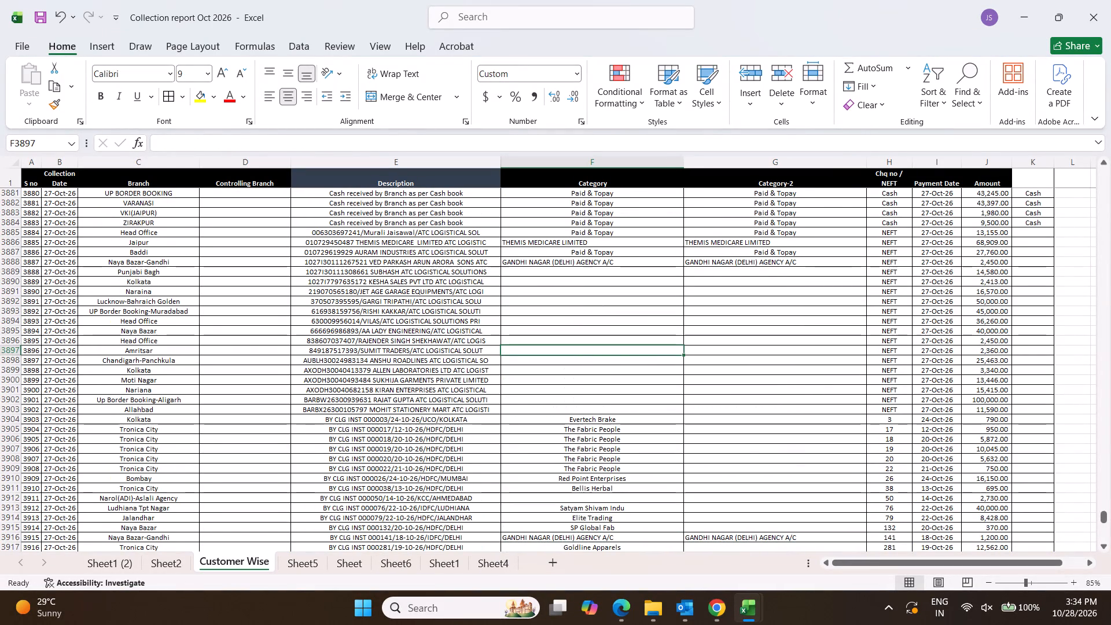
Copy both Paid & Topay category cells from row 3887 into the Punjabi Bagh, Kolkata and Naraina rows 3889 to 3891.
{"action": "left_click_drag", "start_coordinate": [602, 253], "coordinate": [729, 252]}
{"action": "key", "text": "ctrl+c"}
{"action": "left_click", "coordinate": [620, 273]}
{"action": "key", "text": "ctrl+v"}
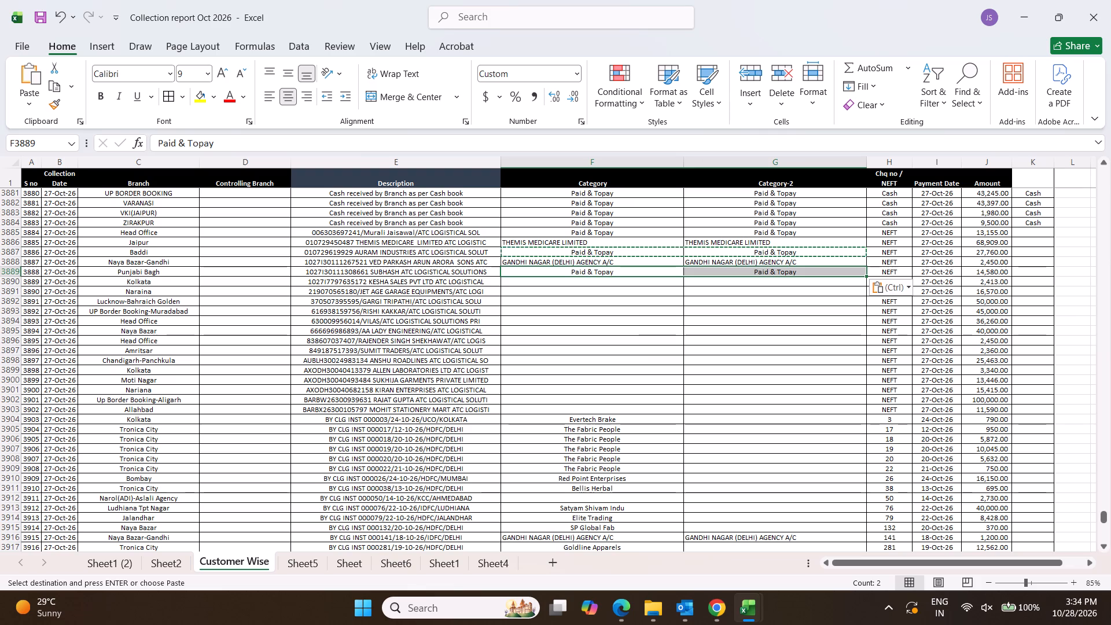
{"action": "key", "text": "Down"}
{"action": "key", "text": "ctrl+v"}
{"action": "key", "text": "Down"}
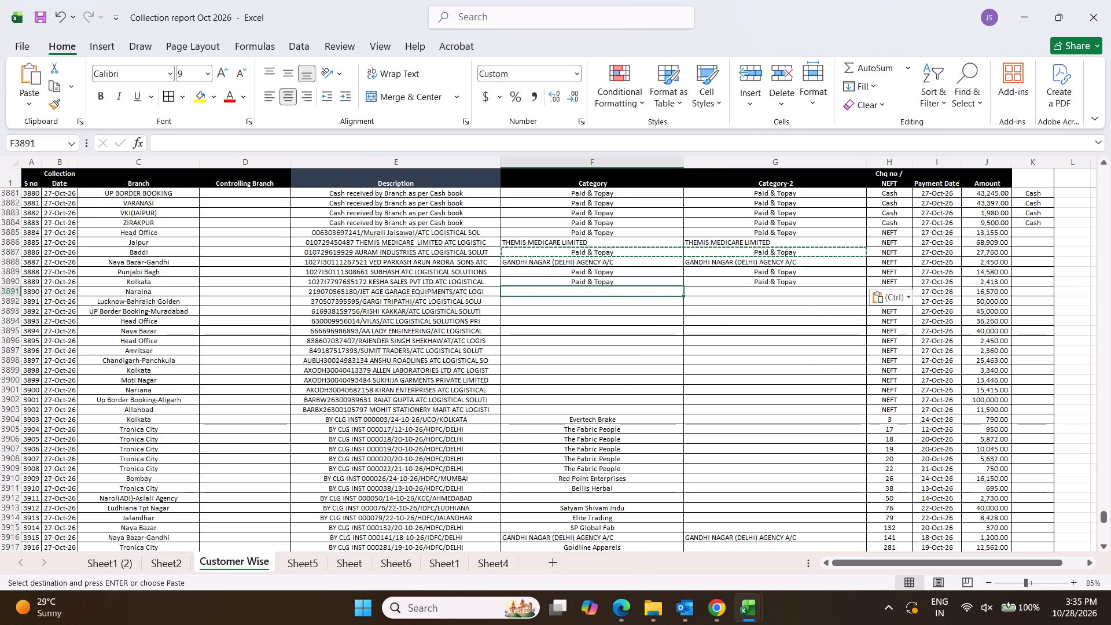
{"action": "key", "text": "ctrl+v"}
{"action": "key", "text": "Down"}
Search the collection target workbook for "LUCKNOW" and copy BAHRAICH GOLDEN TRANSPORT COMPANY. AGENCY A/C into Category and Category-2 of row 3892.
{"action": "key", "text": "alt+Tab"}
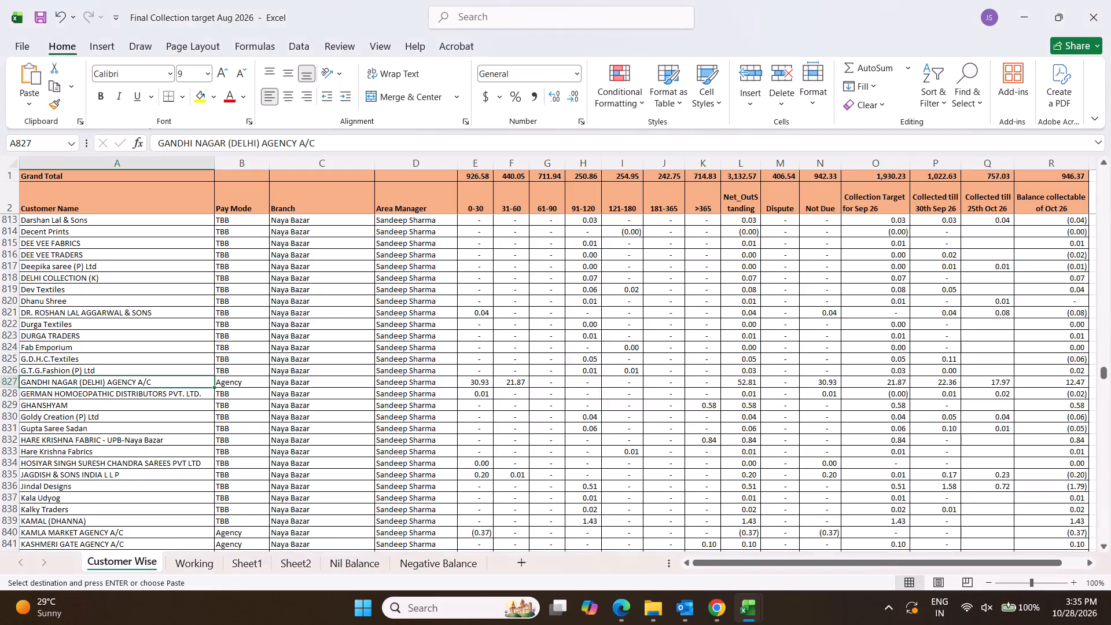
{"action": "key", "text": "ctrl+f"}
{"action": "type", "text": "LUCKNOW"}
{"action": "key", "text": "Return"}
{"action": "key", "text": "Escape"}
{"action": "key", "text": "Down"}
{"action": "key", "text": "Left"}
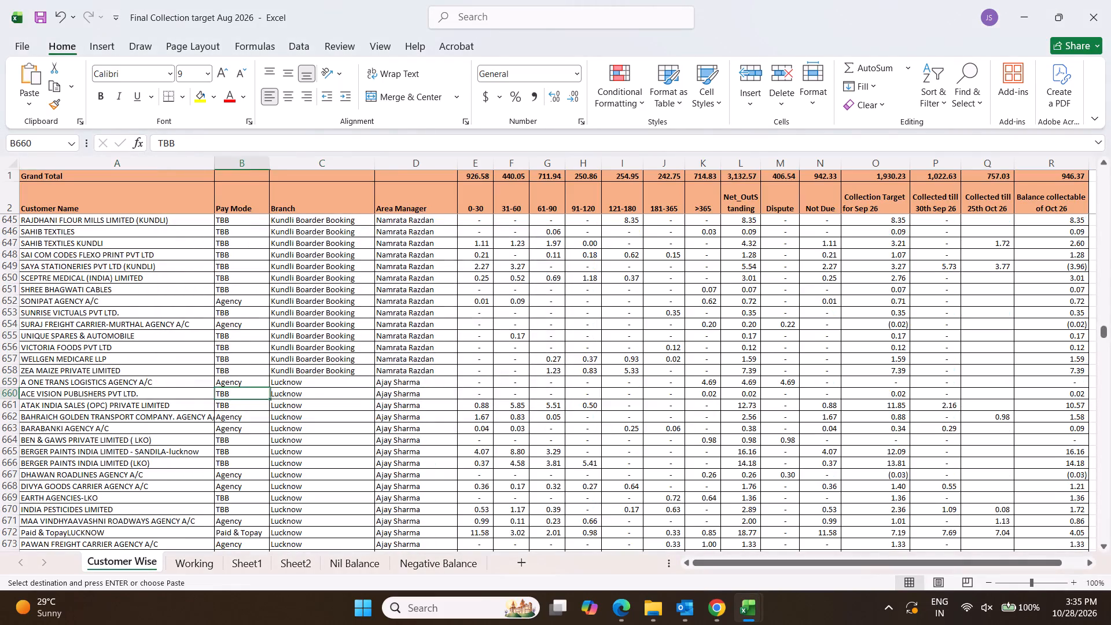
{"action": "key", "text": "Left"}
{"action": "key", "text": "Left"}
{"action": "key", "text": "Down"}
{"action": "key", "text": "Down"}
{"action": "key", "text": "ctrl+c"}
{"action": "key", "text": "alt+Tab"}
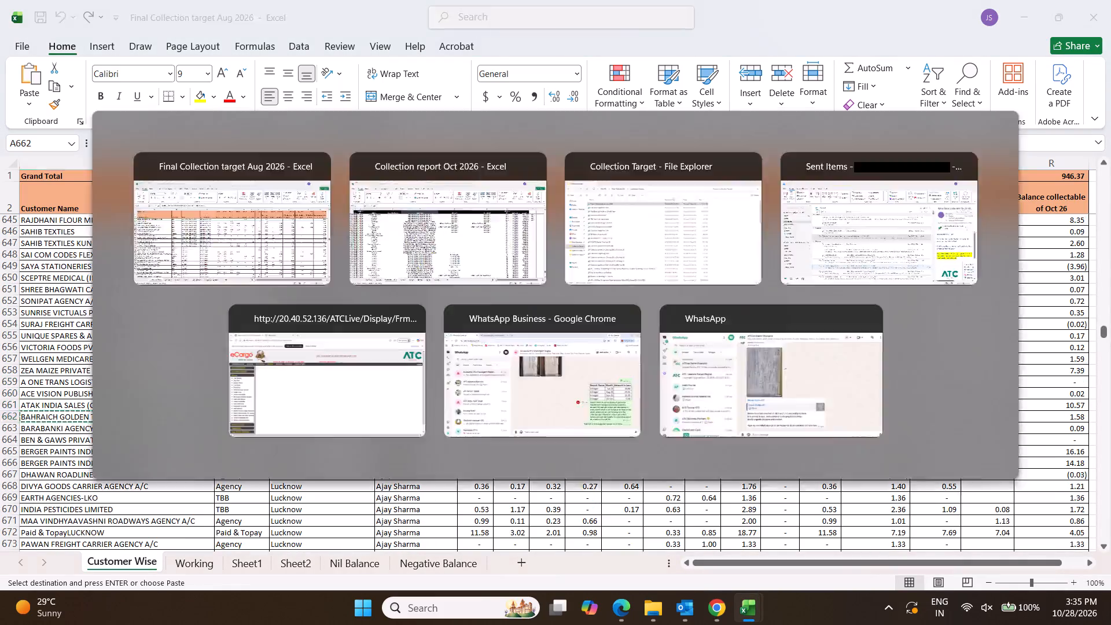
{"action": "key", "text": "shift+Right"}
{"action": "key", "text": "ctrl+v"}
{"action": "key", "text": "Down"}
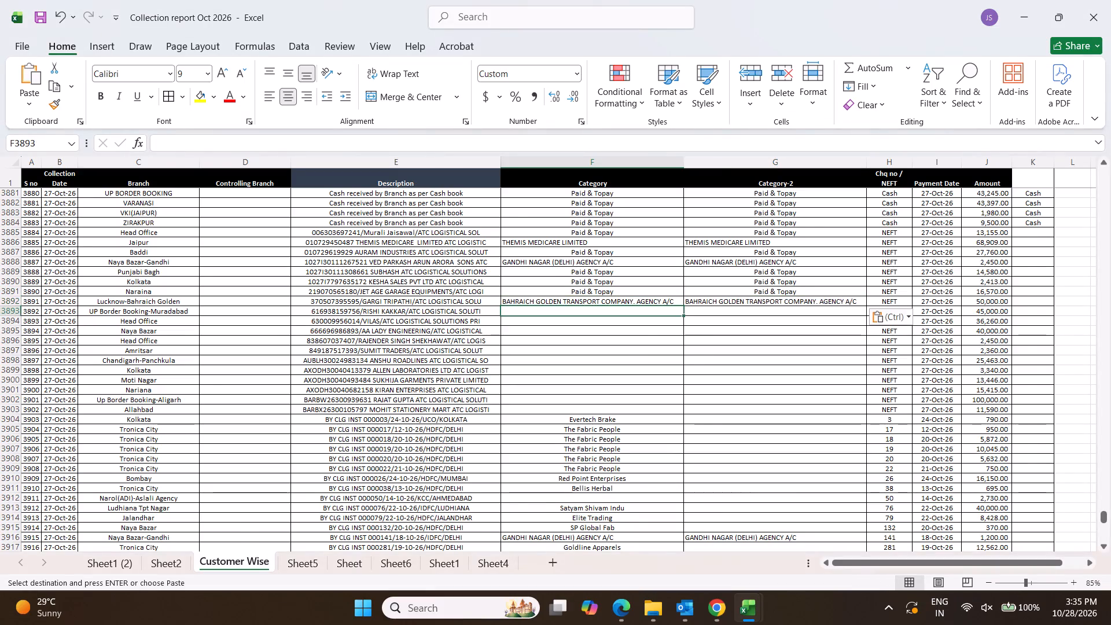
Search the collection target workbook for "MURADABAD" and copy MURADABAD AGENCY A/C into Category and Category-2 of row 3893.
{"action": "key", "text": "alt+Tab"}
{"action": "key", "text": "ctrl+f"}
{"action": "type", "text": "MURADABAD"}
{"action": "key", "text": "Return"}
{"action": "key", "text": "Escape"}
{"action": "key", "text": "ctrl+c"}
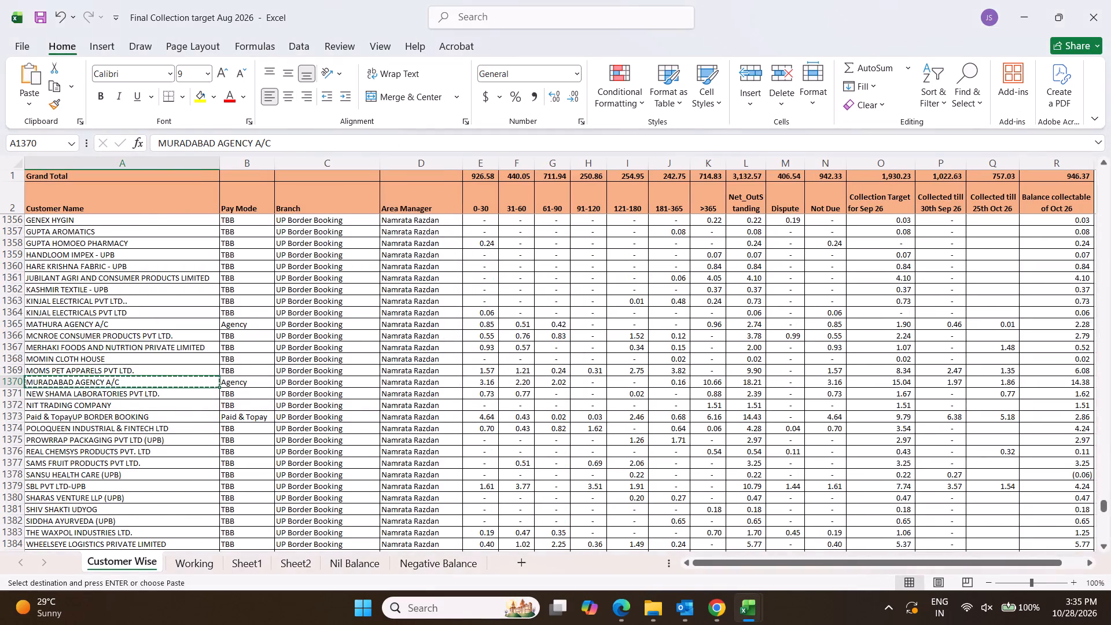
{"action": "key", "text": "alt+Tab"}
{"action": "key", "text": "shift+Right"}
{"action": "key", "text": "ctrl+v"}
{"action": "key", "text": "Down"}
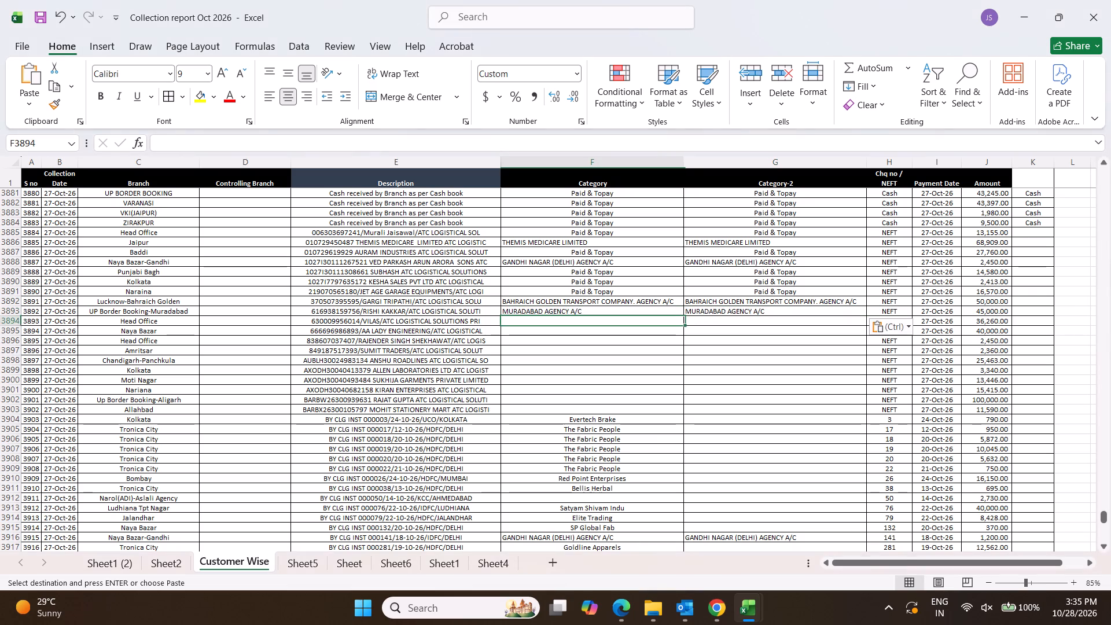
Copy the Paid & Topay Category cell from row 3891 into the Head Office entry in row 3894.
{"action": "key", "text": "Up"}
{"action": "key", "text": "Up"}
{"action": "key", "text": "Up"}
{"action": "key", "text": "ctrl+c"}
{"action": "key", "text": "Down"}
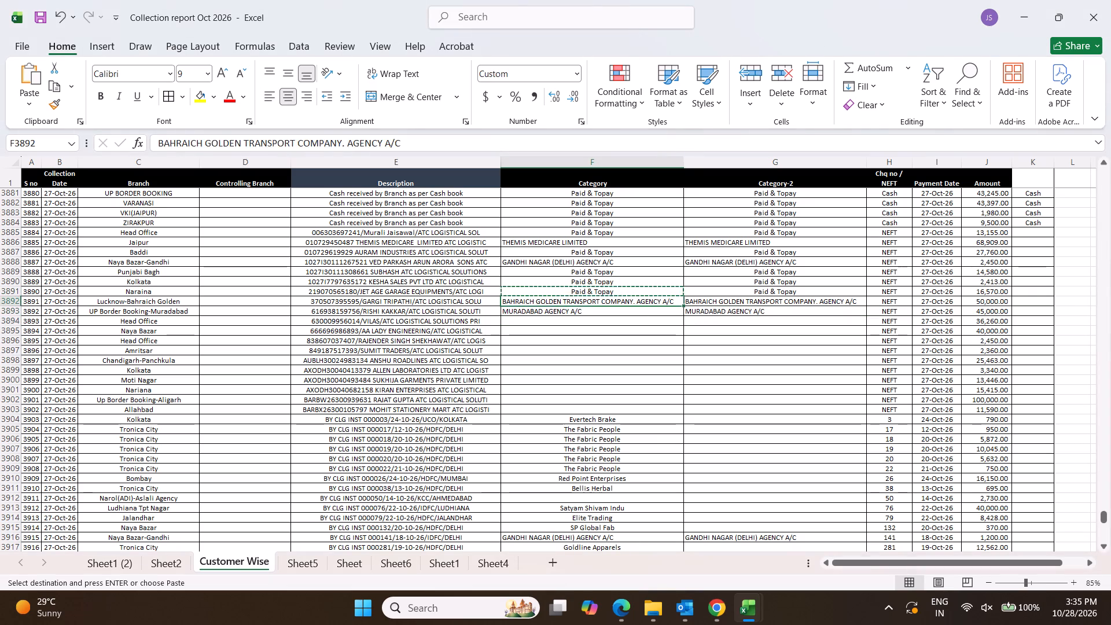
{"action": "key", "text": "Down"}
{"action": "key", "text": "Down"}
{"action": "key", "text": "ctrl+v"}
Copy the Category-2 formula from row 3891 into Category-2 of the Head Office entry in row 3894.
{"action": "key", "text": "Right"}
{"action": "key", "text": "Up"}
{"action": "key", "text": "Up"}
{"action": "key", "text": "Up"}
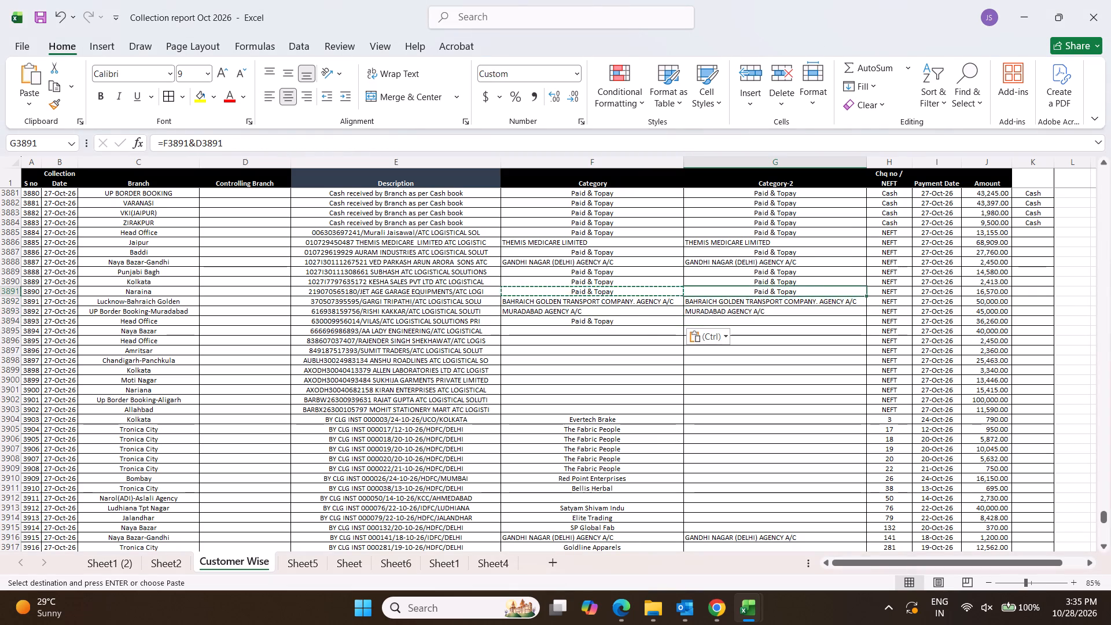
{"action": "key", "text": "ctrl+c"}
{"action": "key", "text": "Down"}
{"action": "key", "text": "Down"}
{"action": "key", "text": "Down"}
{"action": "key", "text": "ctrl+v"}
{"action": "key", "text": "Left"}
{"action": "key", "text": "Escape"}
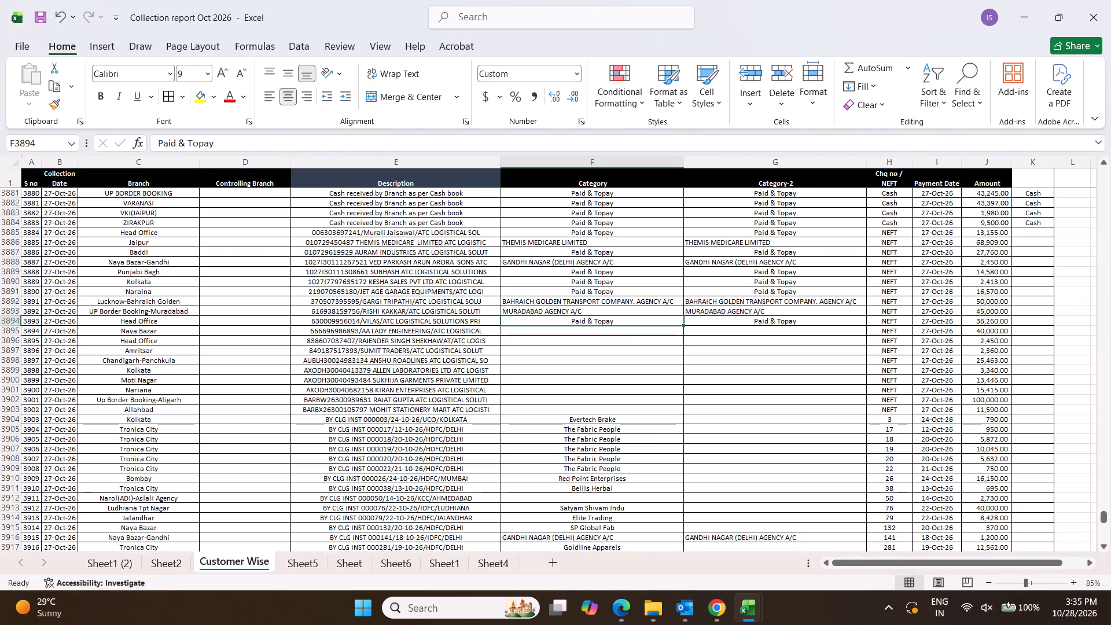
Copy the Paid & Topay Category and Category-2 cells from row 3894 into rows 3895 to 3897.
{"action": "key", "text": "shift+Right"}
{"action": "key", "text": "ctrl+c"}
{"action": "key", "text": "Down"}
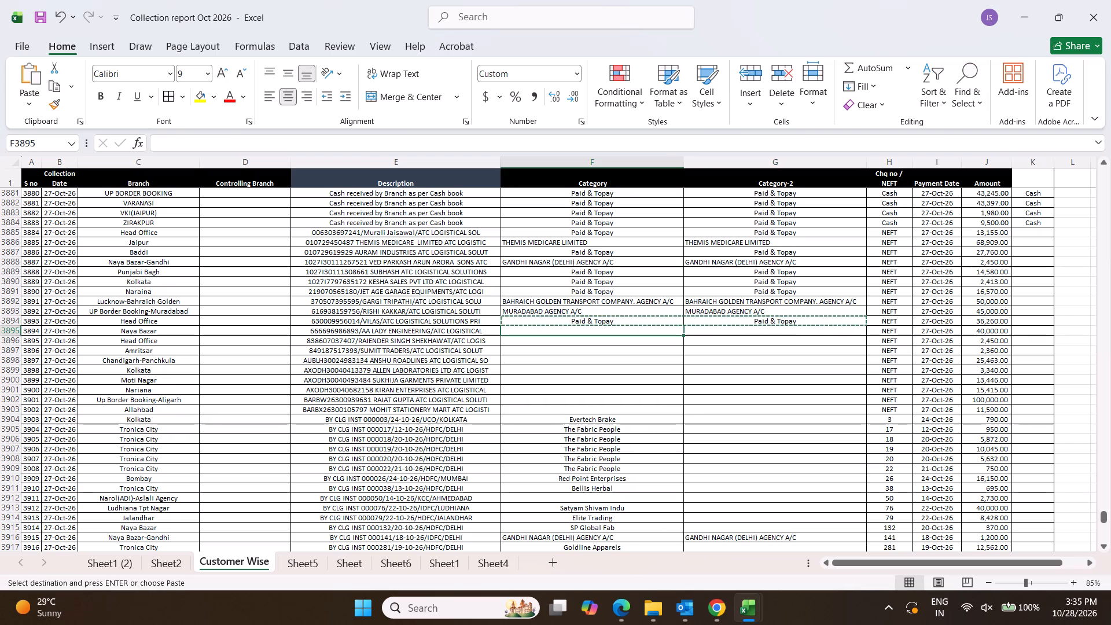
{"action": "key", "text": "ctrl+v"}
{"action": "key", "text": "Down"}
{"action": "key", "text": "ctrl+v"}
{"action": "key", "text": "Down"}
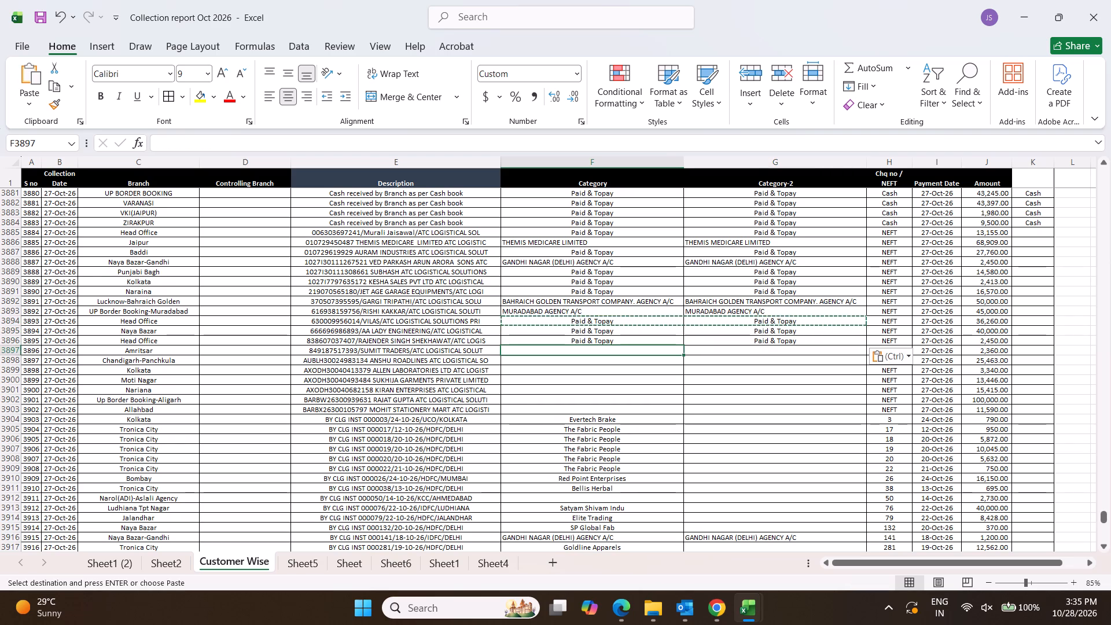
{"action": "key", "text": "ctrl+v"}
{"action": "key", "text": "Down"}
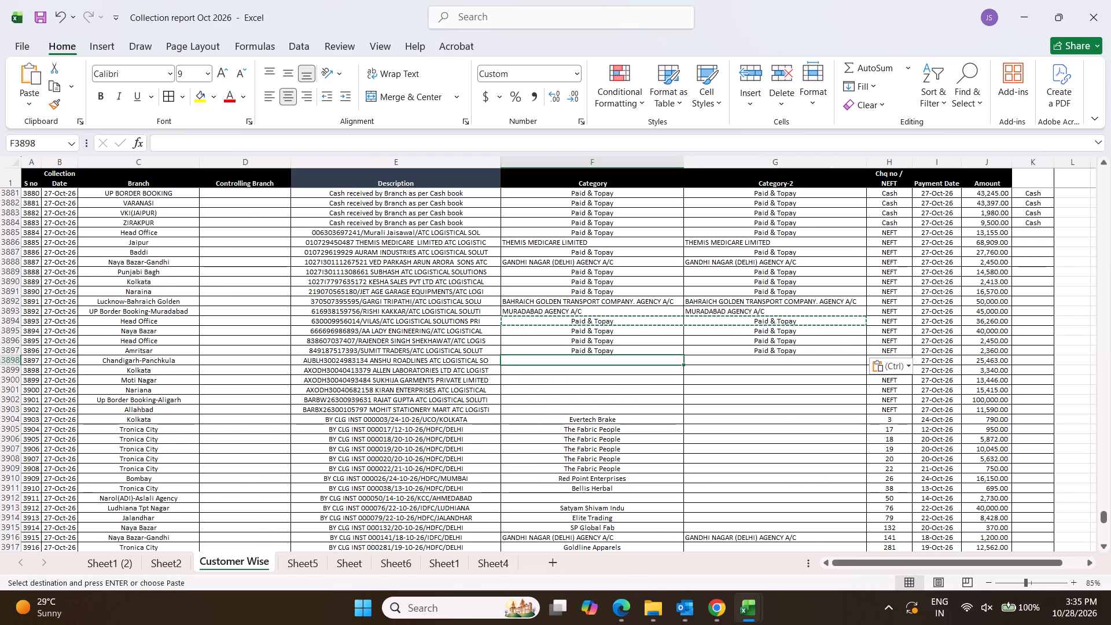
Search the collection target workbook for "PANCHKULA" and copy PANCHKULA AGENCY A/C into Category and Category-2 of row 3898.
{"action": "key", "text": "alt+Tab"}
{"action": "key", "text": "ctrl+f"}
{"action": "type", "text": "PANCHKULA"}
{"action": "key", "text": "Return"}
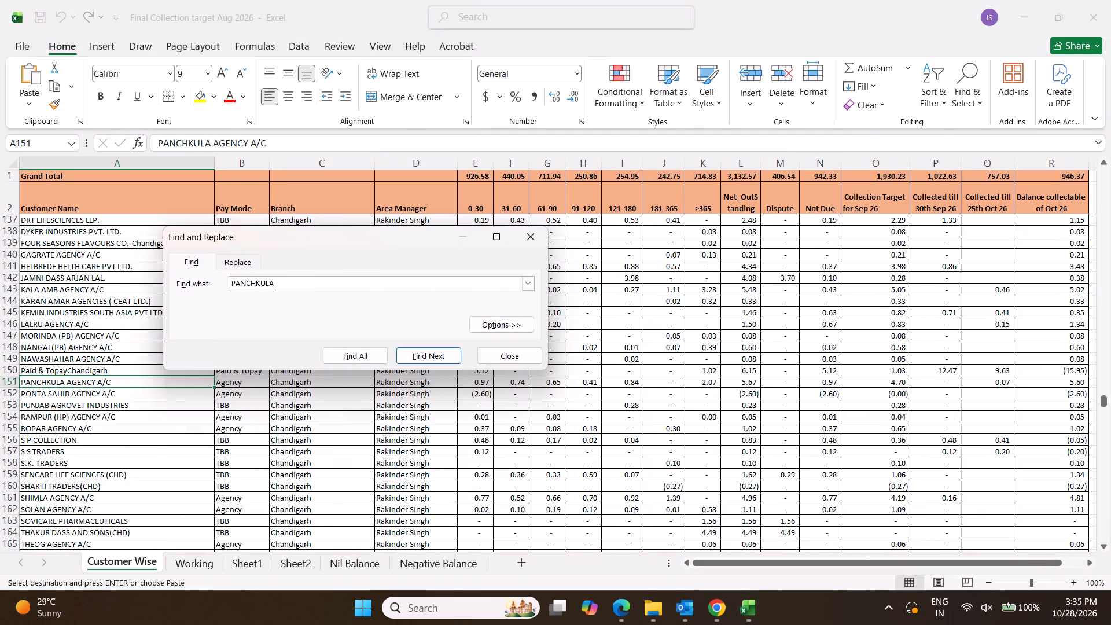
{"action": "key", "text": "Escape"}
{"action": "key", "text": "ctrl+c"}
{"action": "key", "text": "alt+Tab"}
{"action": "key", "text": "shift+Right"}
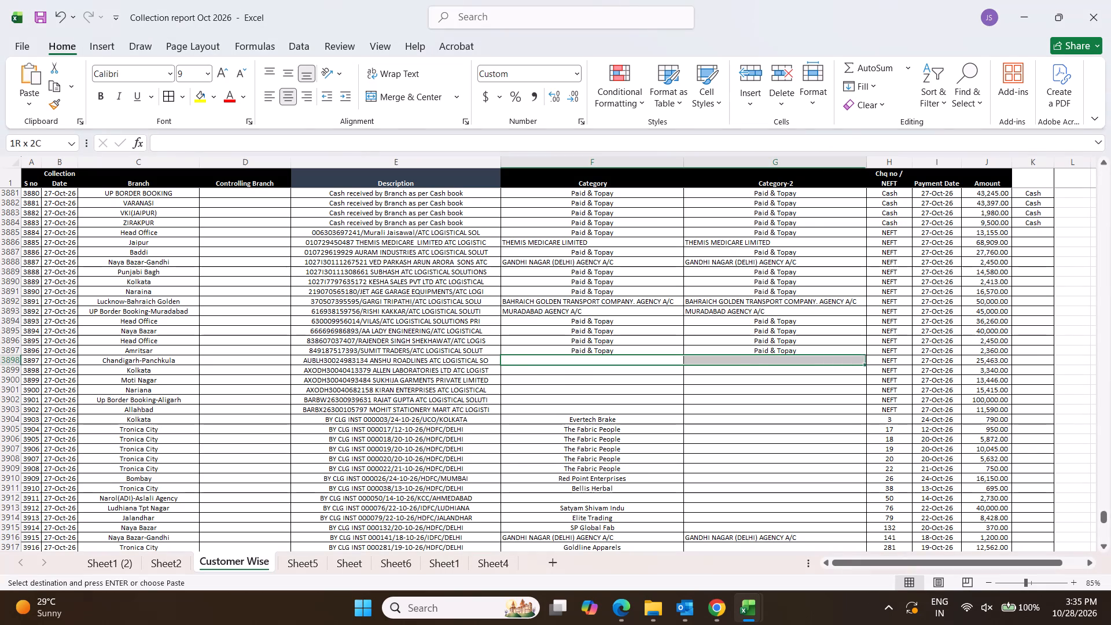
{"action": "key", "text": "ctrl+v"}
{"action": "key", "text": "Down"}
Copy the Paid & Topay Category and Category-2 cells from row 3897 into the Kolkata entry in row 3899.
{"action": "key", "text": "Up"}
{"action": "key", "text": "Up"}
{"action": "key", "text": "shift+Right"}
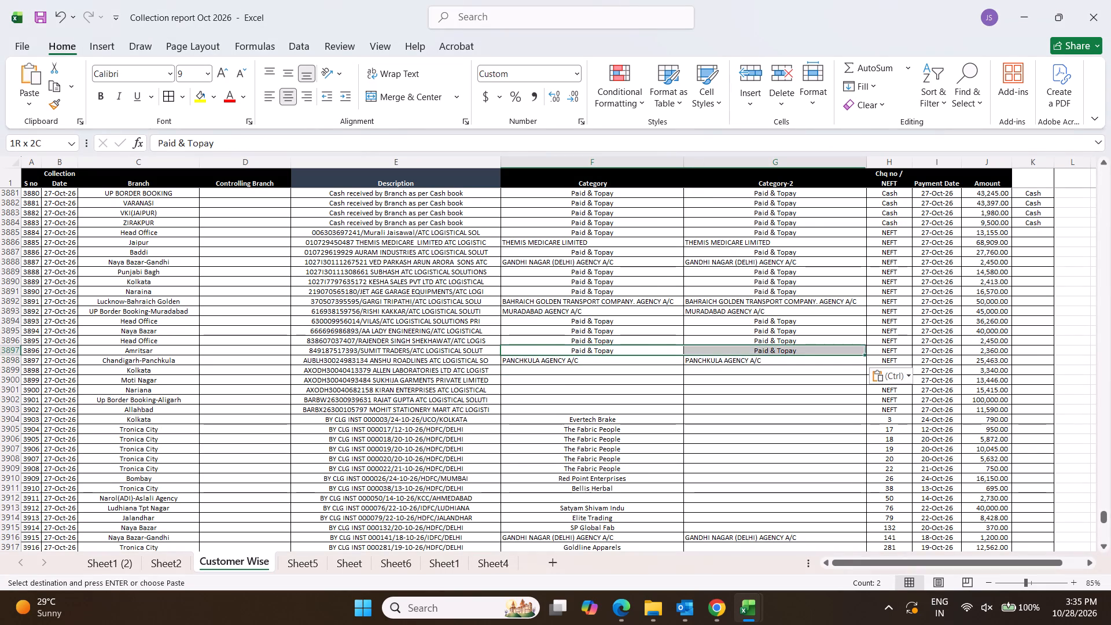
{"action": "key", "text": "ctrl+c"}
{"action": "key", "text": "Down"}
{"action": "key", "text": "Down"}
{"action": "key", "text": "ctrl+v"}
{"action": "key", "text": "Down"}
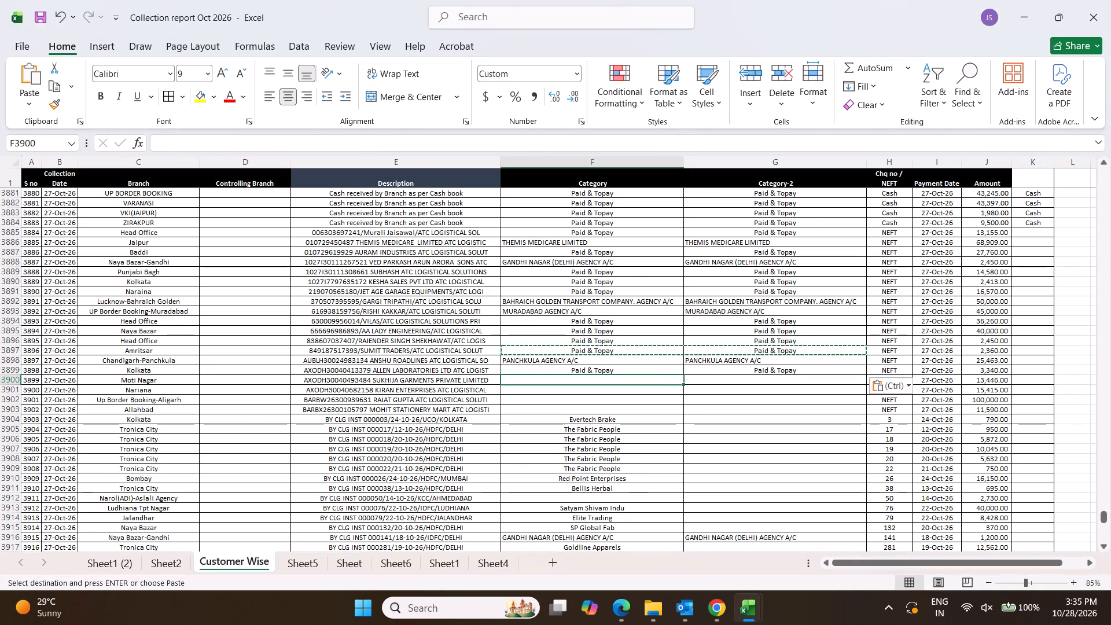
Search the collection target workbook for "SUKHIJA", and fill Category and Category-2 of row 3900 with Paid & Topay from the row above.
{"action": "key", "text": "alt+Tab"}
{"action": "key", "text": "ctrl+f"}
{"action": "type", "text": "SUKHIA"}
{"action": "key", "text": "BackSpace"}
{"action": "type", "text": "JA"}
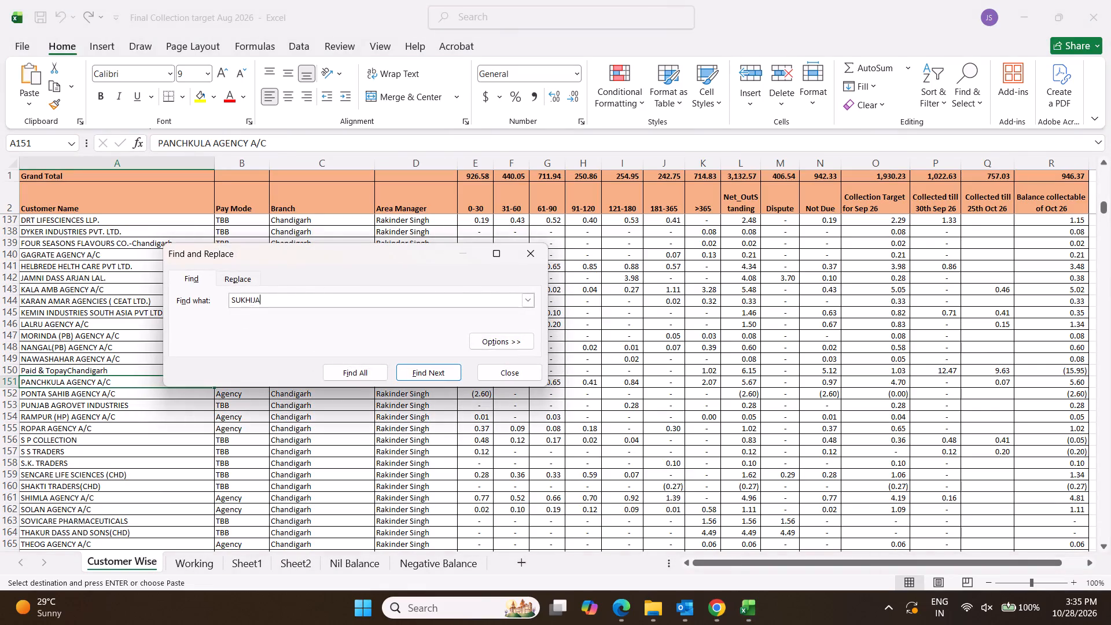
{"action": "key", "text": "Return"}
{"action": "key", "text": "Return"}
{"action": "key", "text": "Escape"}
{"action": "key", "text": "Escape"}
{"action": "key", "text": "alt+Tab"}
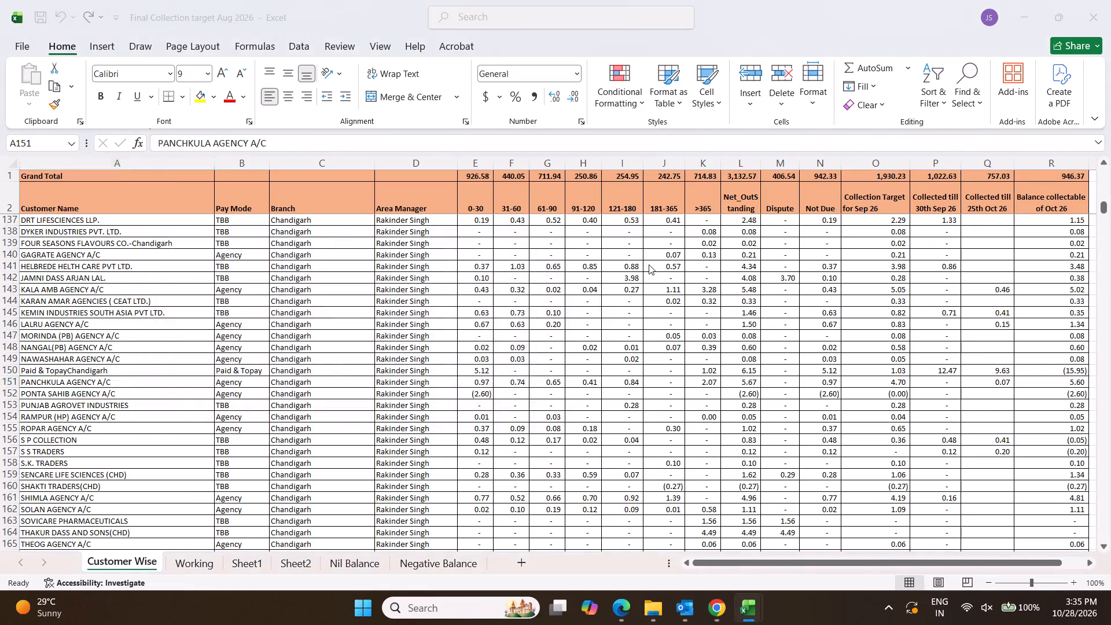
{"action": "key", "text": "shift+Right"}
{"action": "key", "text": "ctrl+d"}
{"action": "key", "text": "Down"}
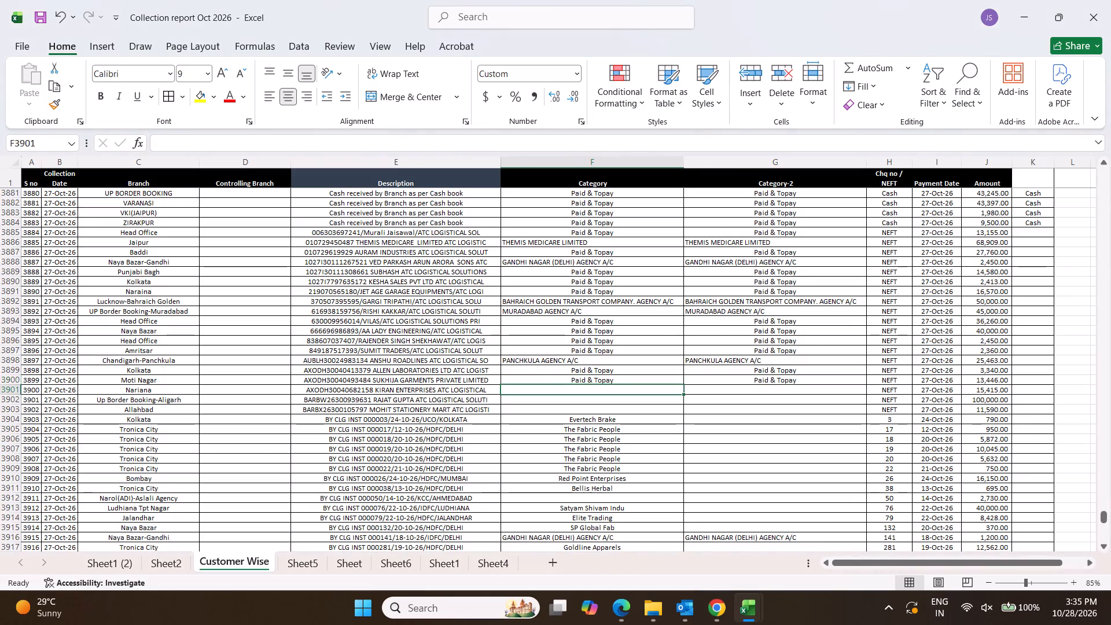
Fill Category and Category-2 of the Nariana entry in row 3901 with Paid & Topay from the row above.
{"action": "key", "text": "shift+Right"}
{"action": "key", "text": "ctrl+d"}
{"action": "key", "text": "Down"}
{"action": "key", "text": "alt+Tab"}
{"action": "key", "text": "ctrl+f"}
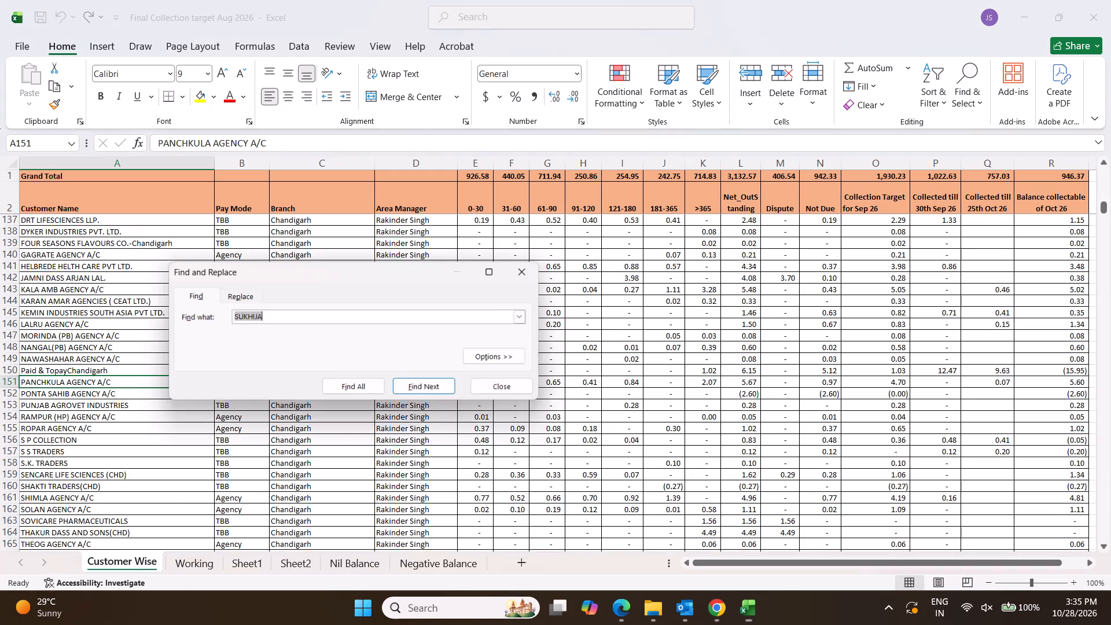
{"action": "type", "text": "KIRANEN"}
{"action": "key", "text": "Return"}
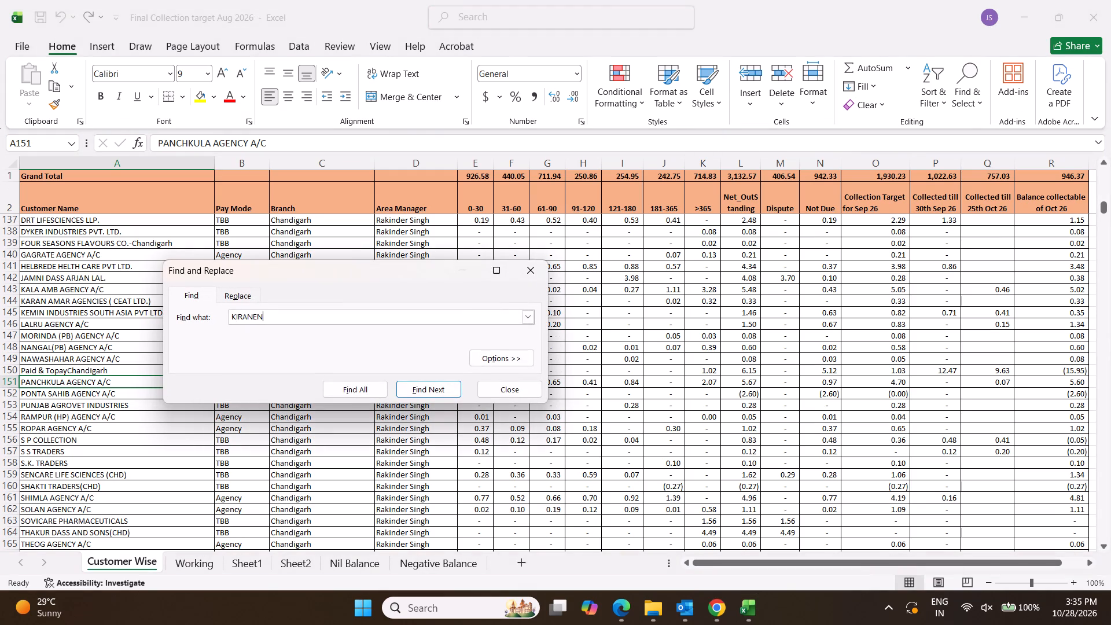
{"action": "key", "text": "Return"}
{"action": "key", "text": "Escape"}
{"action": "key", "text": "Escape"}
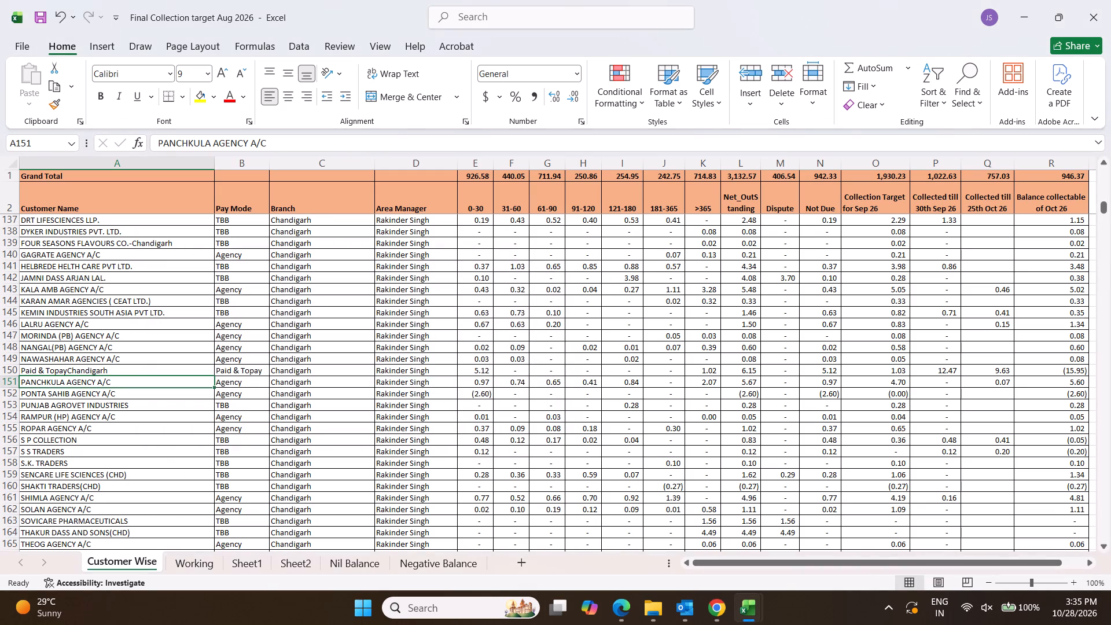
{"action": "key", "text": "ctrl+f"}
{"action": "key", "text": "Right"}
{"action": "key", "text": "Left"}
{"action": "key", "text": "Left"}
{"action": "key", "text": "space"}
{"action": "key", "text": "Return"}
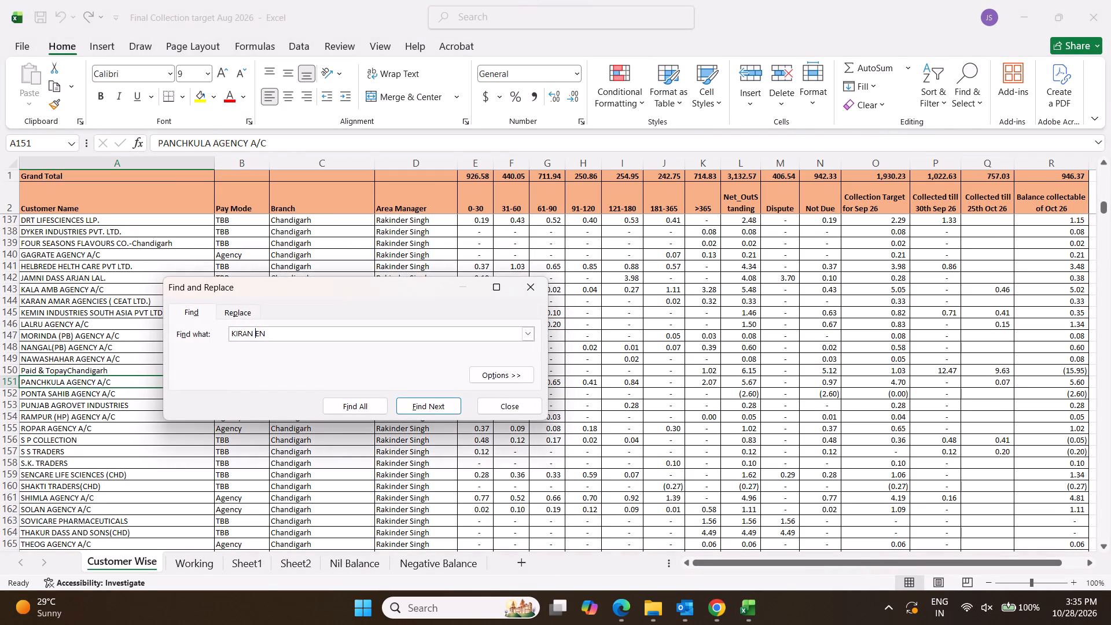
{"action": "key", "text": "Return"}
{"action": "key", "text": "Escape"}
{"action": "key", "text": "Escape"}
{"action": "key", "text": "alt+Tab"}
Fill Category and Category-2 of rows 3902 and 3903 with Paid & Topay from the row above.
{"action": "key", "text": "shift+Right"}
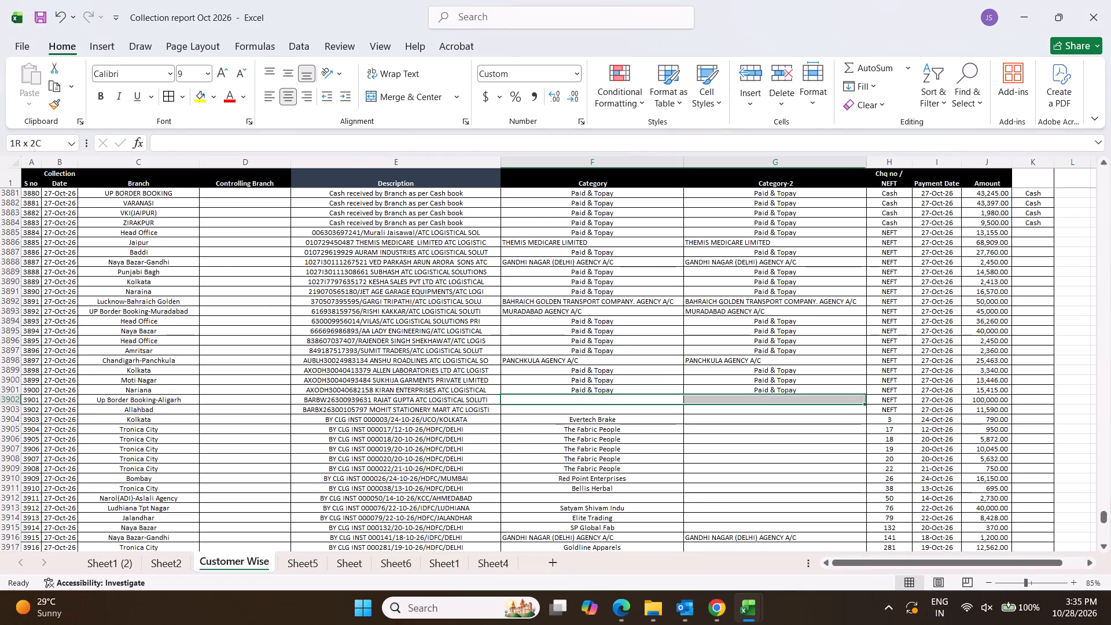
{"action": "key", "text": "ctrl+d"}
{"action": "key", "text": "Down"}
{"action": "key", "text": "shift+Right"}
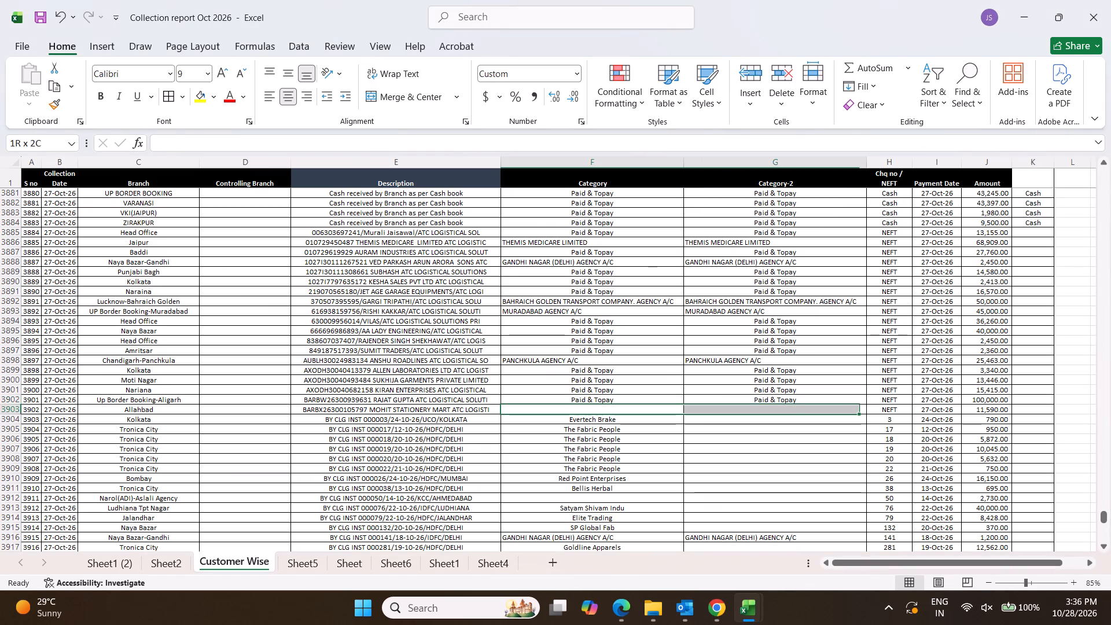
{"action": "key", "text": "ctrl+d"}
{"action": "key", "text": "Down"}
Fill Paid & Topay down Category and Category-2 from row 3903 through row 3911, replacing the customer names there.
{"action": "key", "text": "Up"}
{"action": "key", "text": "shift+Right"}
{"action": "key", "text": "shift+Down"}
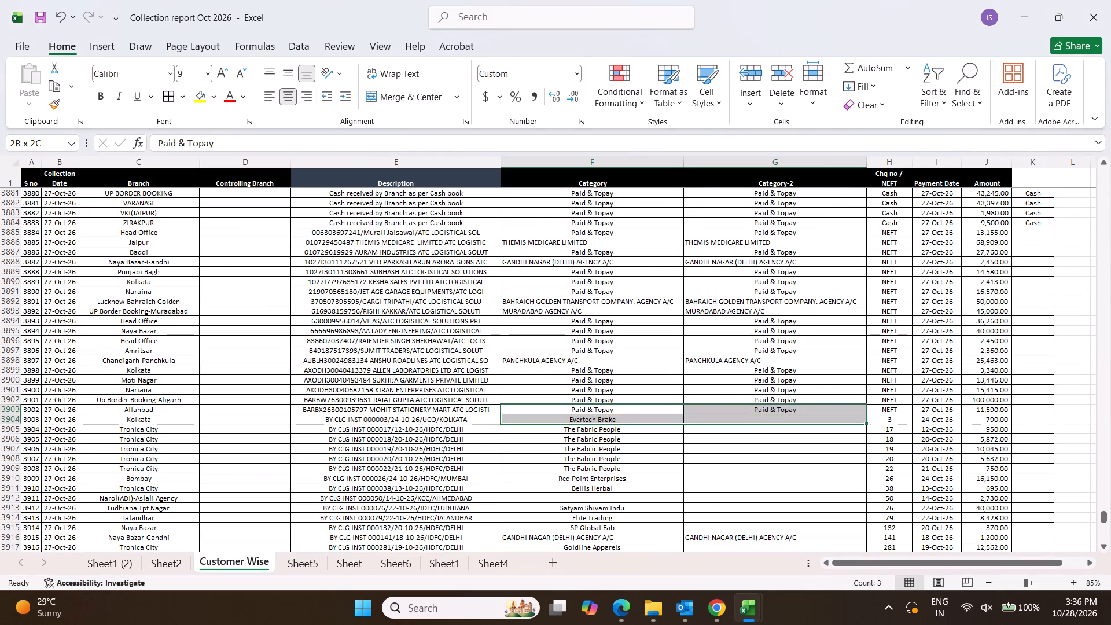
{"action": "key", "text": "shift+Down"}
{"action": "key", "text": "shift+Down"}
{"action": "key", "text": "shift+Down"}
{"action": "key", "text": "shift+Down"}
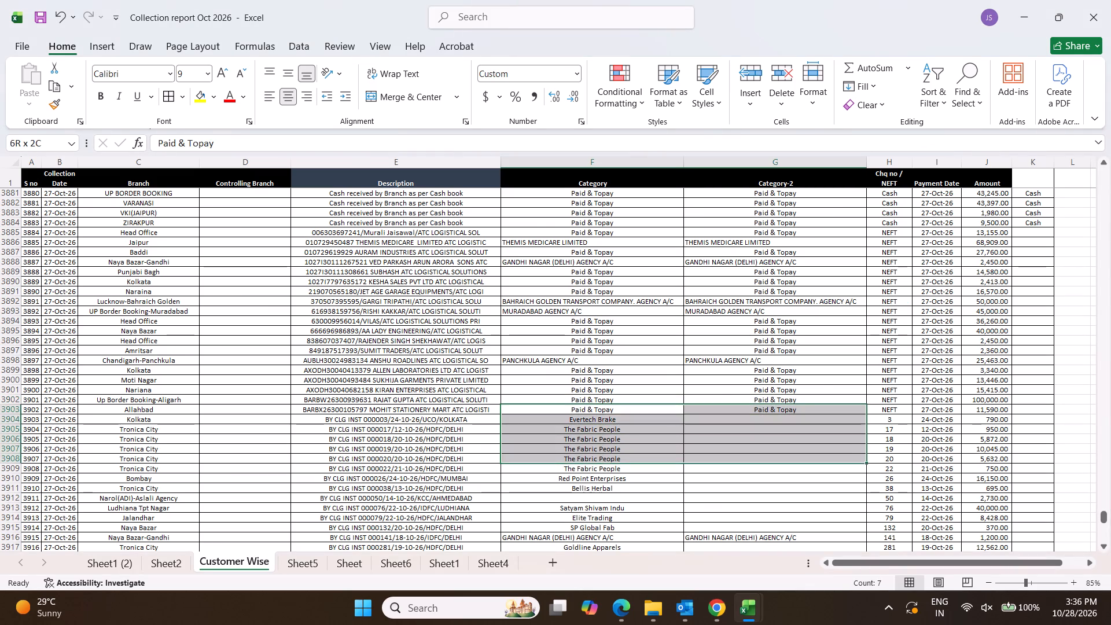
{"action": "key", "text": "shift+Down"}
{"action": "key", "text": "shift+Down"}
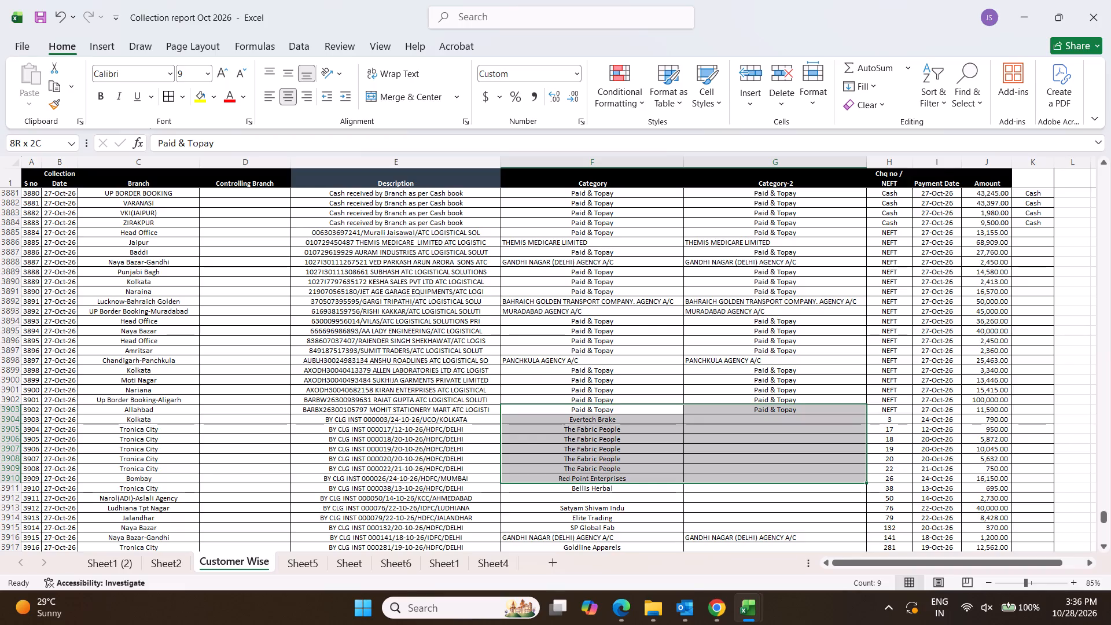
{"action": "key", "text": "shift+Down"}
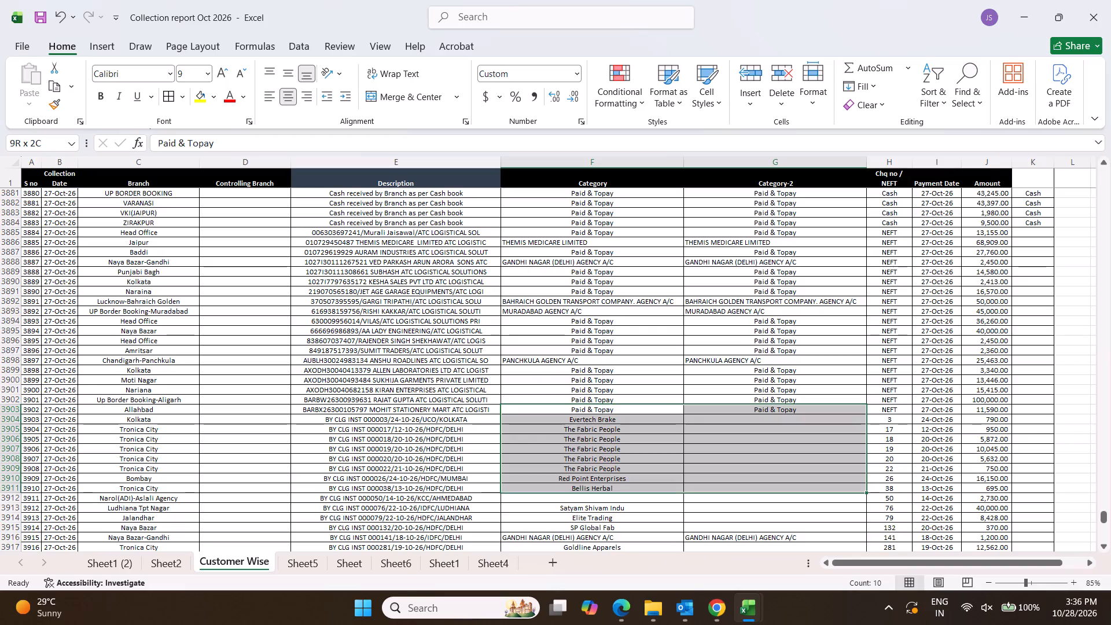
{"action": "key", "text": "ctrl+d"}
Search the collection target workbook for "NAROL" and copy ASLALI AGENCY AGENCY A/C into Category and Category-2 of row 3912.
{"action": "scroll", "coordinate": [691, 281], "scroll_direction": "down", "scroll_amount": 8}
{"action": "left_click", "coordinate": [631, 326]}
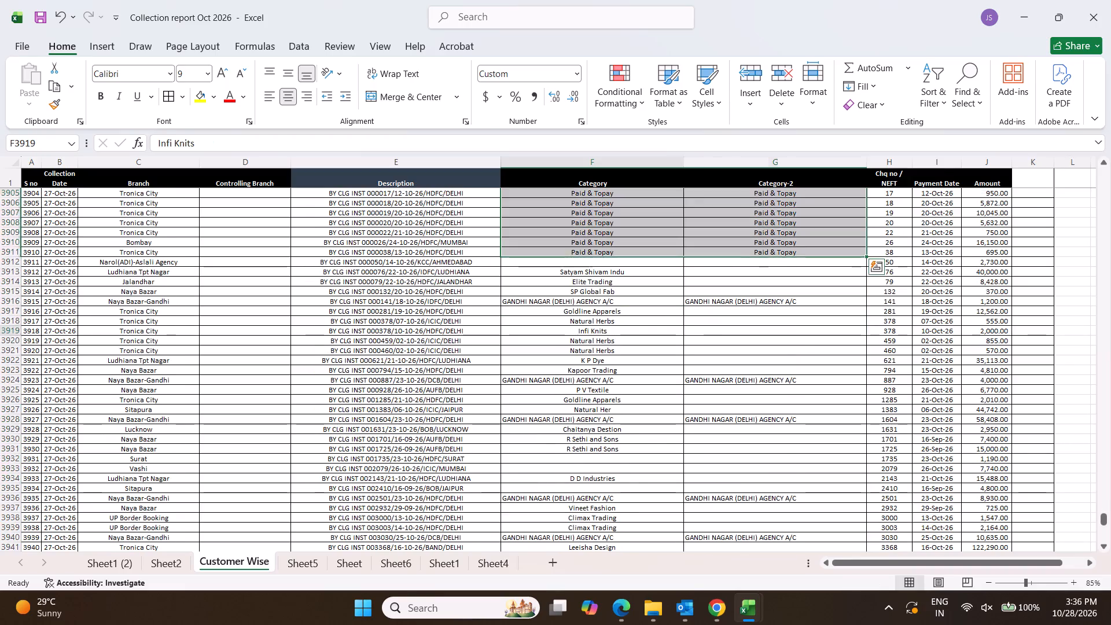
{"action": "key", "text": "alt+Tab"}
{"action": "key", "text": "ctrl+f"}
{"action": "type", "text": "NAROL"}
{"action": "key", "text": "Return"}
{"action": "key", "text": "Escape"}
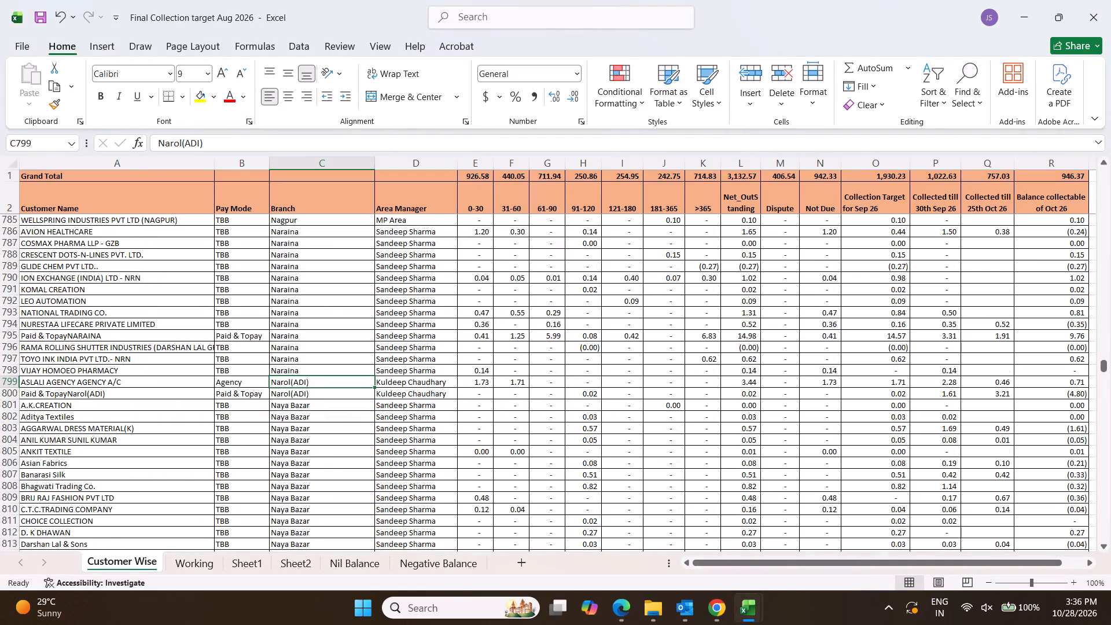
{"action": "left_click", "coordinate": [93, 378]}
{"action": "key", "text": "ctrl+c"}
{"action": "key", "text": "alt+Tab"}
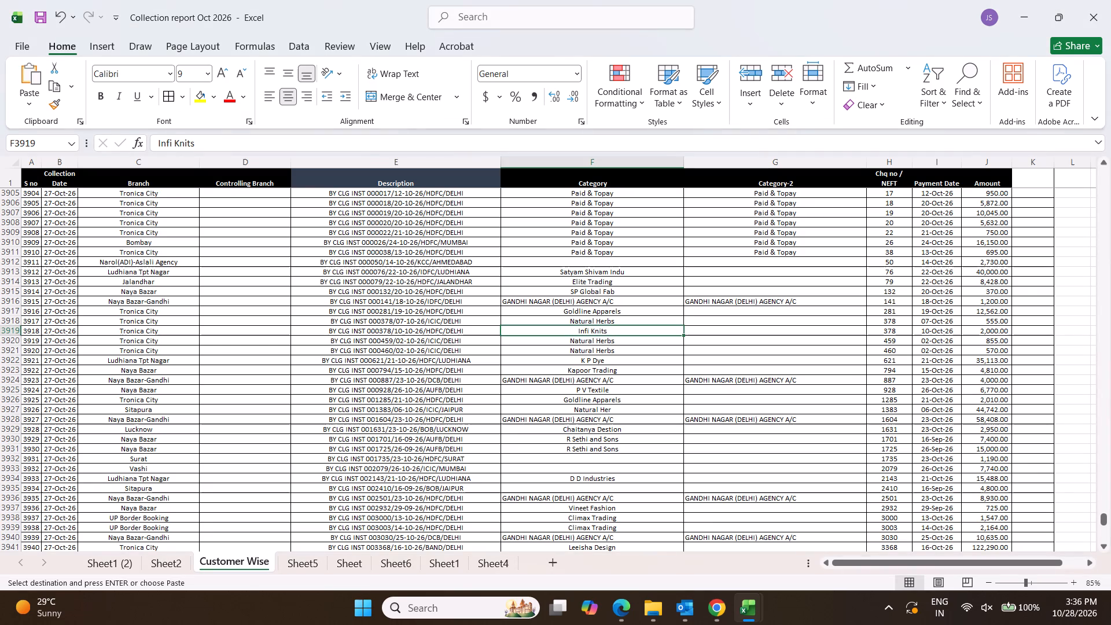
{"action": "key", "text": "Up"}
{"action": "key", "text": "Up"}
{"action": "key", "text": "Up"}
{"action": "key", "text": "Up"}
{"action": "key", "text": "Up"}
{"action": "key", "text": "Up"}
{"action": "key", "text": "Up"}
{"action": "key", "text": "shift+Right"}
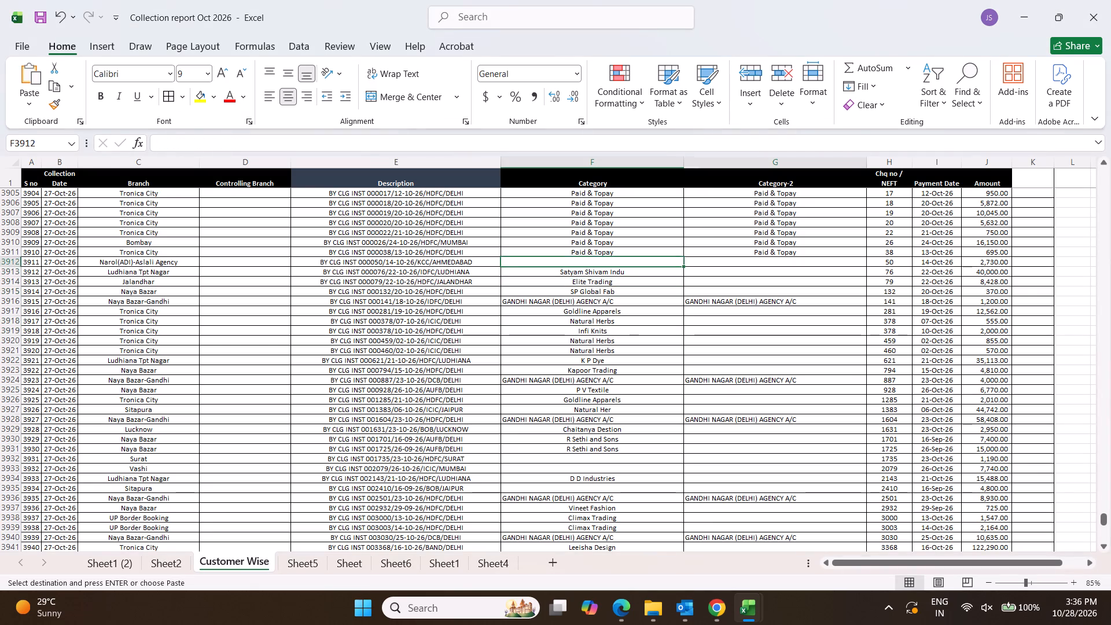
{"action": "key", "text": "ctrl+v"}
Copy the Paid & Topay Category and Category-2 cells from row 3911 into rows 3913 and 3914.
{"action": "key", "text": "Up"}
{"action": "key", "text": "Up"}
{"action": "key", "text": "Down"}
{"action": "key", "text": "shift+Right"}
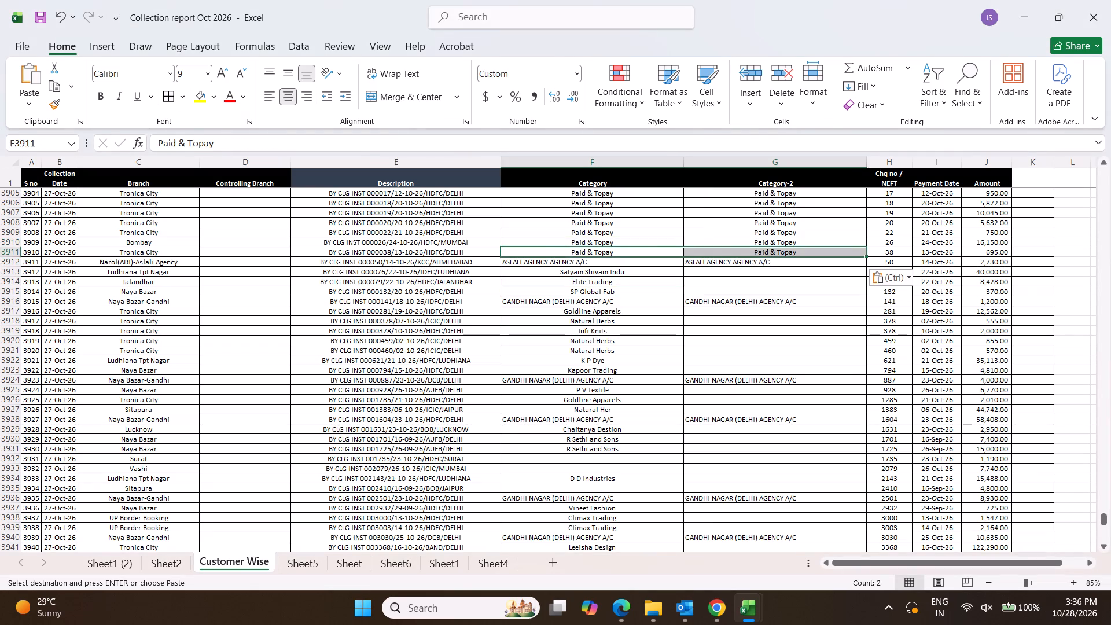
{"action": "key", "text": "ctrl+c"}
{"action": "key", "text": "Down"}
{"action": "key", "text": "Down"}
{"action": "key", "text": "ctrl+v"}
{"action": "key", "text": "Down"}
{"action": "key", "text": "ctrl+v"}
{"action": "key", "text": "Down"}
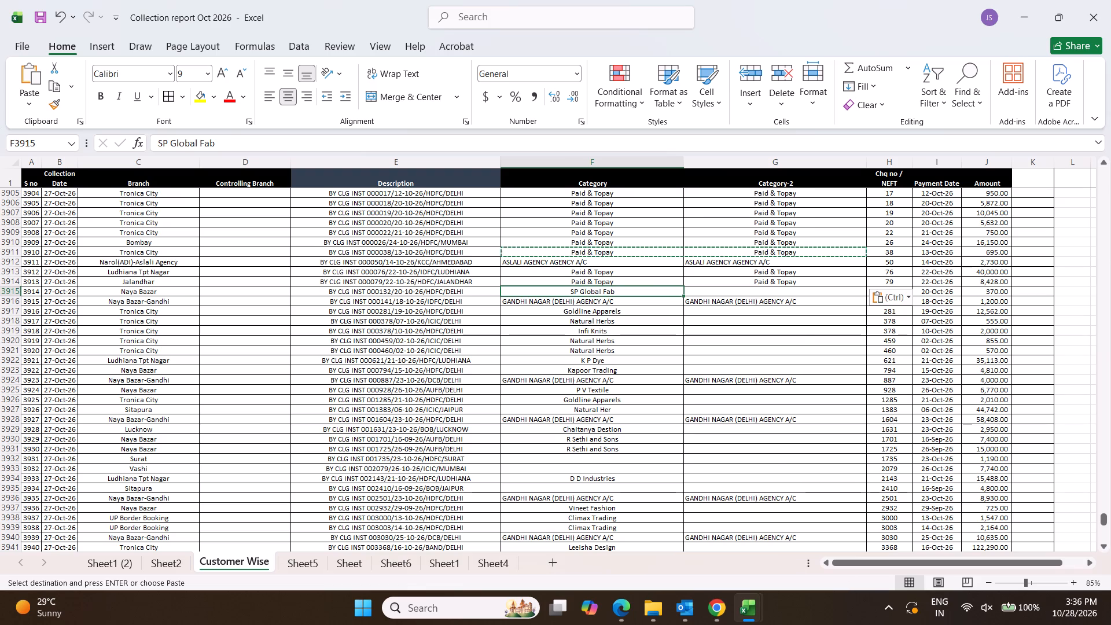
Check the "NAYA BAZAR" customers in the collection target workbook, and fill Category and Category-2 of row 3915 with Paid & Topay from above.
{"action": "key", "text": "alt+Tab"}
{"action": "key", "text": "ctrl+f"}
{"action": "type", "text": "NAYA BAZAR"}
{"action": "key", "text": "Return"}
{"action": "key", "text": "Escape"}
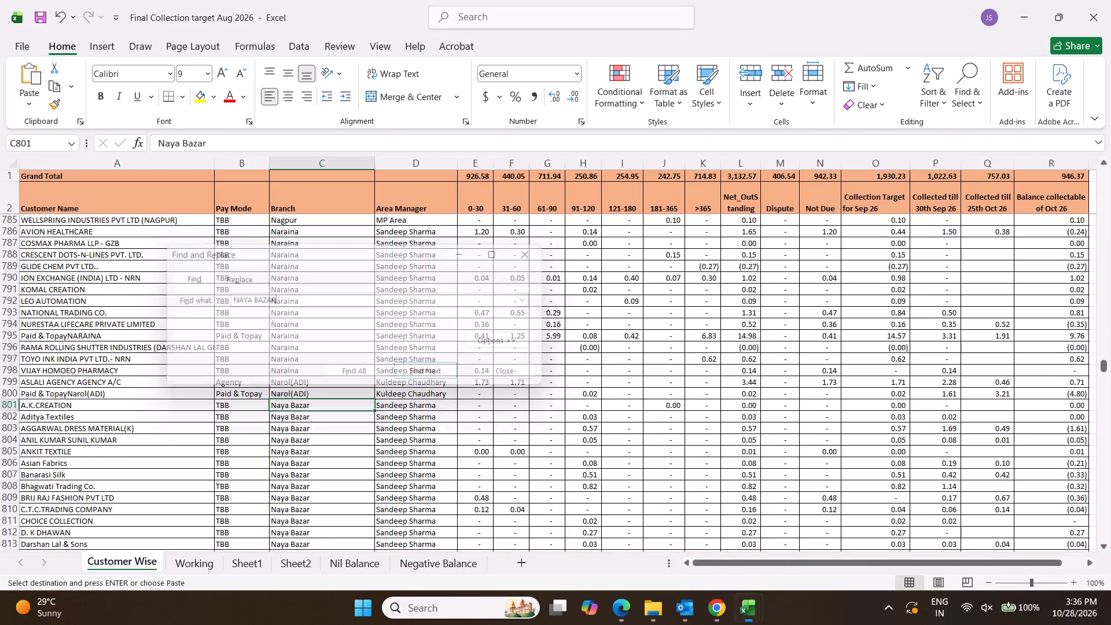
{"action": "scroll", "coordinate": [381, 486], "scroll_direction": "down", "scroll_amount": 20}
{"action": "scroll", "coordinate": [381, 486], "scroll_direction": "down", "scroll_amount": 10}
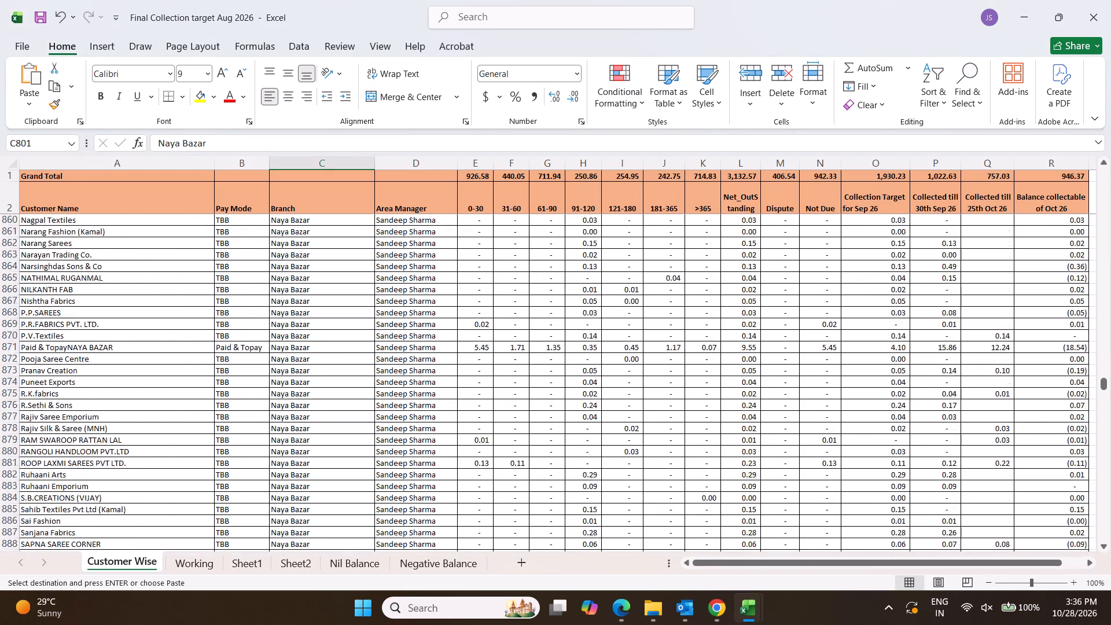
{"action": "scroll", "coordinate": [411, 479], "scroll_direction": "down", "scroll_amount": 2}
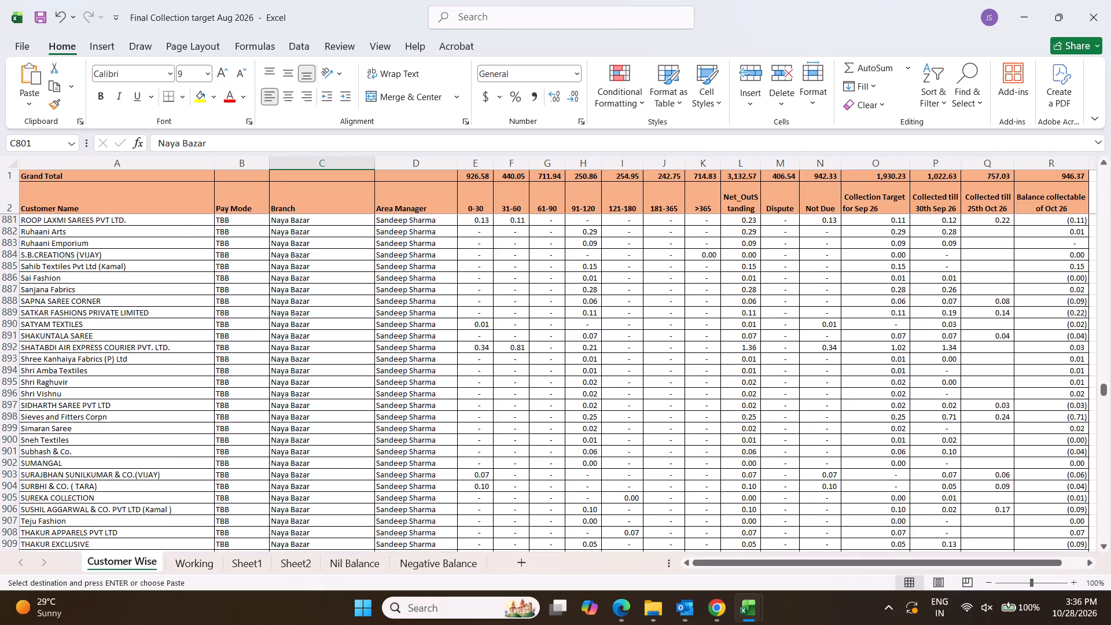
{"action": "key", "text": "alt+Tab"}
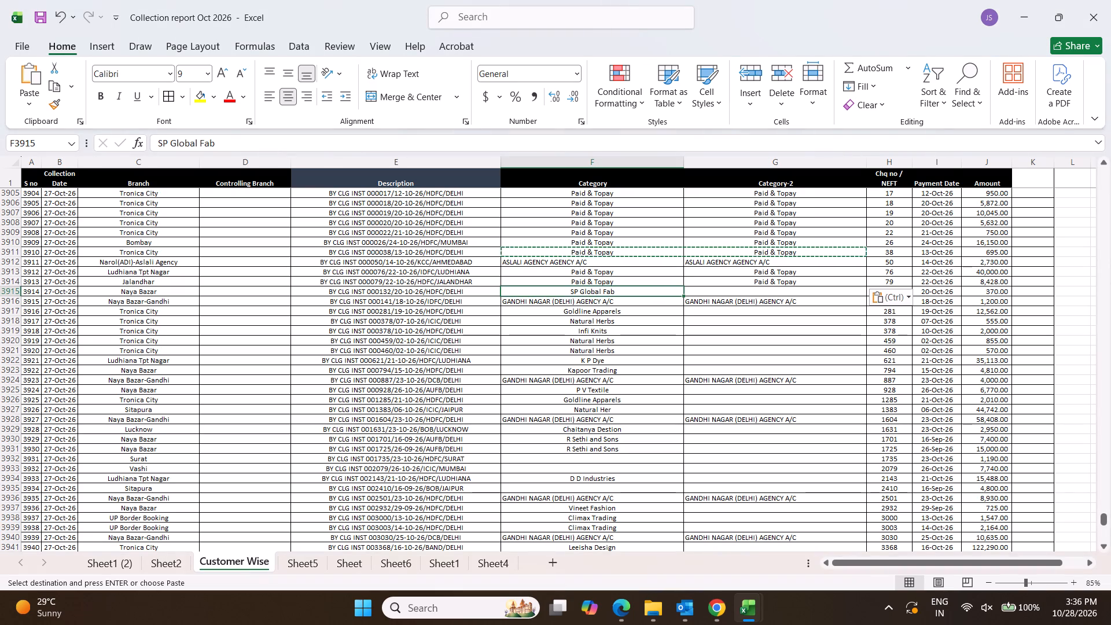
{"action": "key", "text": "Insert"}
{"action": "key", "text": "shift+Right"}
{"action": "key", "text": "ctrl+d"}
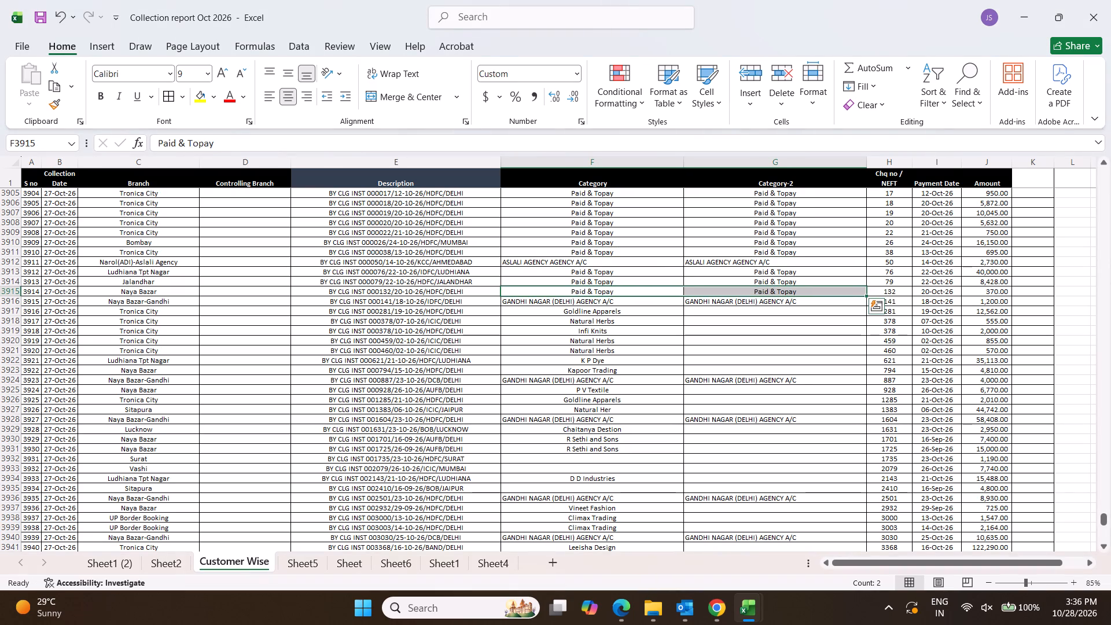
Copy the Paid & Topay Category and Category-2 cells from row 3915 into rows 3917 to 3922.
{"action": "key", "text": "Down"}
{"action": "key", "text": "Down"}
{"action": "key", "text": "Up"}
{"action": "key", "text": "Up"}
{"action": "key", "text": "shift+Right"}
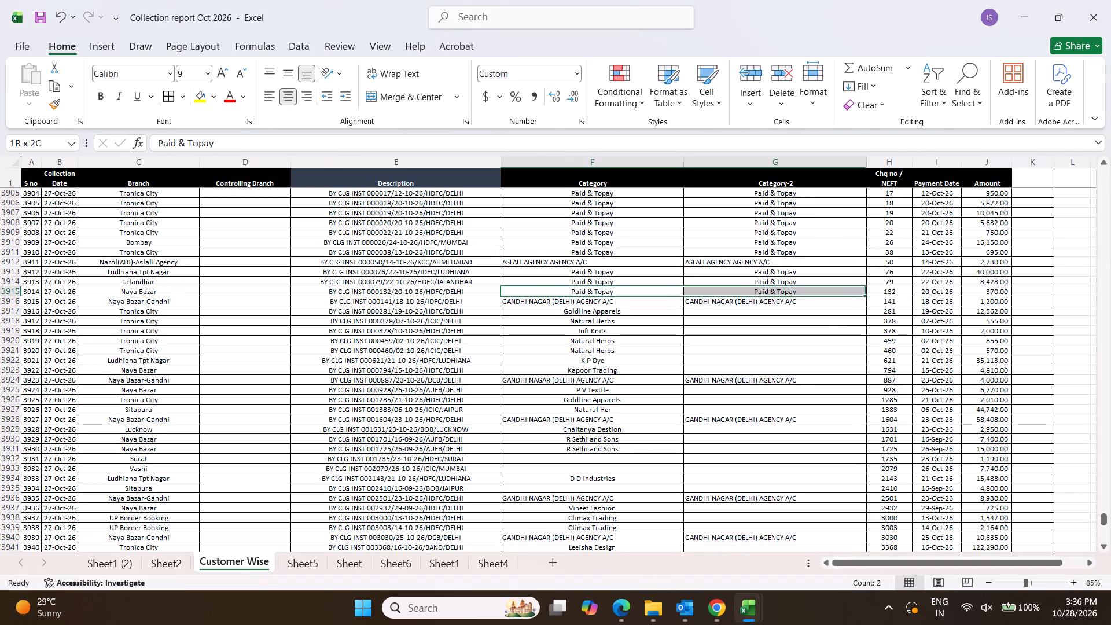
{"action": "key", "text": "ctrl+c"}
{"action": "key", "text": "Down"}
{"action": "key", "text": "Down"}
{"action": "key", "text": "ctrl+v"}
{"action": "key", "text": "Down"}
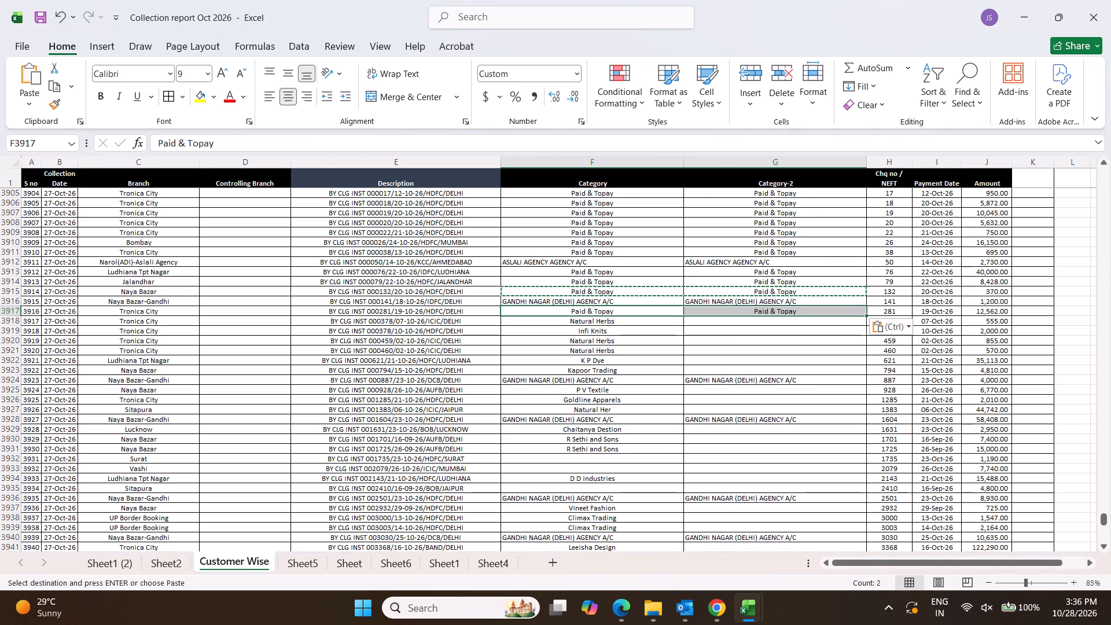
{"action": "key", "text": "ctrl+v"}
{"action": "key", "text": "Down"}
{"action": "key", "text": "ctrl+v"}
{"action": "key", "text": "Down"}
{"action": "key", "text": "ctrl+v"}
{"action": "key", "text": "Down"}
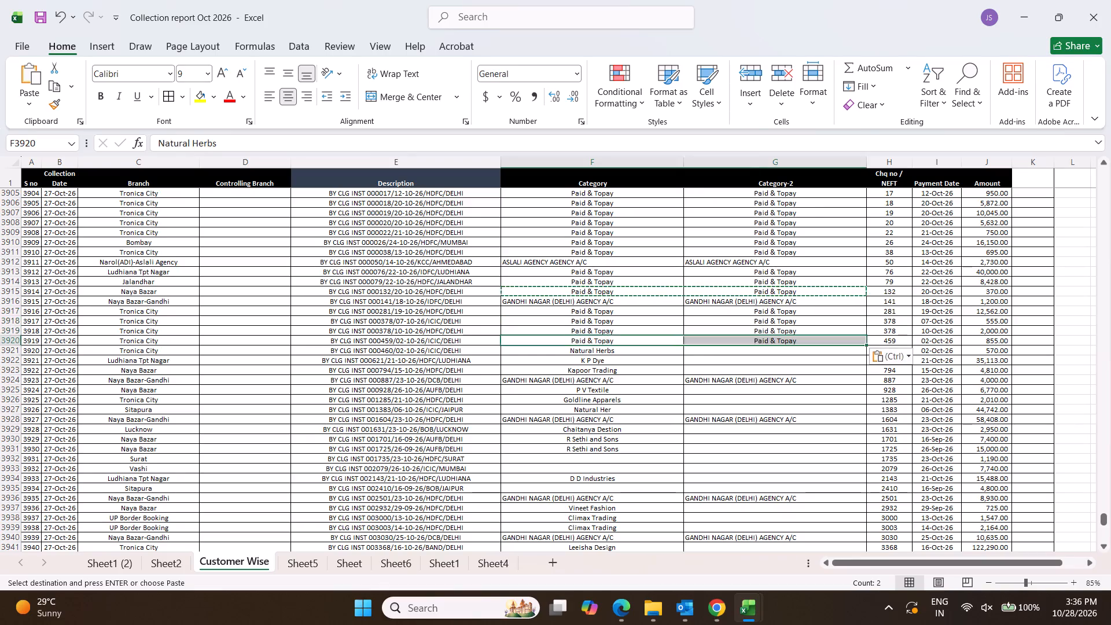
{"action": "key", "text": "ctrl+v"}
{"action": "key", "text": "Down"}
{"action": "key", "text": "ctrl+v"}
{"action": "key", "text": "Down"}
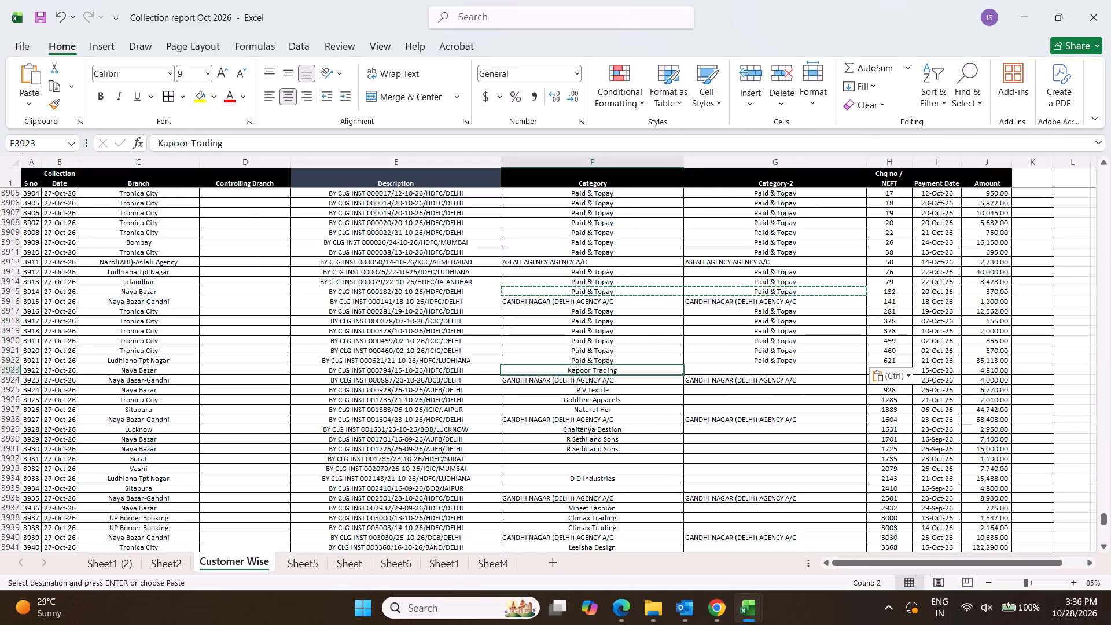
Search the collection target workbook for "KAPOOR" and try to paste into Category and Category-2 of row 3923 in the collection report.
{"action": "key", "text": "alt+Tab"}
{"action": "key", "text": "ctrl+f"}
{"action": "type", "text": "KAPOOR"}
{"action": "key", "text": "Return"}
{"action": "key", "text": "Return"}
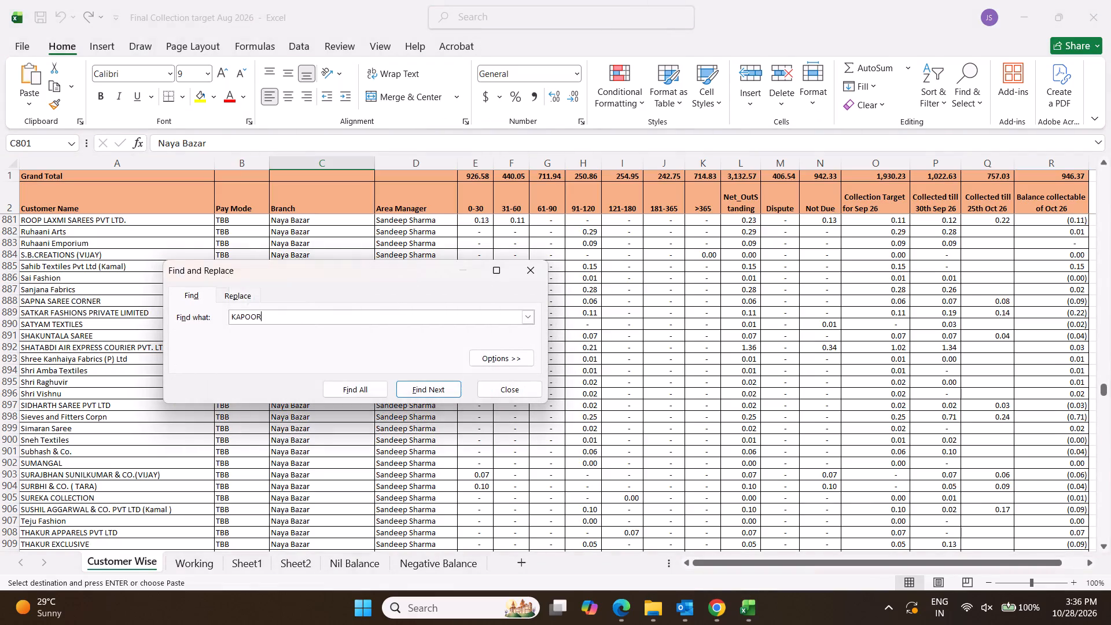
{"action": "key", "text": "Escape"}
{"action": "key", "text": "Escape"}
{"action": "key", "text": "alt+Tab"}
{"action": "key", "text": "shift+Right"}
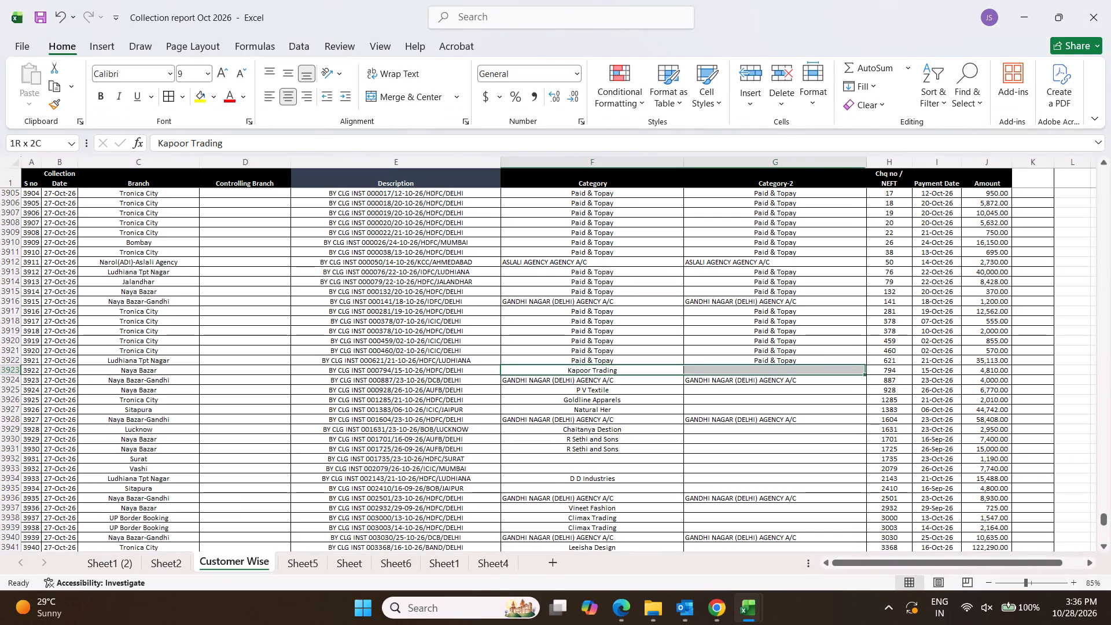
{"action": "key", "text": "ctrl+v"}
Copy the customer name P.V.Textiles from the collection target workbook into Category and Category-2 of row 3925.
{"action": "key", "text": "Down"}
{"action": "key", "text": "Down"}
{"action": "scroll", "coordinate": [805, 376], "scroll_direction": "down", "scroll_amount": 4}
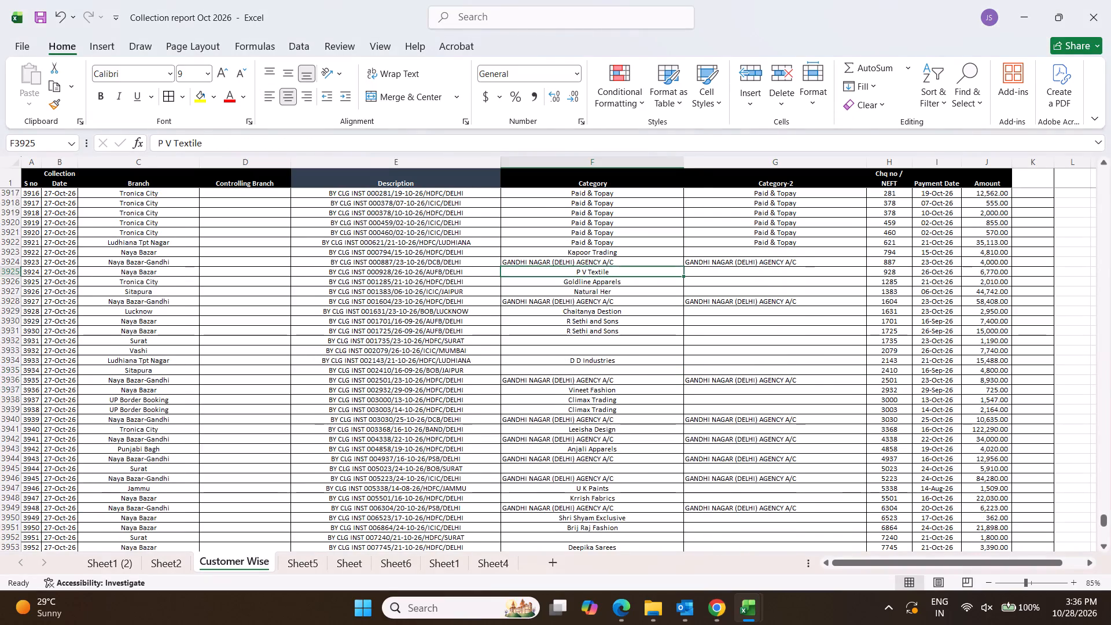
{"action": "key", "text": "alt+Tab"}
{"action": "scroll", "coordinate": [279, 376], "scroll_direction": "up", "scroll_amount": 7}
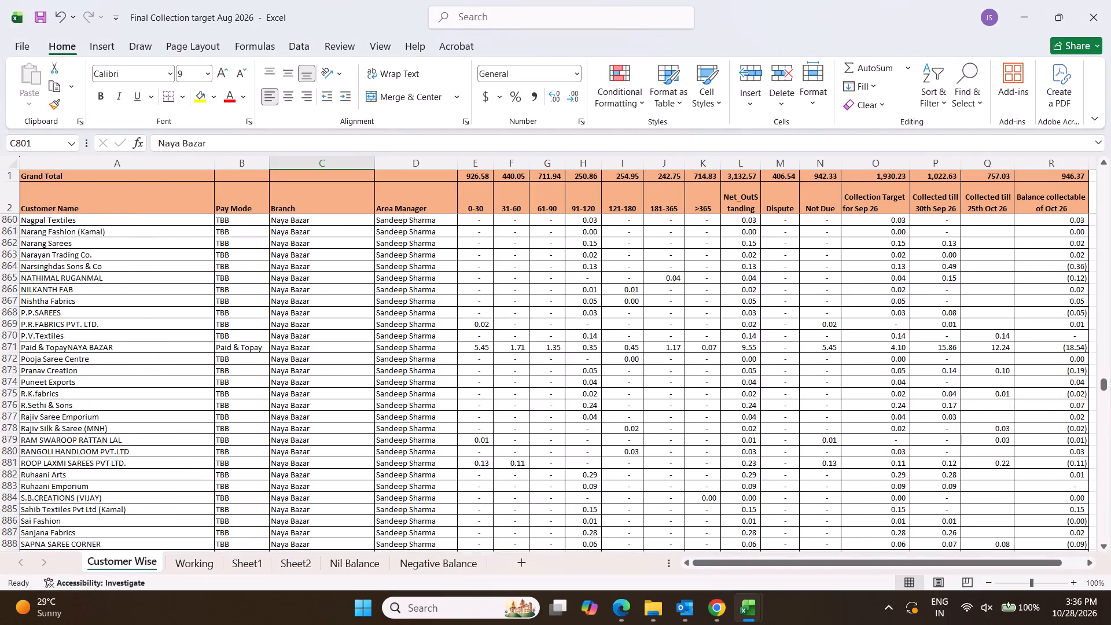
{"action": "left_click", "coordinate": [112, 335]}
{"action": "key", "text": "ctrl+c"}
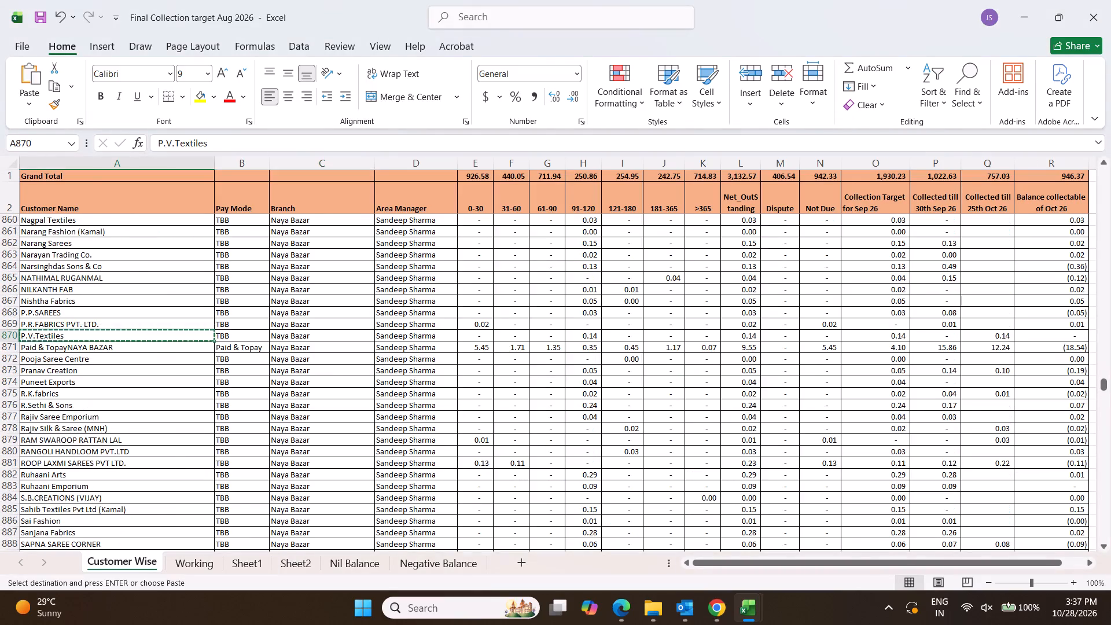
{"action": "key", "text": "alt+Tab"}
{"action": "left_click_drag", "start_coordinate": [606, 270], "coordinate": [700, 270]}
{"action": "key", "text": "ctrl+v"}
Copy the Paid & Topay Category and Category-2 cells from row 3922 into rows 3923, 3926, 3927 and 3929.
{"action": "left_click", "coordinate": [602, 284]}
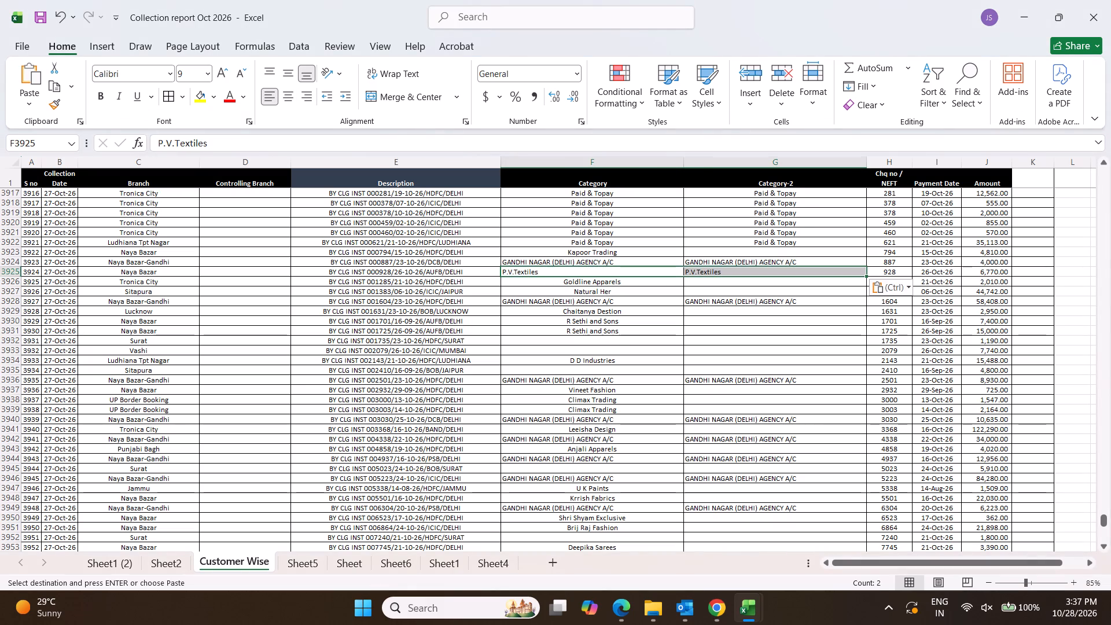
{"action": "left_click_drag", "start_coordinate": [620, 244], "coordinate": [702, 243]}
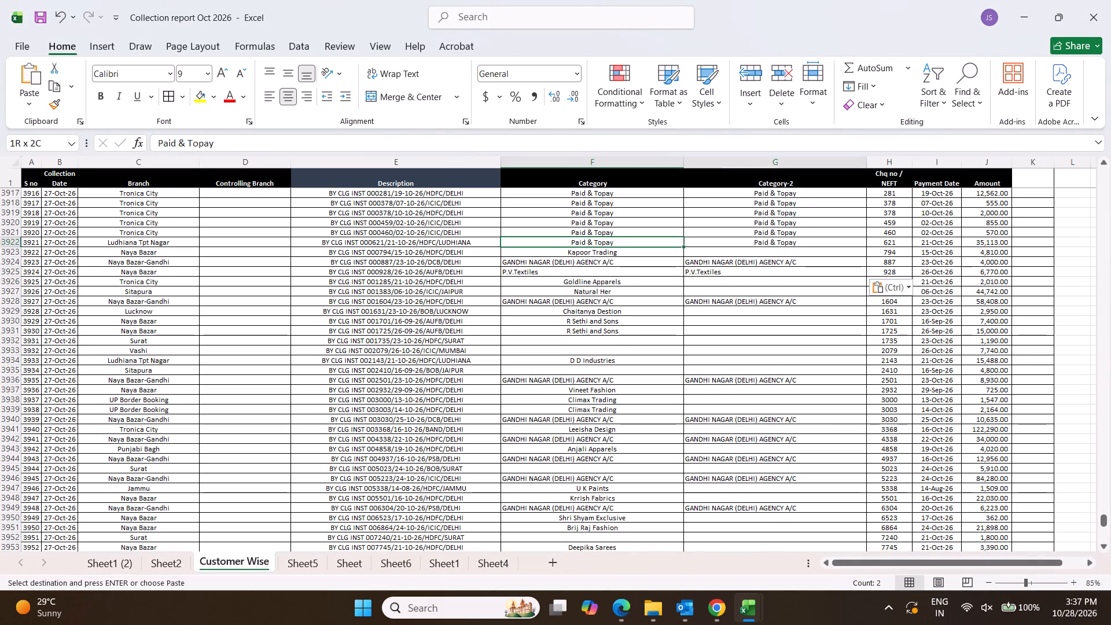
{"action": "left_click_drag", "start_coordinate": [702, 243], "coordinate": [715, 243]}
{"action": "key", "text": "ctrl+c"}
{"action": "left_click", "coordinate": [640, 253]}
{"action": "key", "text": "ctrl+v"}
{"action": "left_click", "coordinate": [610, 280]}
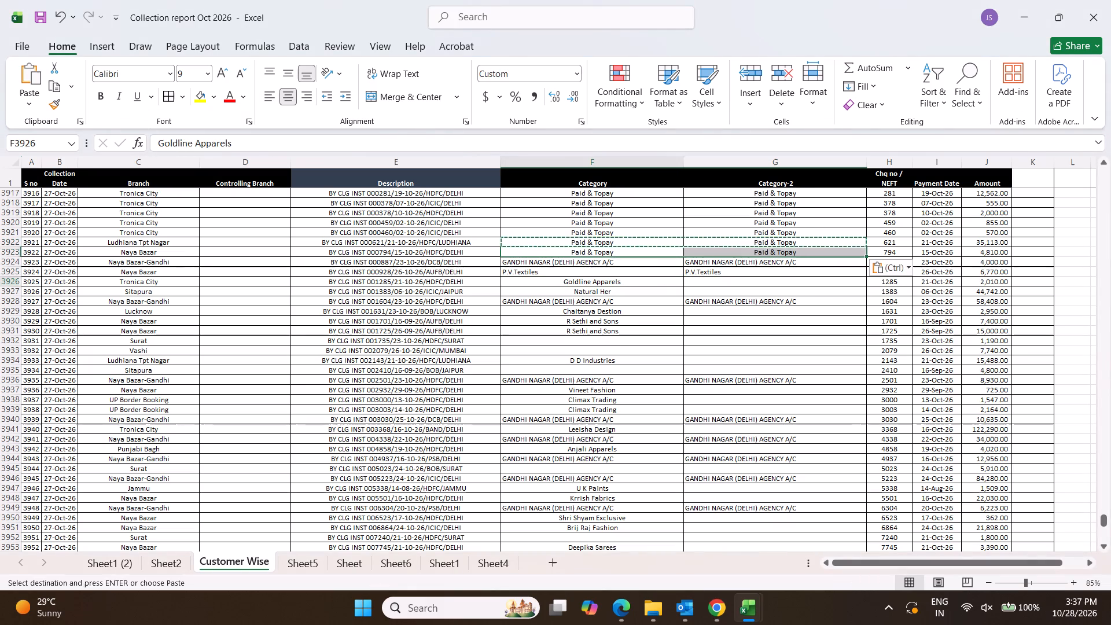
{"action": "key", "text": "ctrl+v"}
{"action": "left_click", "coordinate": [606, 292]}
{"action": "key", "text": "ctrl+v"}
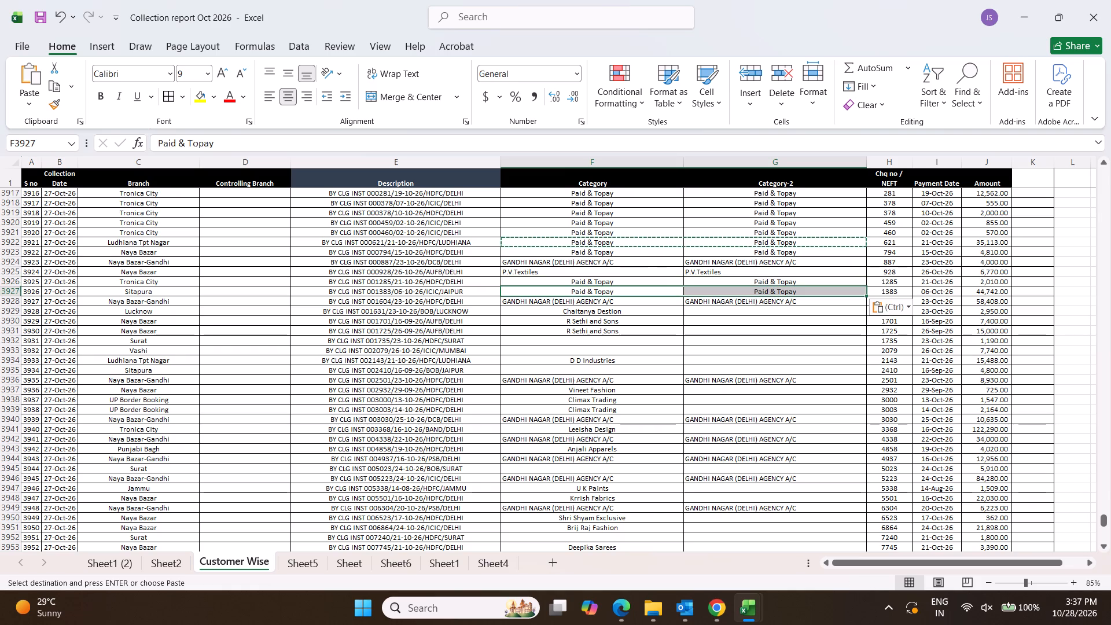
{"action": "left_click", "coordinate": [617, 307]}
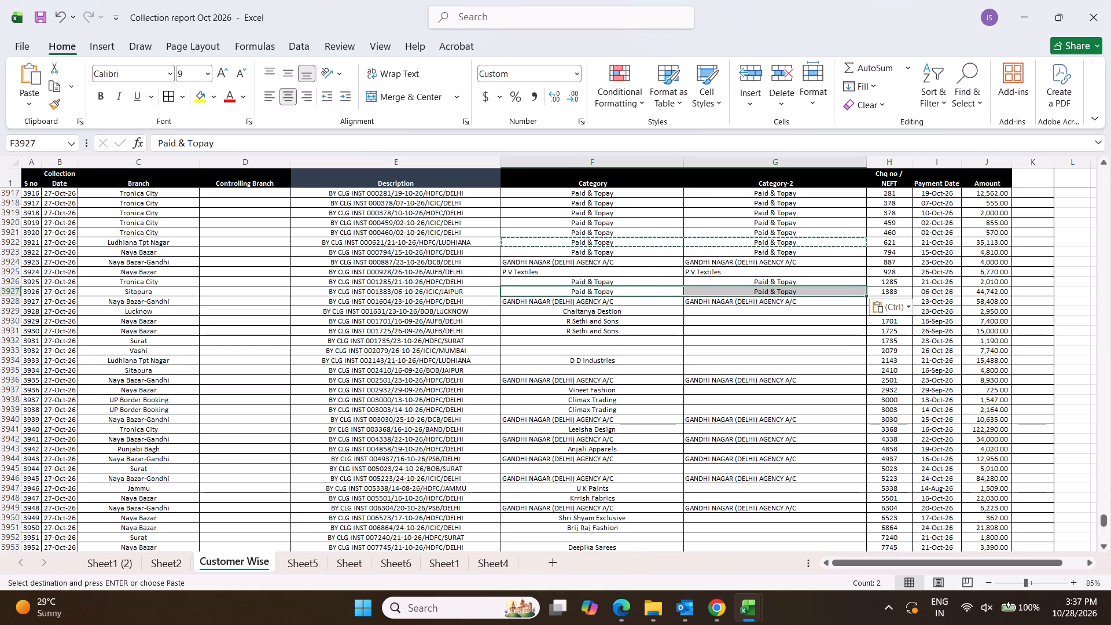
{"action": "key", "text": "ctrl+v"}
Copy the customer name R.Sethi & Sons from the collection target workbook into Category and Category-2 of rows 3930 and 3931.
{"action": "left_click", "coordinate": [580, 319]}
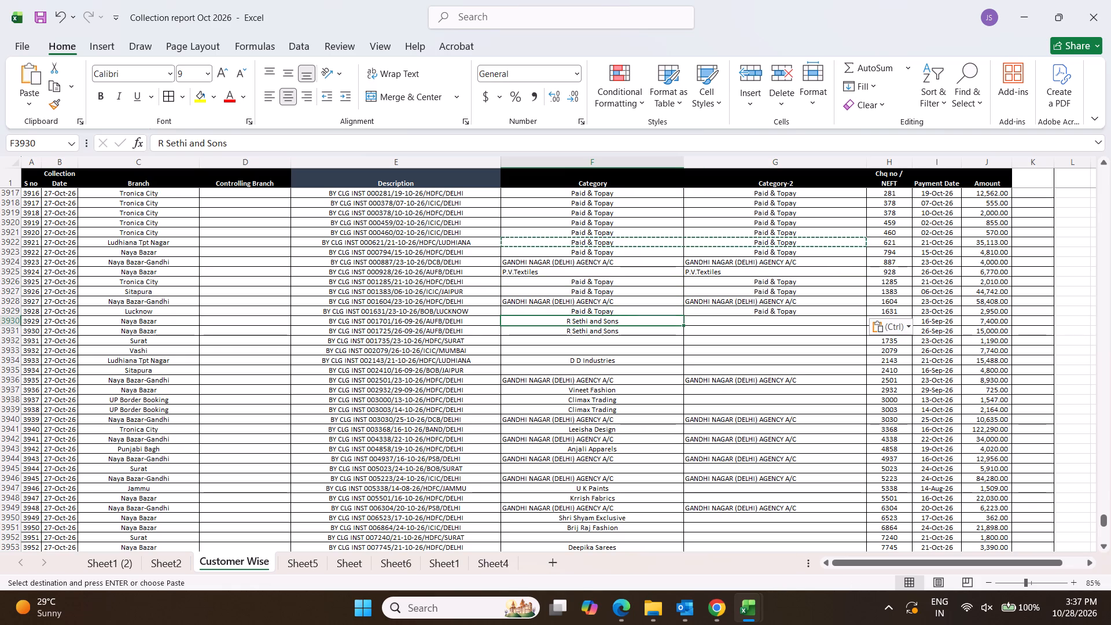
{"action": "key", "text": "alt+Tab"}
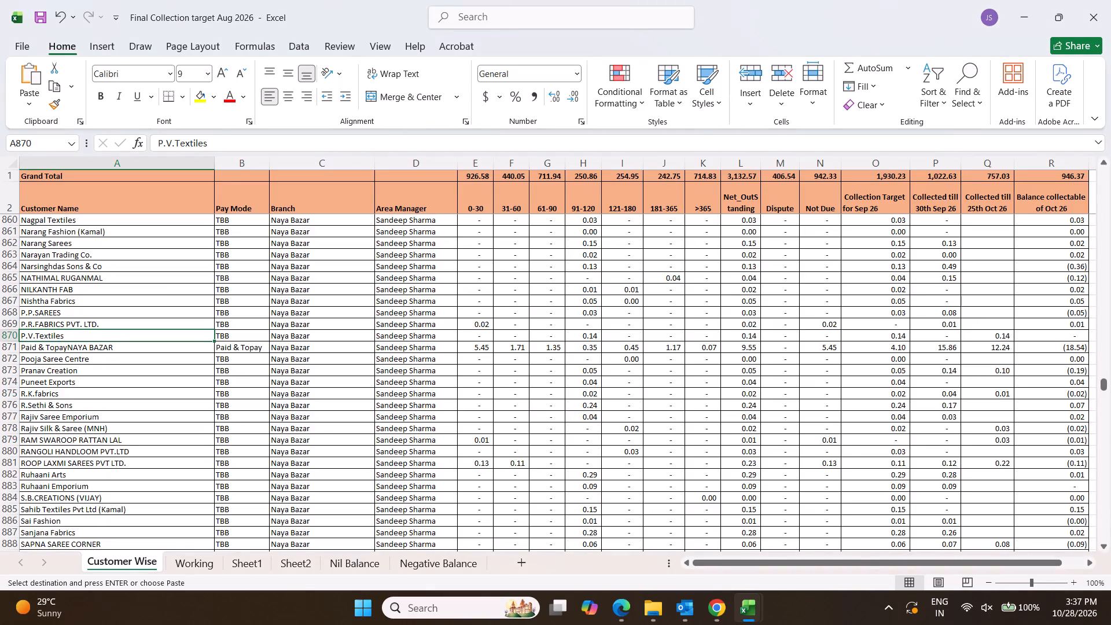
{"action": "left_click", "coordinate": [124, 408]}
{"action": "key", "text": "ctrl+c"}
{"action": "key", "text": "alt+Tab"}
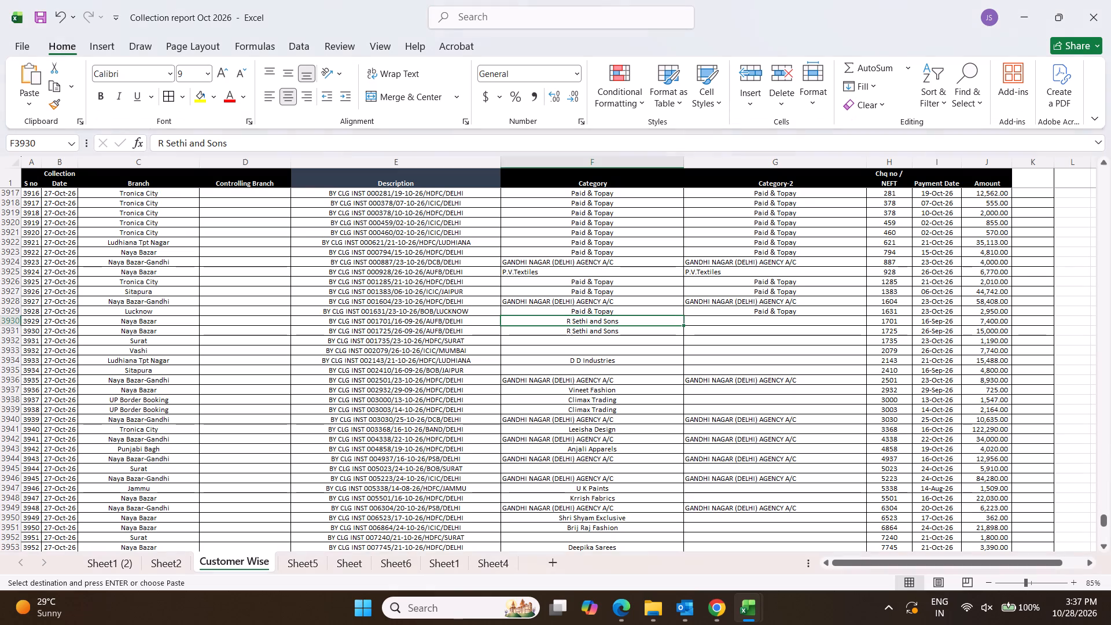
{"action": "left_click_drag", "start_coordinate": [607, 318], "coordinate": [703, 334]}
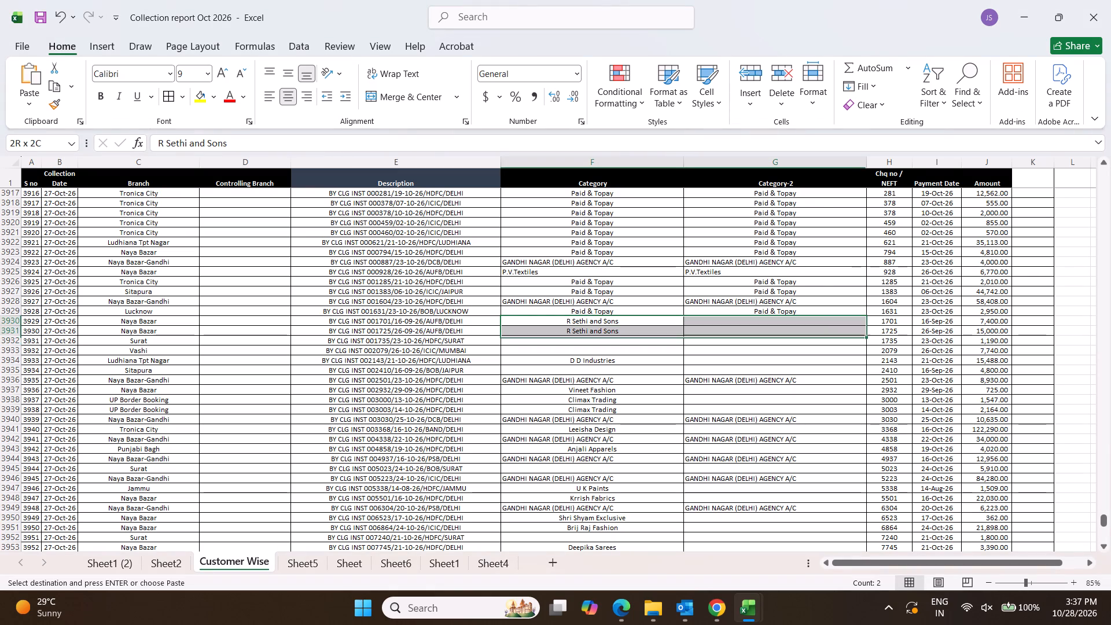
{"action": "left_click_drag", "start_coordinate": [703, 334], "coordinate": [720, 333]}
{"action": "key", "text": "ctrl+v"}
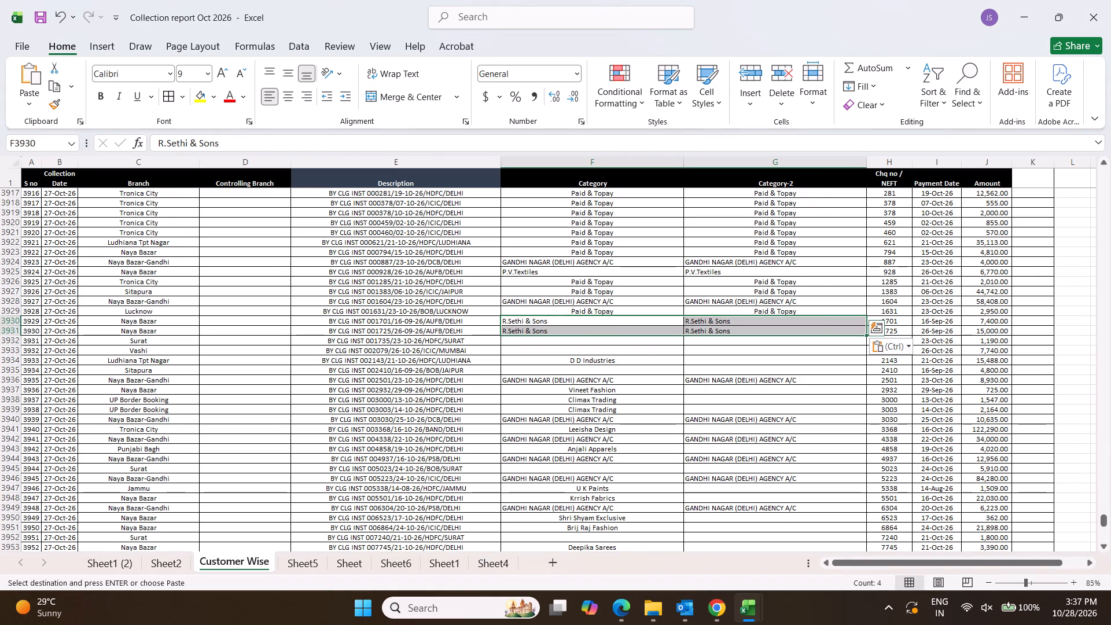
Copy the Paid & Topay Category and Category-2 cells from row 3929 into rows 3932 to 3935.
{"action": "left_click_drag", "start_coordinate": [584, 309], "coordinate": [759, 314]}
{"action": "key", "text": "ctrl+c"}
{"action": "left_click", "coordinate": [631, 343]}
{"action": "key", "text": "ctrl+v"}
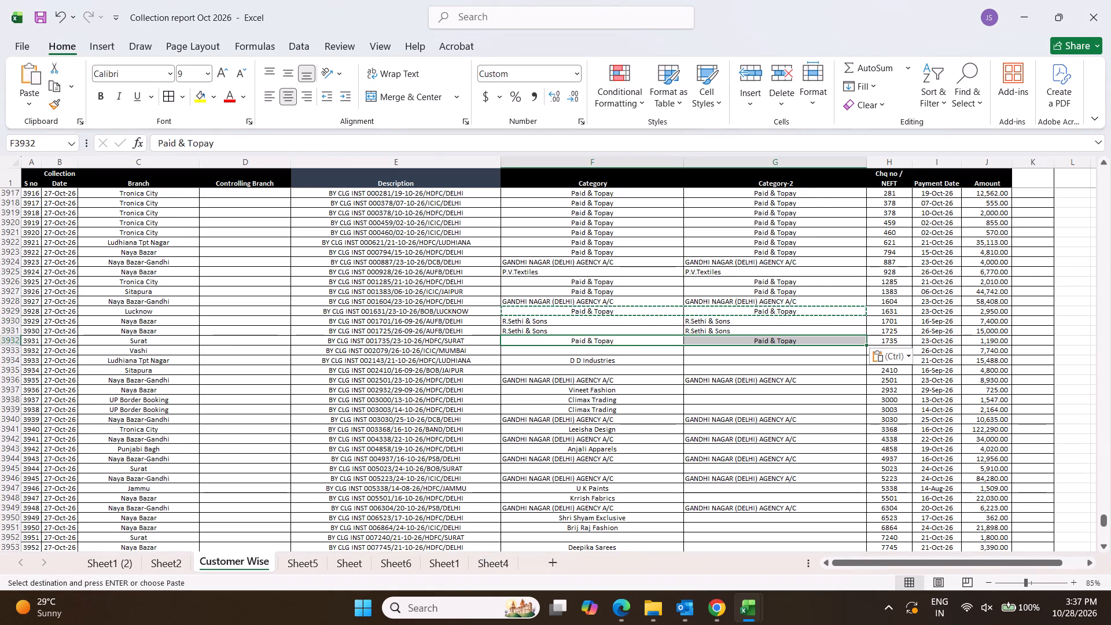
{"action": "left_click", "coordinate": [593, 351]}
{"action": "key", "text": "ctrl+v"}
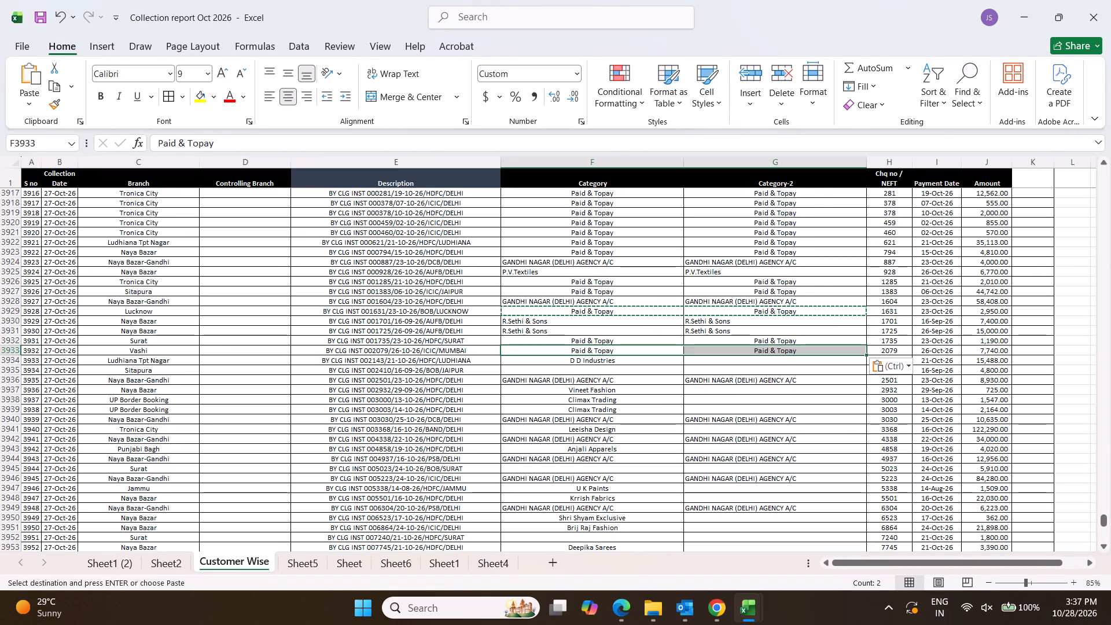
{"action": "left_click", "coordinate": [598, 361]}
{"action": "key", "text": "ctrl+v"}
{"action": "left_click", "coordinate": [568, 372]}
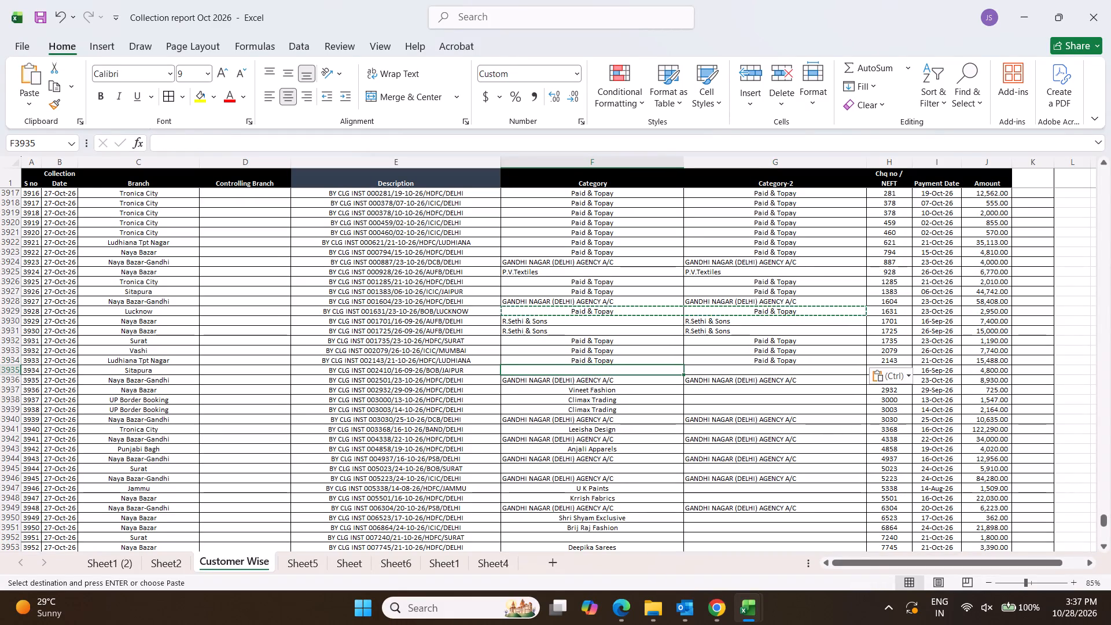
{"action": "key", "text": "ctrl+v"}
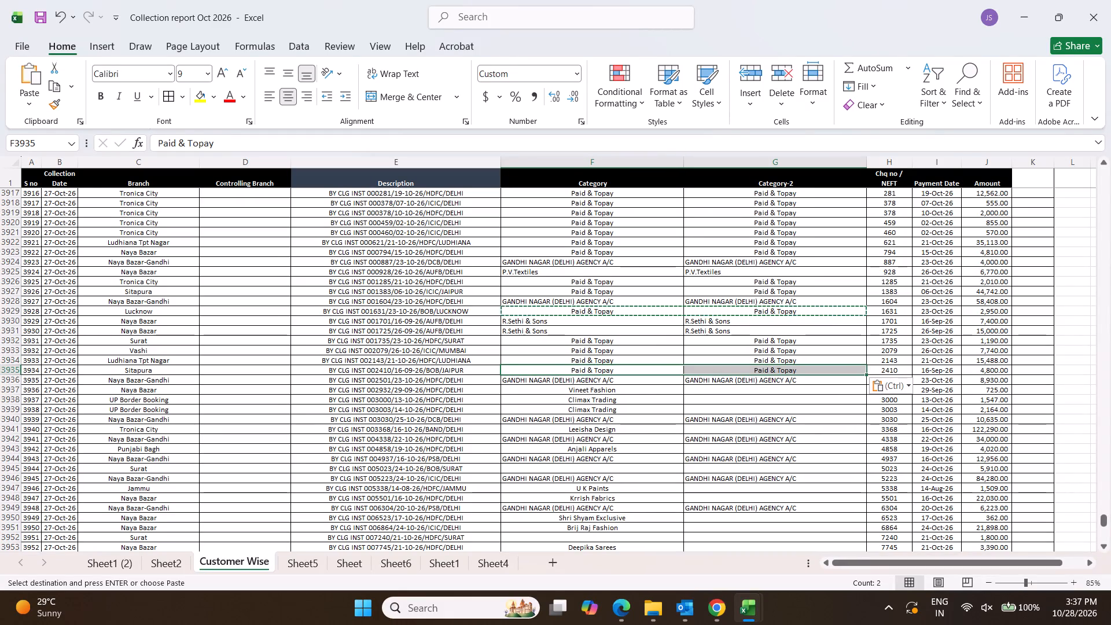
Search the collection report for "SITAPURA" through to the 27-Oct-26 entries and check the Category cells of row 3927.
{"action": "left_click", "coordinate": [646, 390]}
{"action": "key", "text": "ctrl+f"}
{"action": "type", "text": "SITAPURA"}
{"action": "key", "text": "Return"}
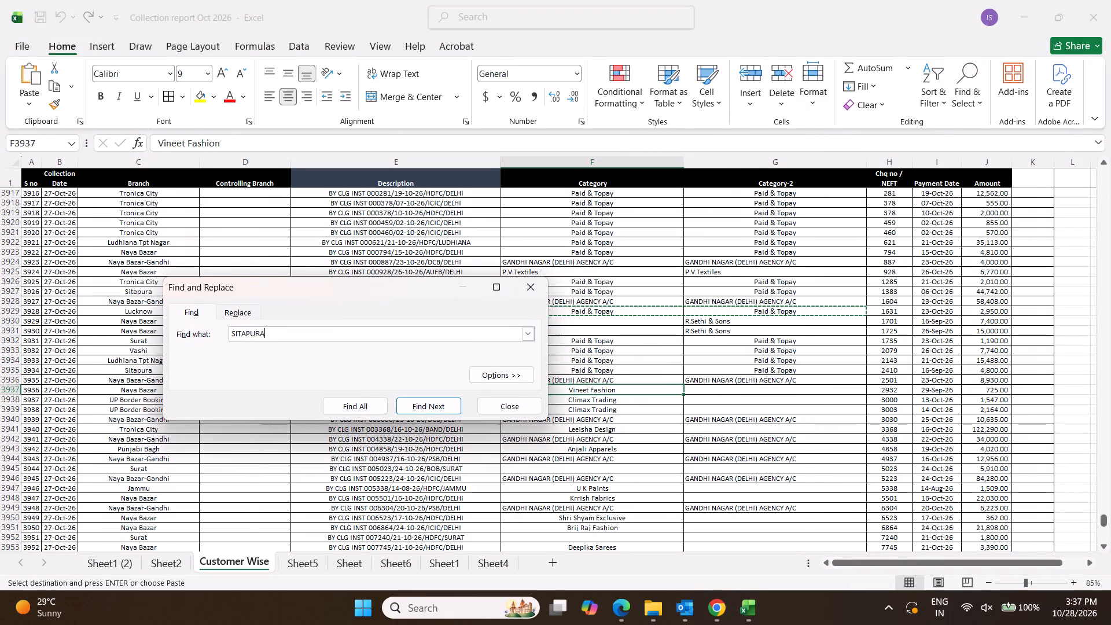
{"action": "key", "text": "Escape"}
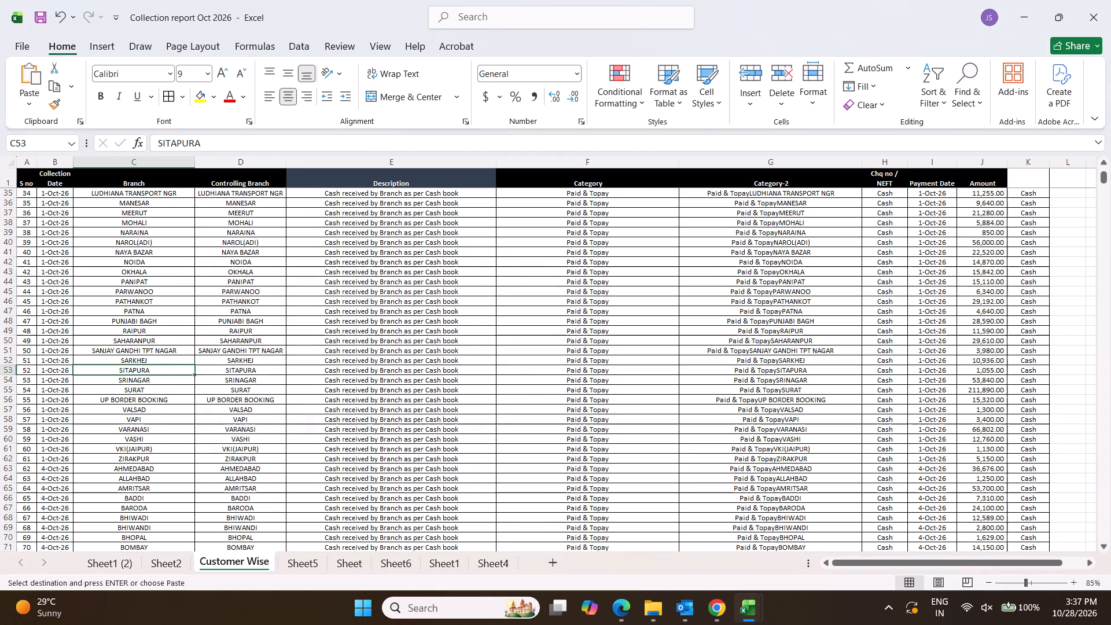
{"action": "key", "text": "ctrl+f"}
{"action": "key", "text": "Return"}
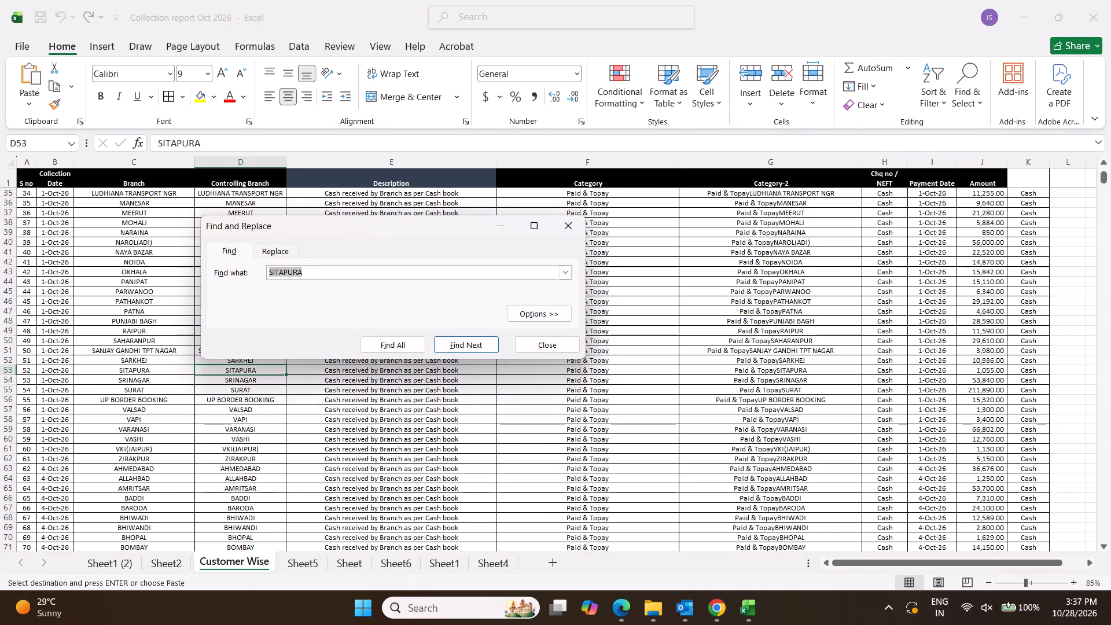
{"action": "key", "text": "Return"}
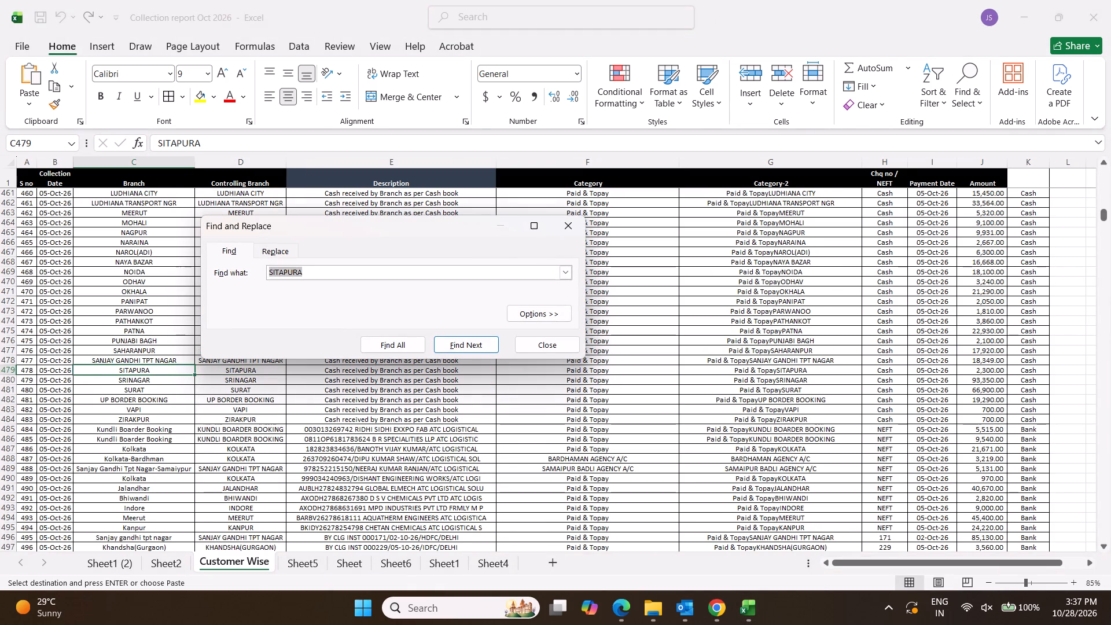
{"action": "key", "text": "Return"}
{"action": "key", "text": "Return"}
{"action": "key", "text": "Return"}
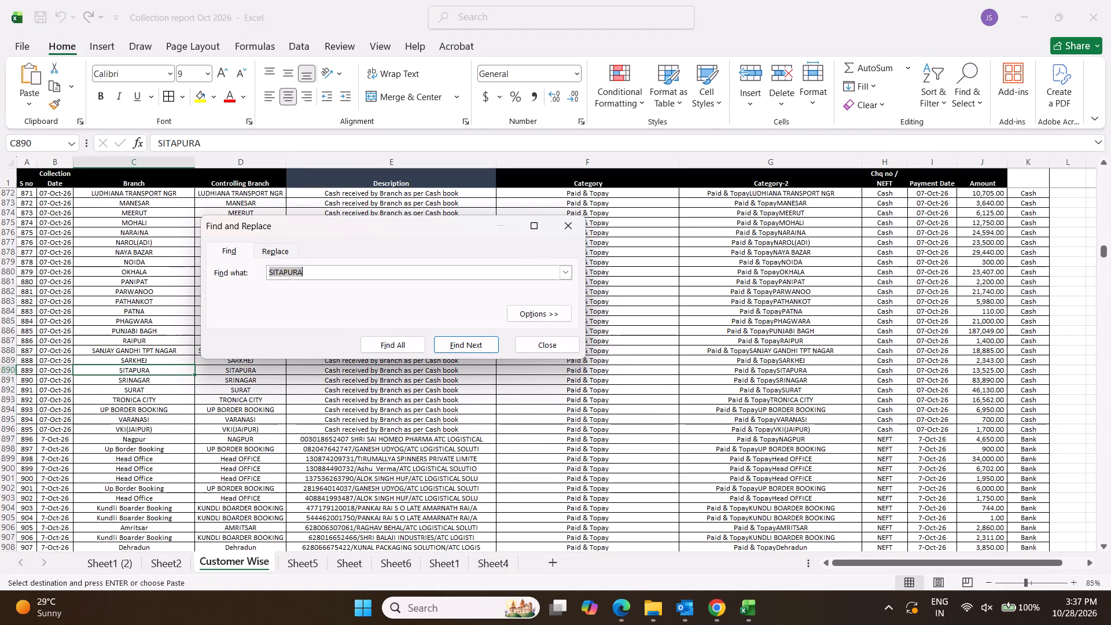
{"action": "key", "text": "Return"}
{"action": "key", "text": "Return"}
{"action": "key", "text": "Return"}
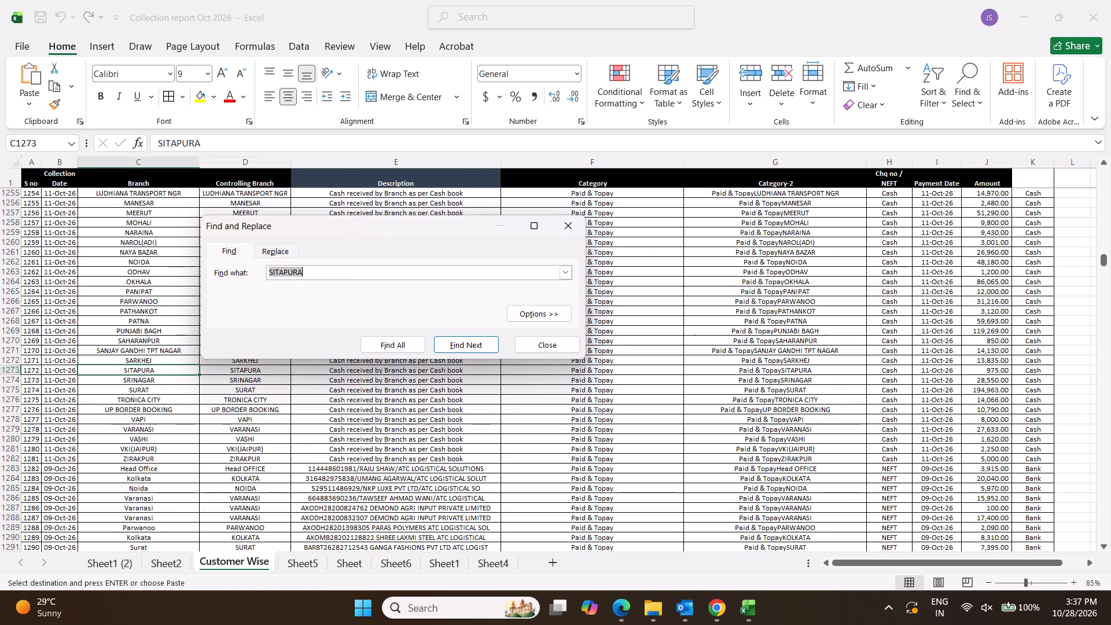
{"action": "key", "text": "Return"}
{"action": "key", "text": "Return"}
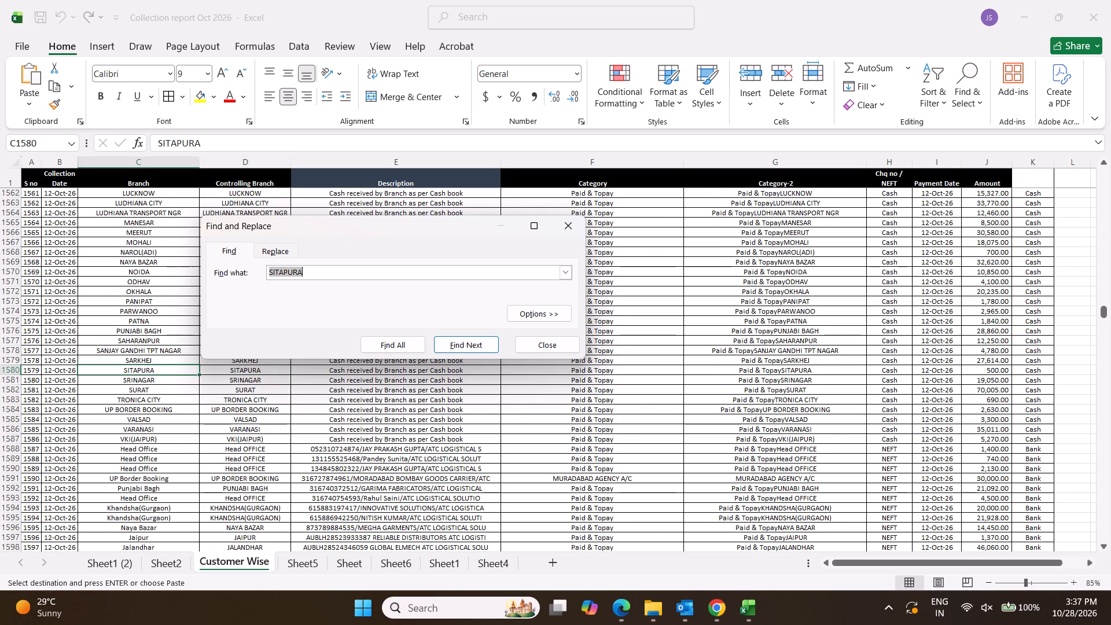
{"action": "key", "text": "Return"}
{"action": "key", "text": "Return"}
{"action": "key", "text": "Return"}
{"action": "key", "text": "Return"}
{"action": "key", "text": "Return"}
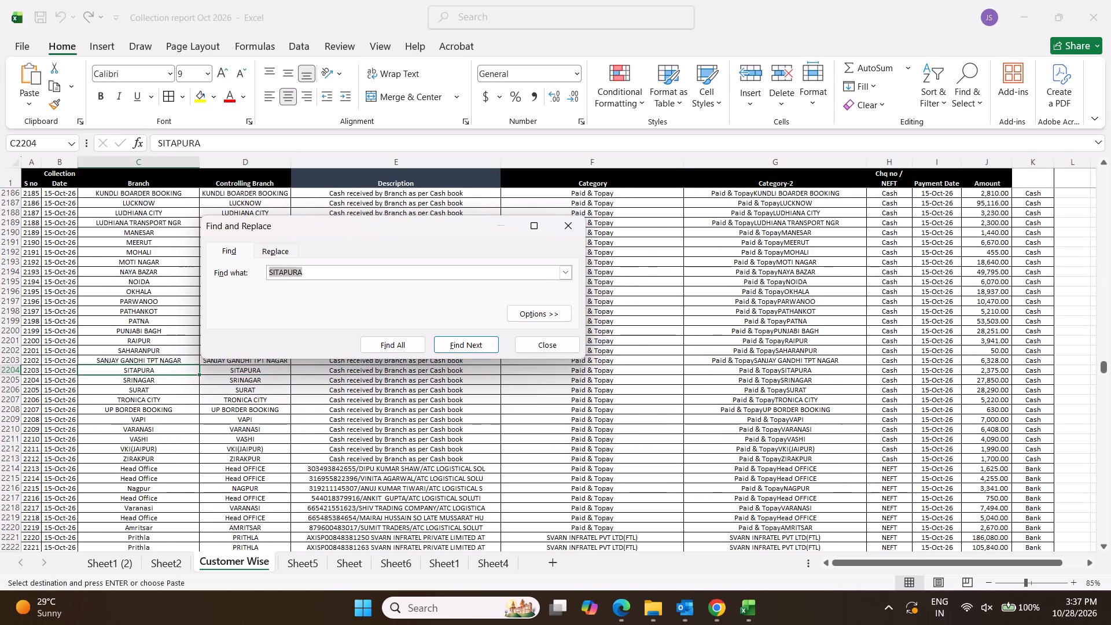
{"action": "key", "text": "Return"}
{"action": "key", "text": "Return"}
{"action": "key", "text": "Return"}
{"action": "key", "text": "Return"}
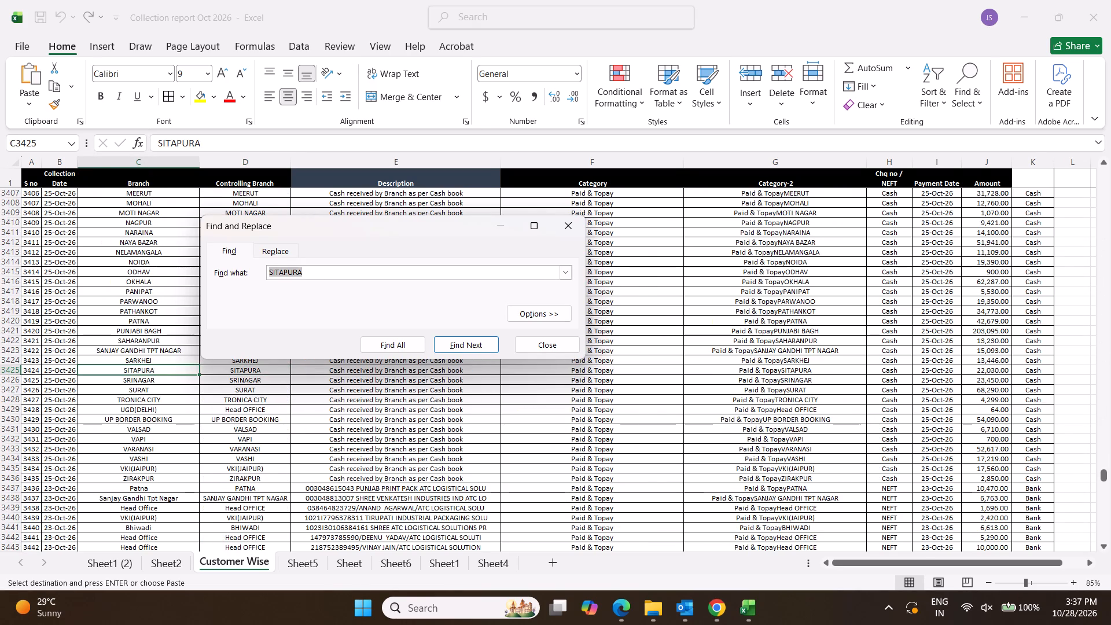
{"action": "key", "text": "Return"}
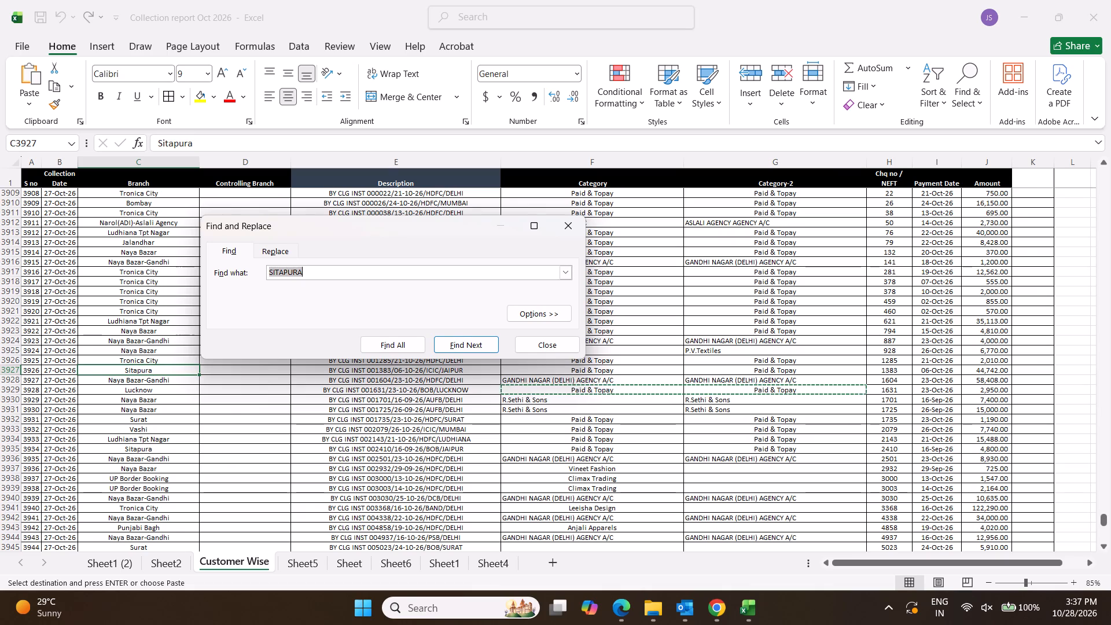
{"action": "key", "text": "Escape"}
{"action": "key", "text": "Right"}
{"action": "key", "text": "Right"}
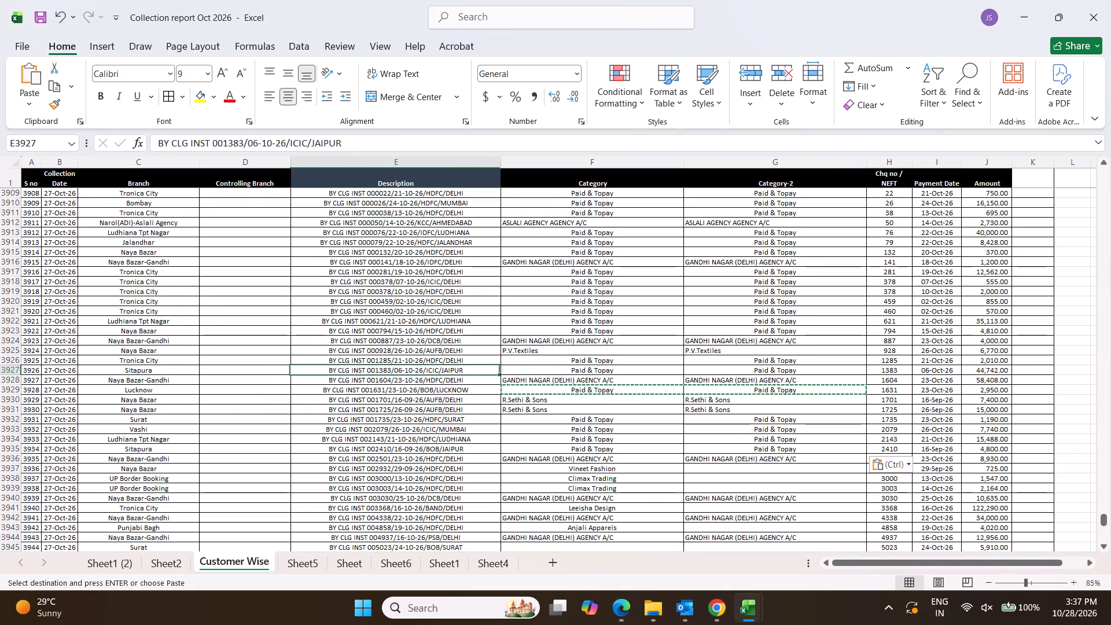
{"action": "key", "text": "Right"}
{"action": "key", "text": "Right"}
Search the collection target workbook for "SITAPURA", examine that branch's customer names, and return to the 27-Oct-26 rows of the collection report.
{"action": "key", "text": "alt+Tab"}
{"action": "key", "text": "ctrl+f"}
{"action": "type", "text": "SITAPURA"}
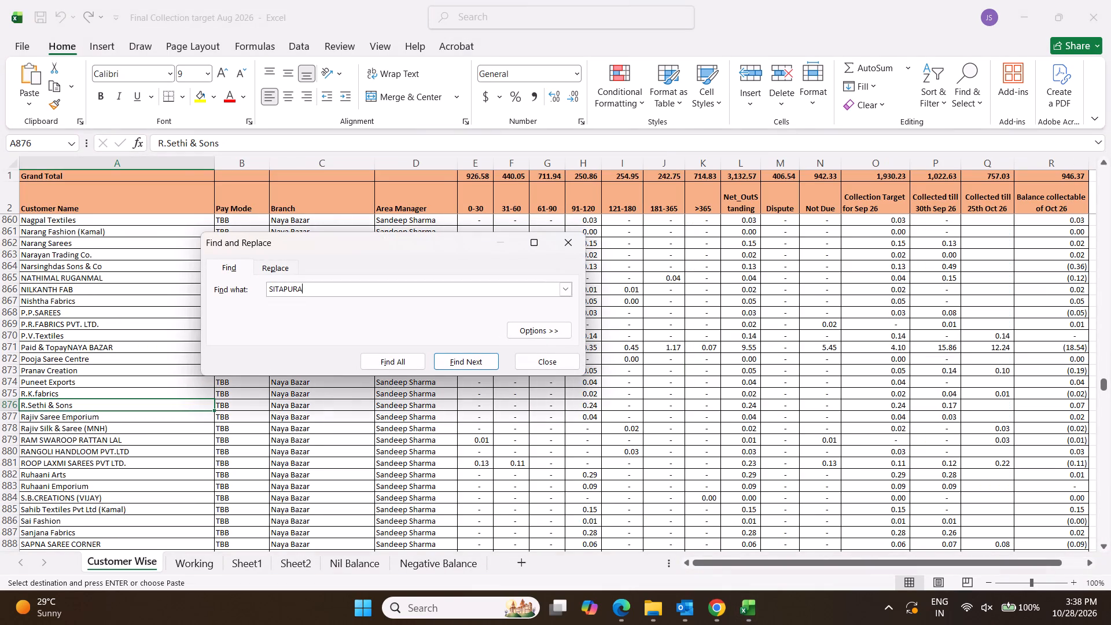
{"action": "key", "text": "Return"}
{"action": "key", "text": "Escape"}
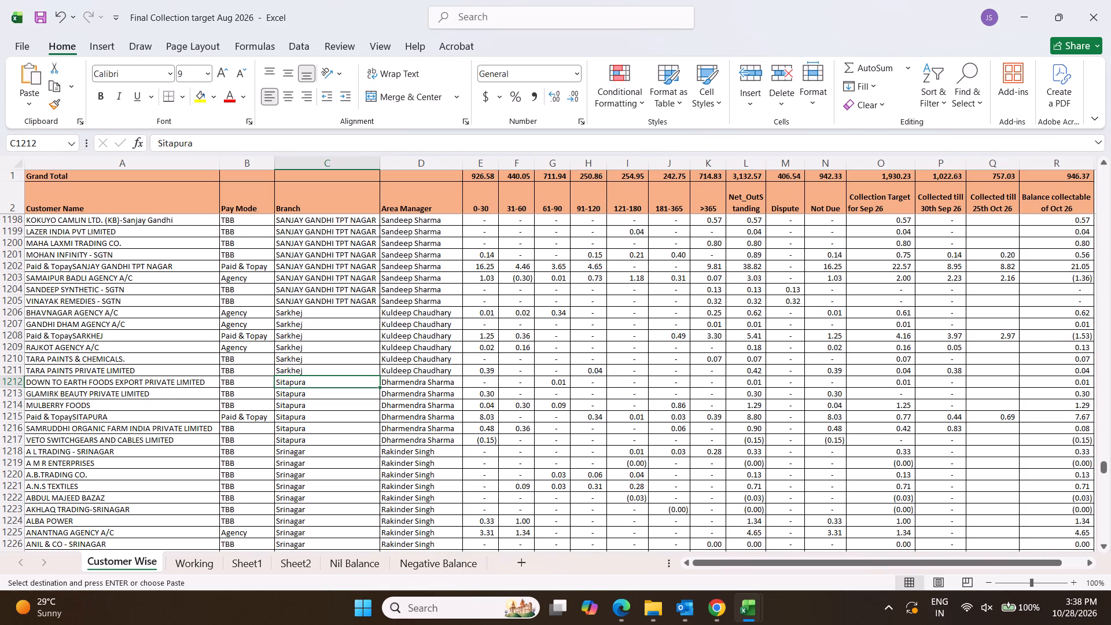
{"action": "left_click_drag", "start_coordinate": [112, 443], "coordinate": [114, 378]}
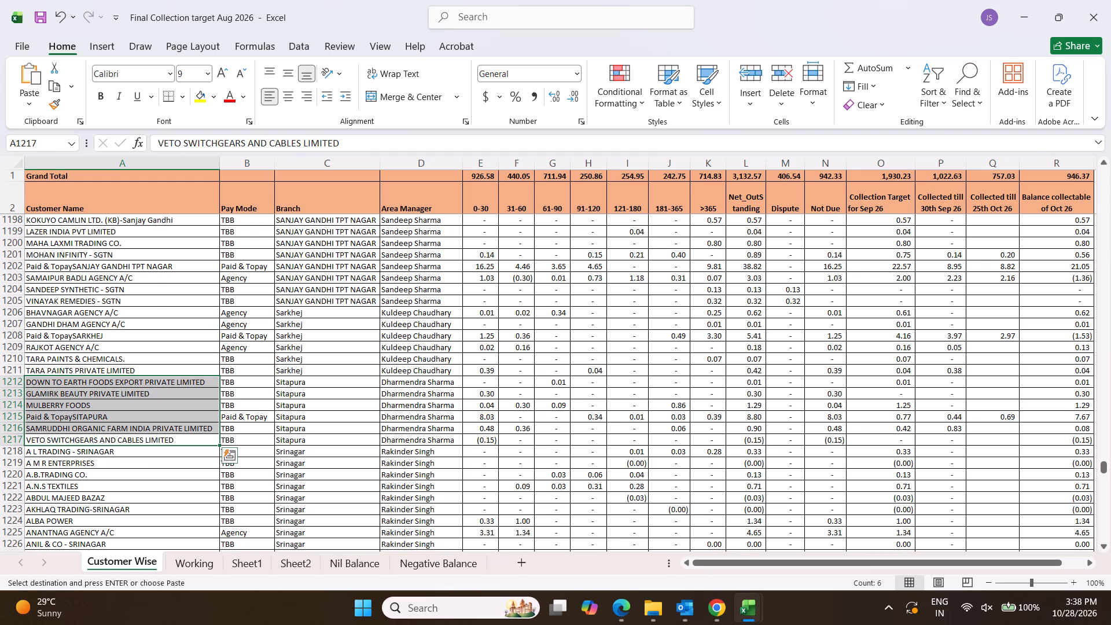
{"action": "key", "text": "alt+Tab"}
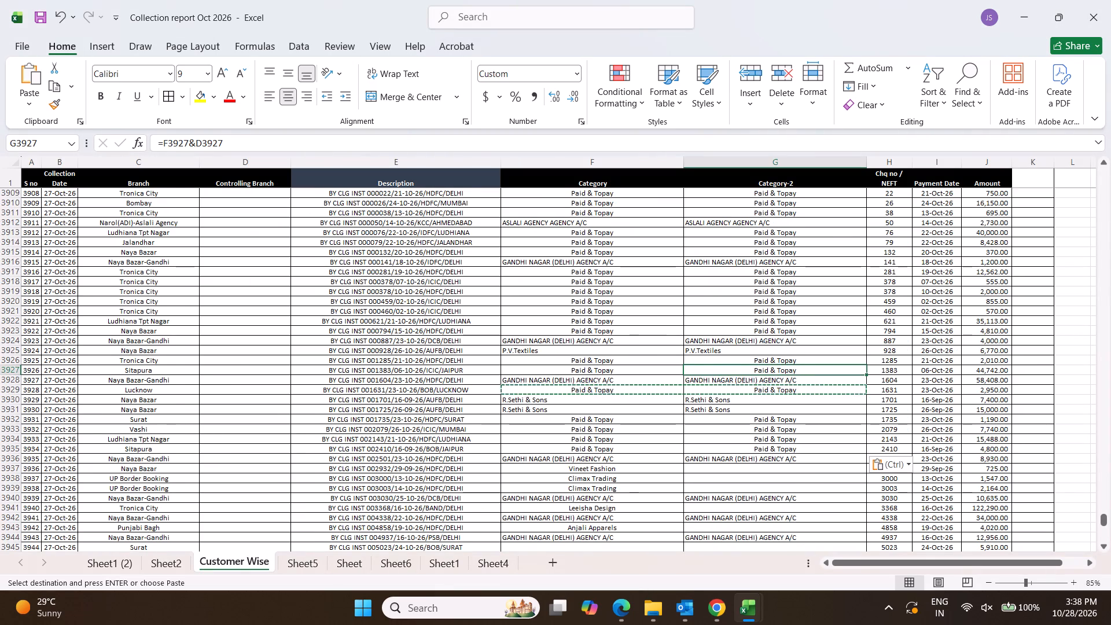
{"action": "scroll", "coordinate": [742, 410], "scroll_direction": "down", "scroll_amount": 3}
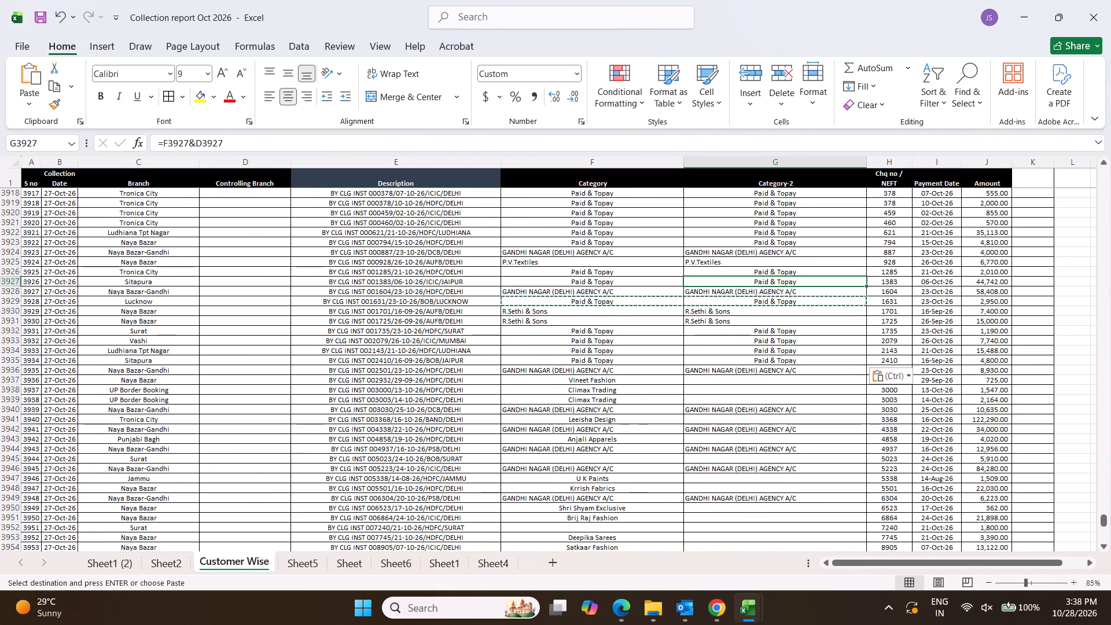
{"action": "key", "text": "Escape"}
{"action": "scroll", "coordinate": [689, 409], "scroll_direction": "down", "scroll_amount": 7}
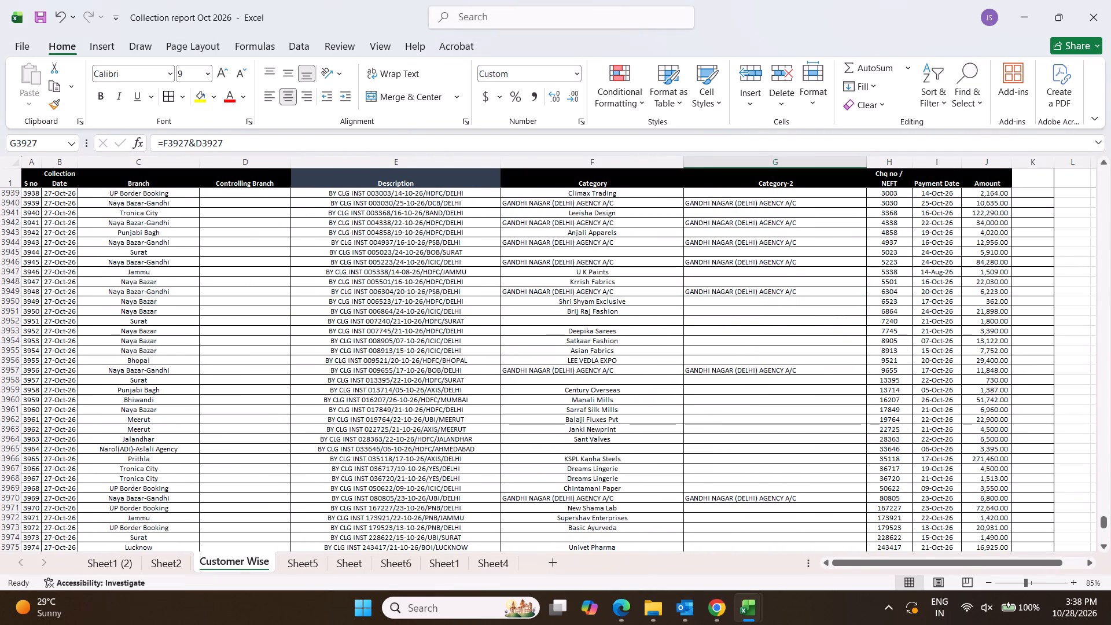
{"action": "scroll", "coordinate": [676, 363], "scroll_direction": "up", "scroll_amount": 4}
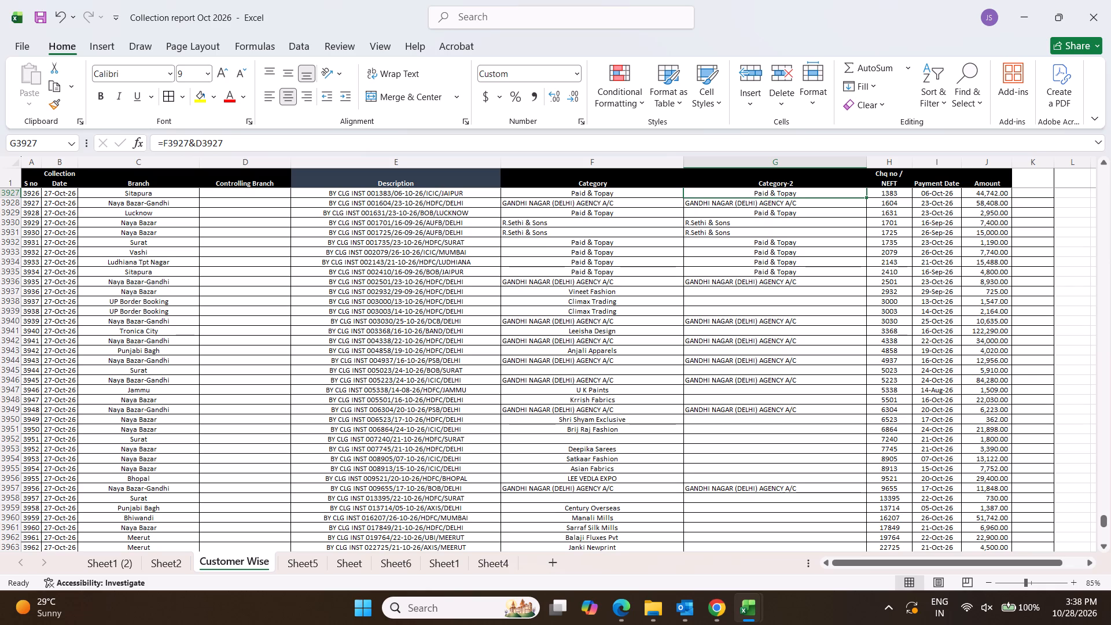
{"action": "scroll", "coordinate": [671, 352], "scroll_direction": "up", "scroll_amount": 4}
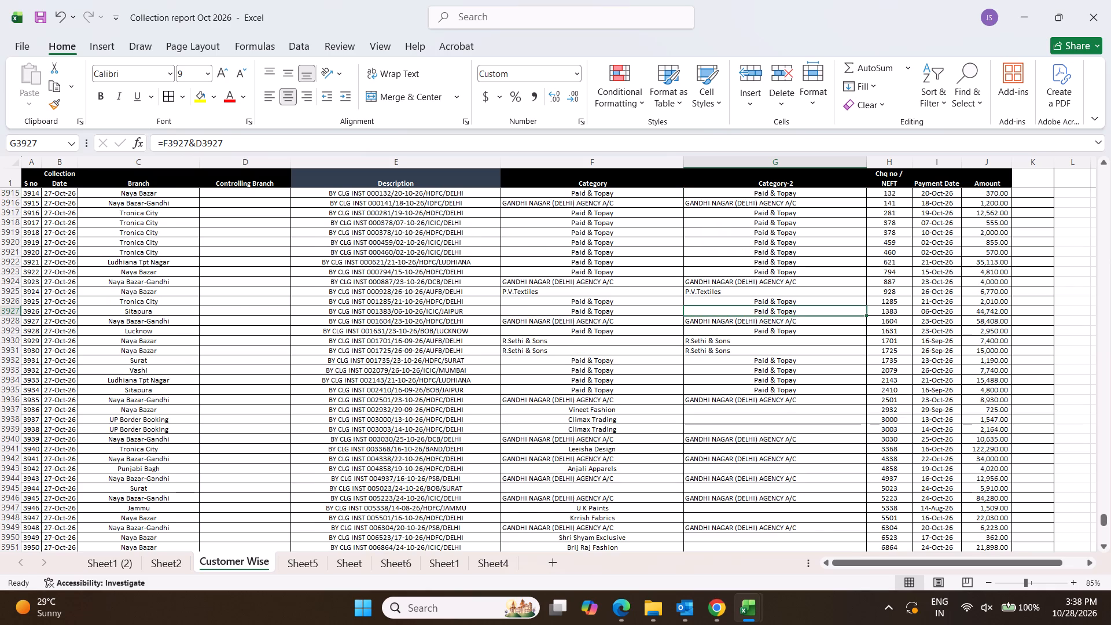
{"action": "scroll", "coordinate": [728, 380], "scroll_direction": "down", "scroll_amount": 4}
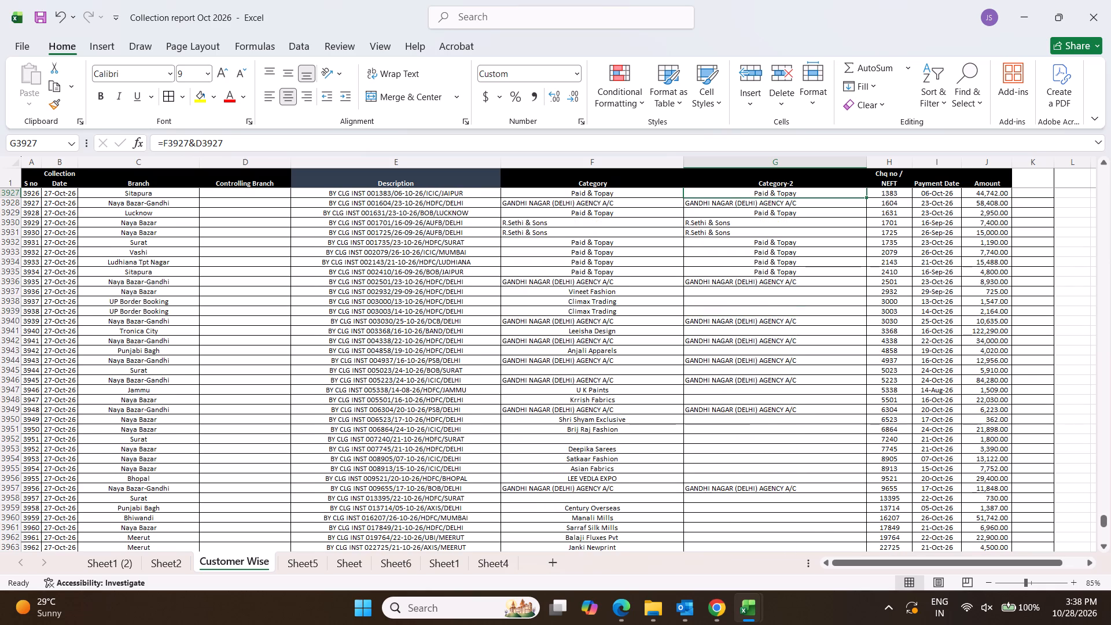
Find Vineet Fashion under "NAYA BAZA" in the collection target workbook and copy the name into Category and Category-2 of row 3937.
{"action": "left_click", "coordinate": [594, 292]}
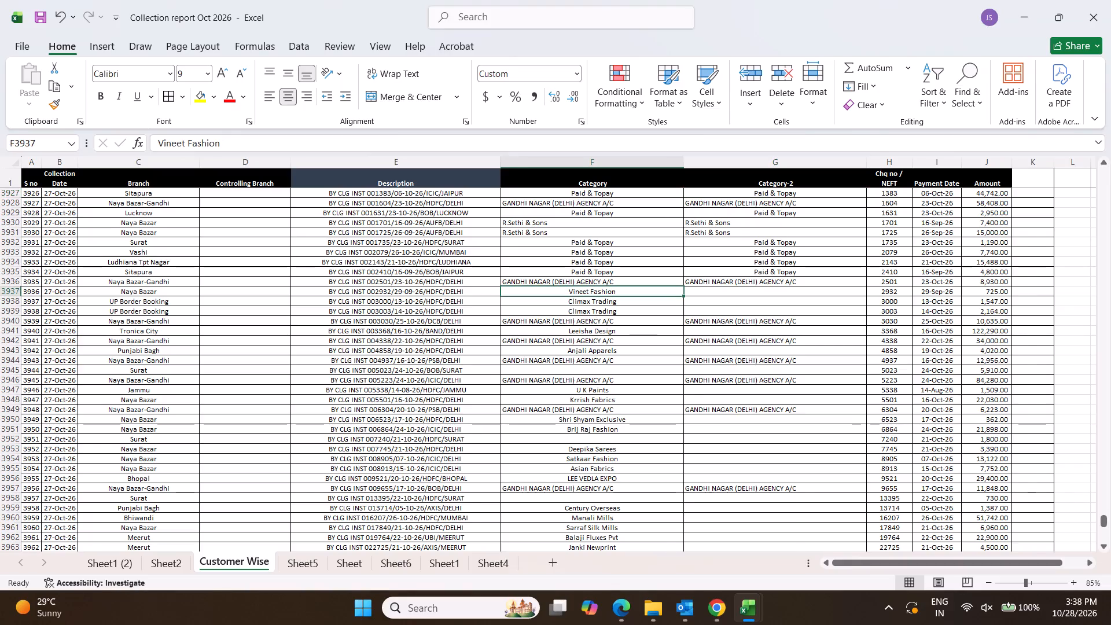
{"action": "key", "text": "alt+Tab"}
{"action": "left_click", "coordinate": [370, 391]}
{"action": "key", "text": "ctrl+f"}
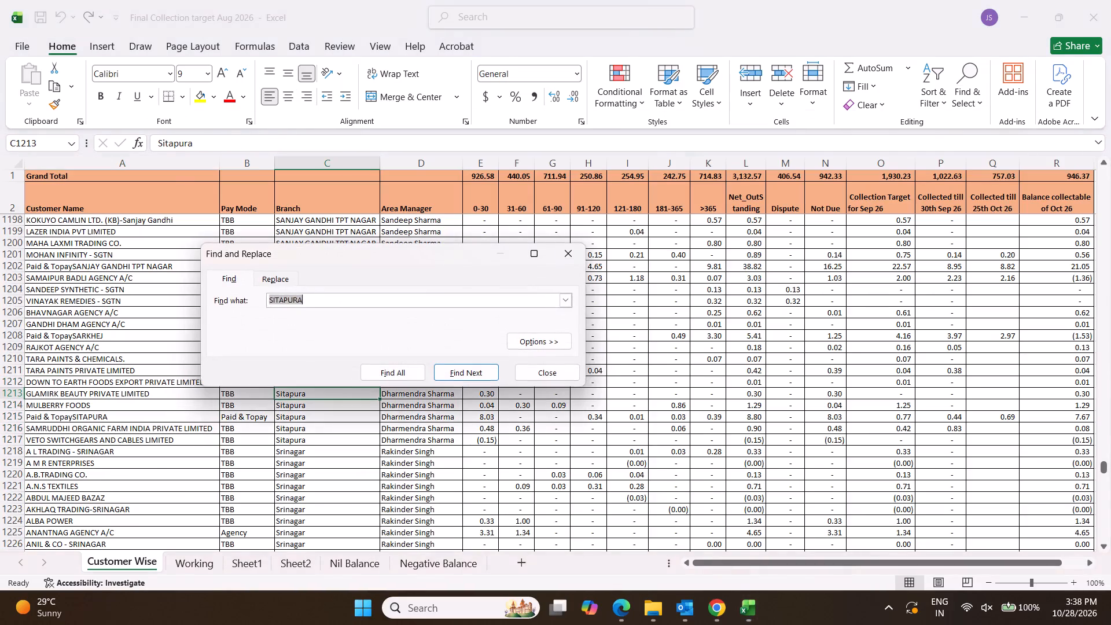
{"action": "type", "text": "NAYA BAZA"}
{"action": "key", "text": "Return"}
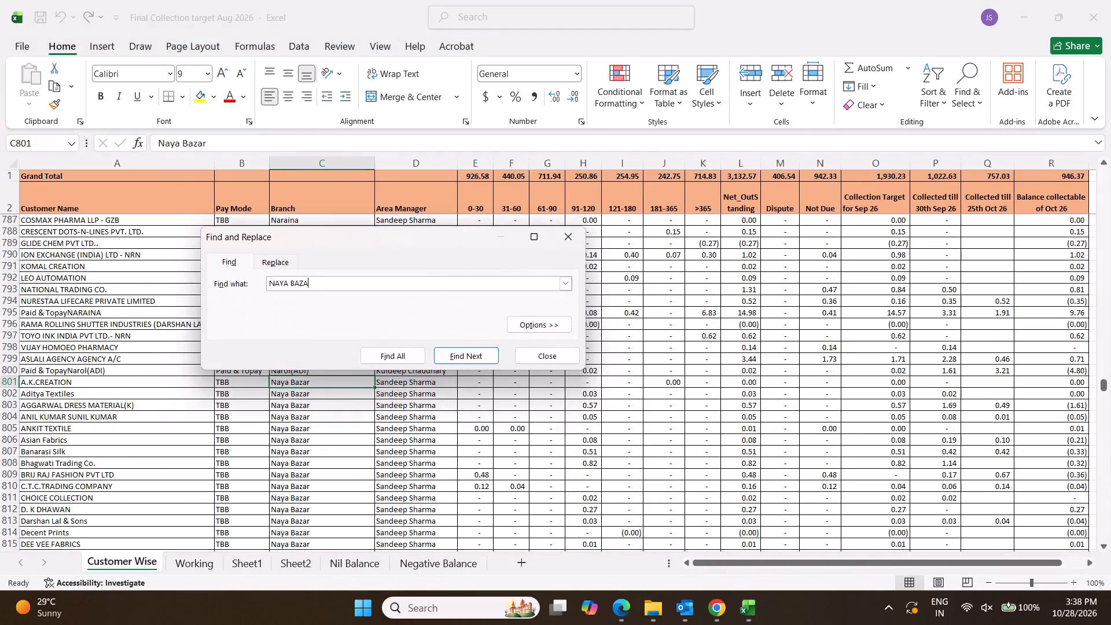
{"action": "key", "text": "Escape"}
{"action": "scroll", "coordinate": [359, 422], "scroll_direction": "down", "scroll_amount": 9}
{"action": "scroll", "coordinate": [314, 411], "scroll_direction": "down", "scroll_amount": 15}
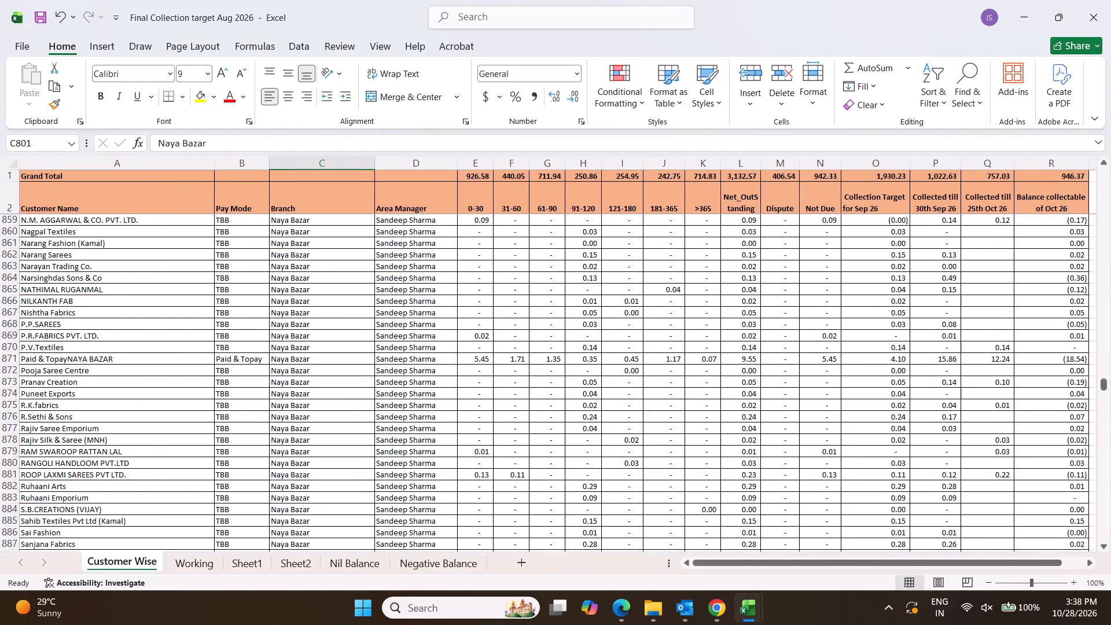
{"action": "scroll", "coordinate": [309, 408], "scroll_direction": "down", "scroll_amount": 15}
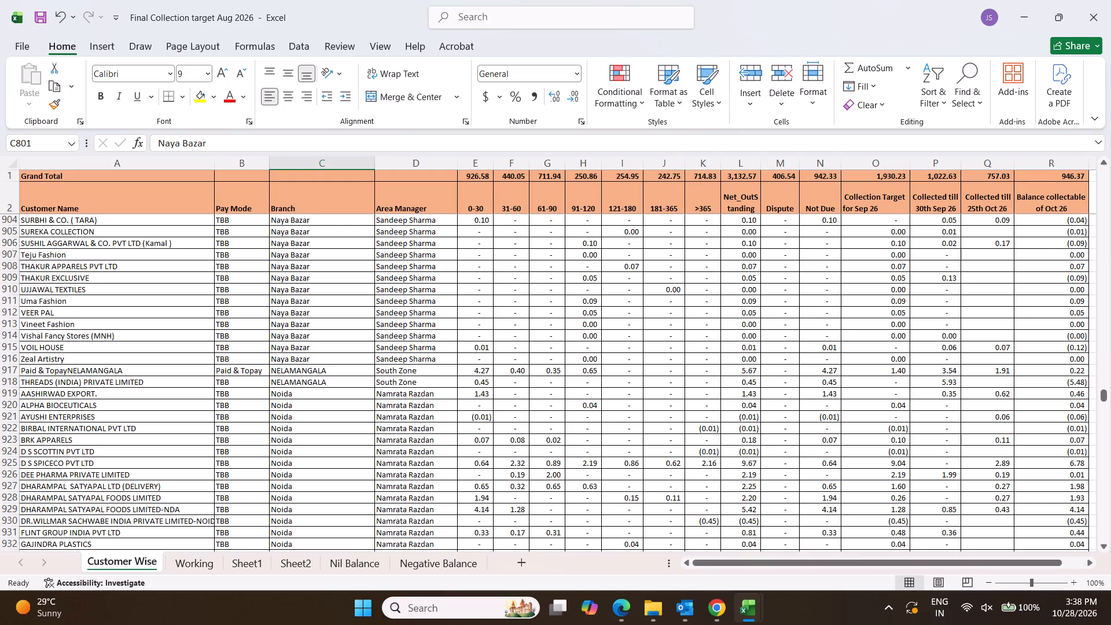
{"action": "left_click", "coordinate": [89, 326]}
{"action": "key", "text": "ctrl+c"}
{"action": "key", "text": "alt+Tab"}
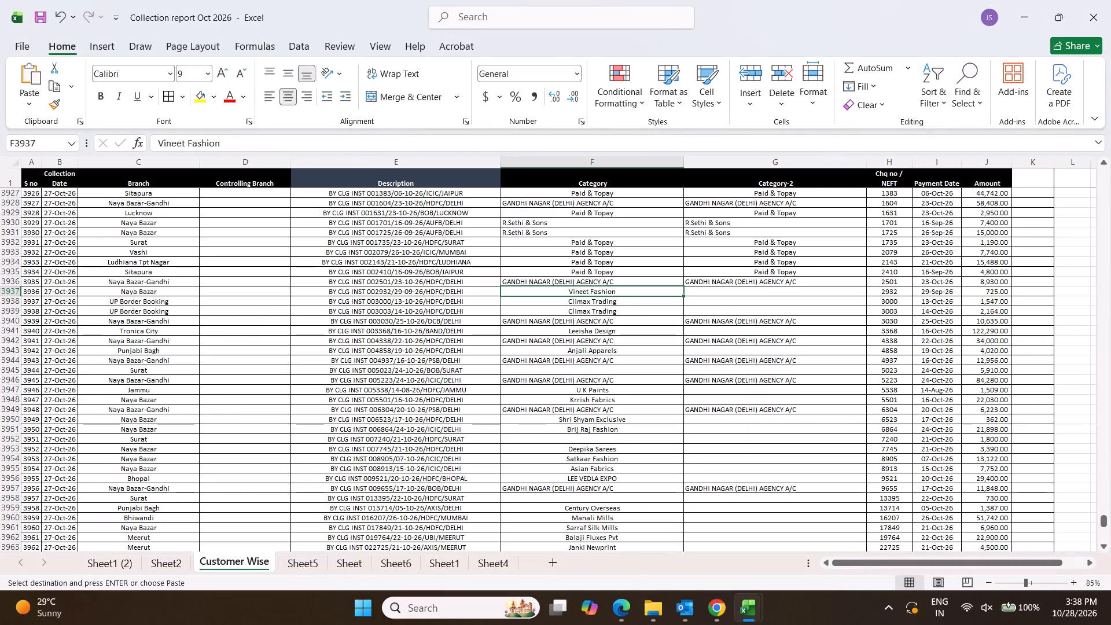
{"action": "left_click_drag", "start_coordinate": [624, 293], "coordinate": [705, 291]}
{"action": "key", "text": "ctrl+v"}
Copy the Paid & Topay Category and Category-2 cells from row 3935 into the UP Border Booking rows 3938 and 3939.
{"action": "left_click_drag", "start_coordinate": [613, 271], "coordinate": [730, 270]}
{"action": "key", "text": "ctrl+c"}
{"action": "left_click_drag", "start_coordinate": [613, 300], "coordinate": [615, 308]}
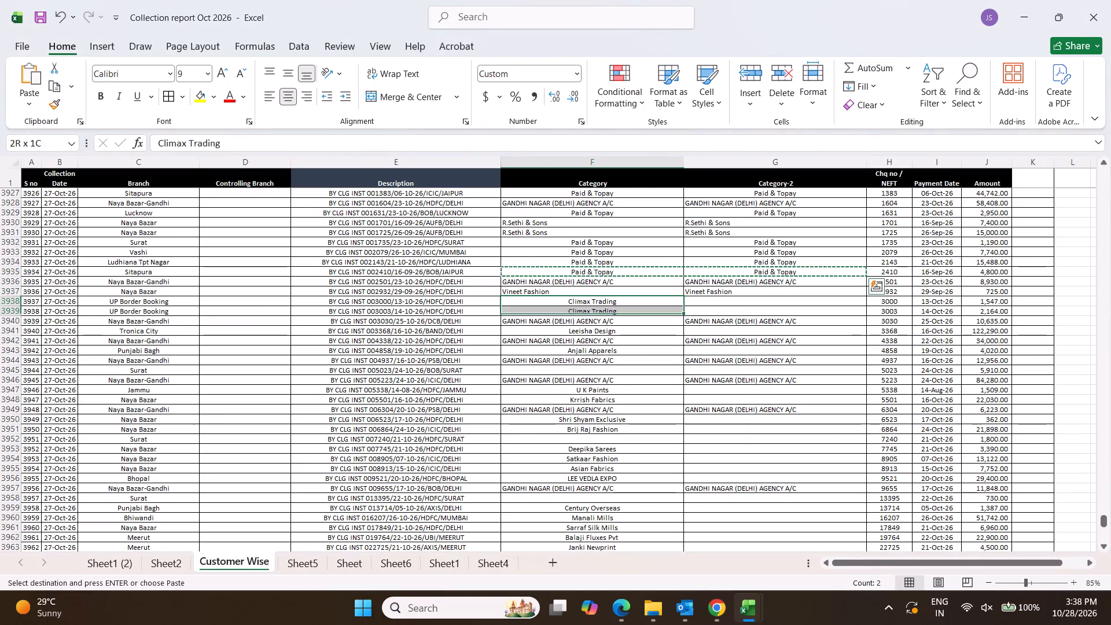
{"action": "left_click_drag", "start_coordinate": [615, 308], "coordinate": [757, 310]}
{"action": "key", "text": "ctrl+v"}
Search the collection target workbook for "LEEISHA" and copy LEEISHA DESIGNS PVT LTD into Category and Category-2 of row 3941.
{"action": "left_click", "coordinate": [604, 328]}
{"action": "key", "text": "alt+Tab"}
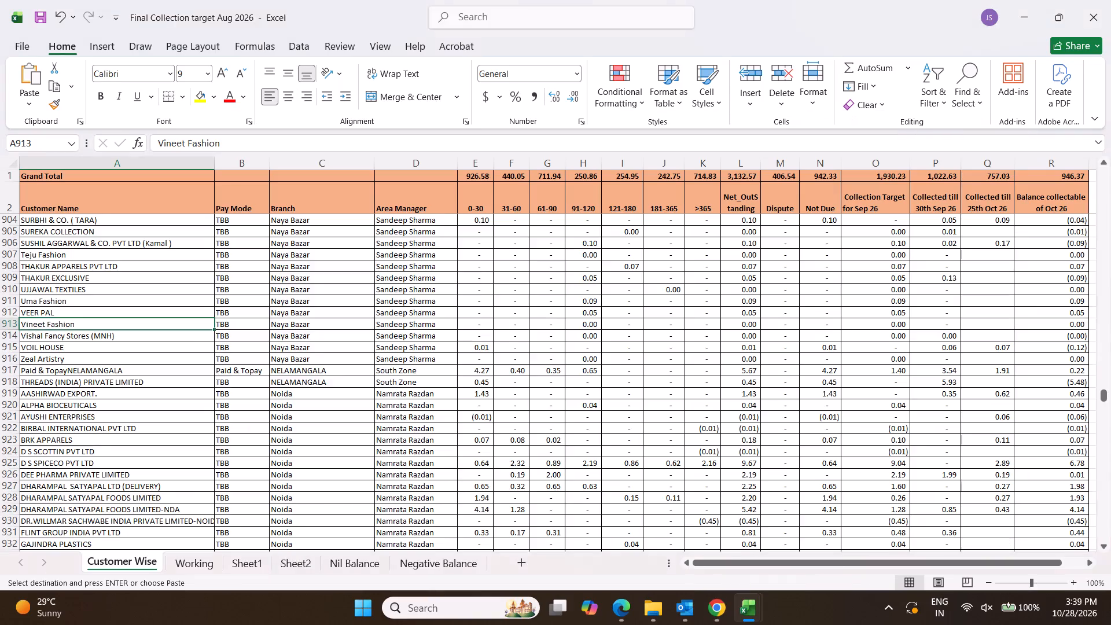
{"action": "key", "text": "ctrl+f"}
{"action": "type", "text": "LEEISHA"}
{"action": "key", "text": "Return"}
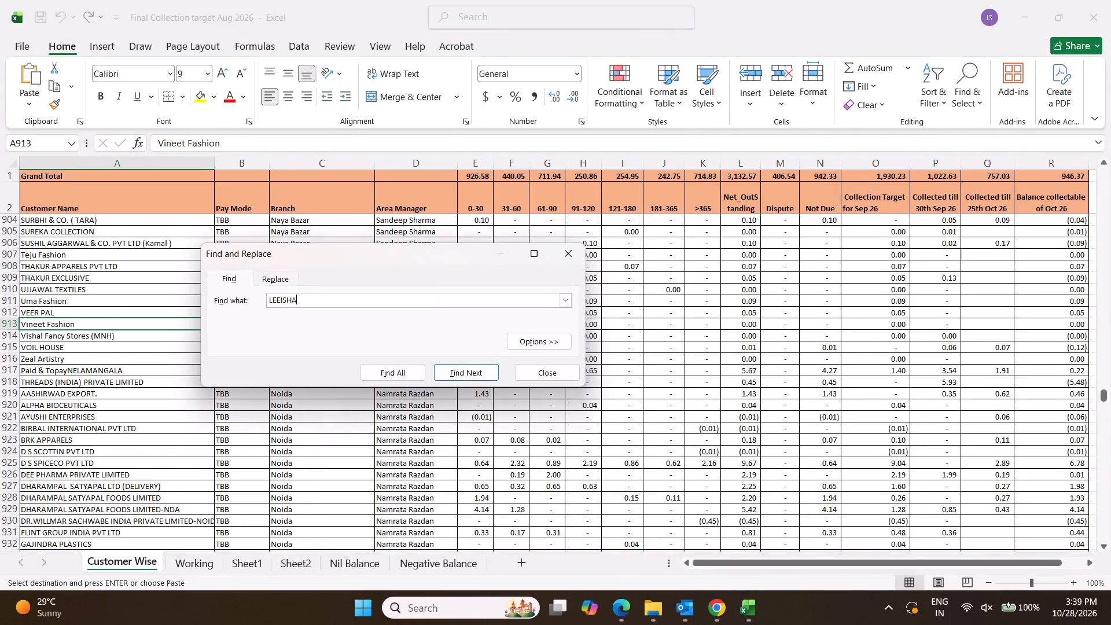
{"action": "key", "text": "Escape"}
{"action": "key", "text": "ctrl+c"}
{"action": "key", "text": "alt+Tab"}
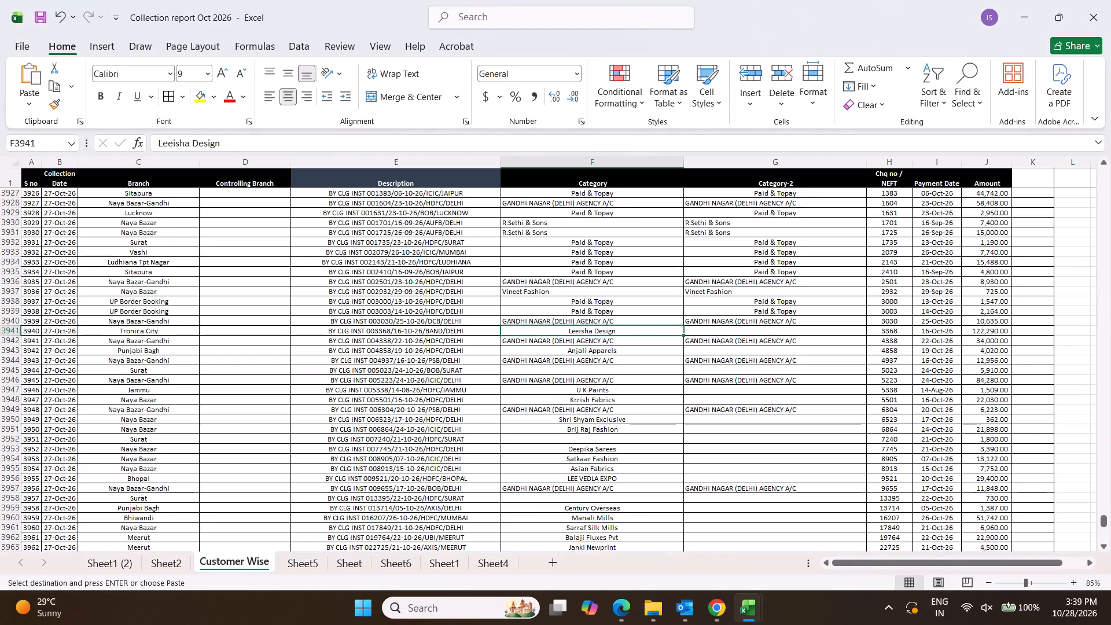
{"action": "key", "text": "shift+Right"}
{"action": "key", "text": "ctrl+v"}
Search the collection target workbook for "ANJALI APP" to check the customer of row 3943, and return to the collection report.
{"action": "key", "text": "Down"}
{"action": "key", "text": "Down"}
{"action": "key", "text": "alt+Tab"}
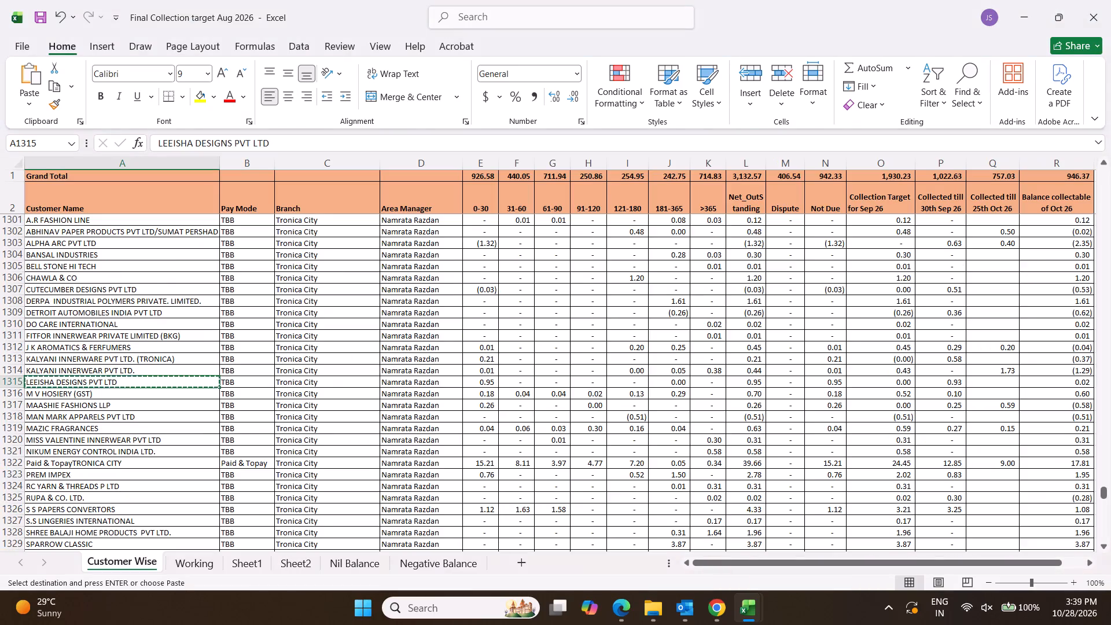
{"action": "key", "text": "ctrl+f"}
{"action": "type", "text": "ANJALI APP"}
{"action": "key", "text": "Return"}
{"action": "key", "text": "Return"}
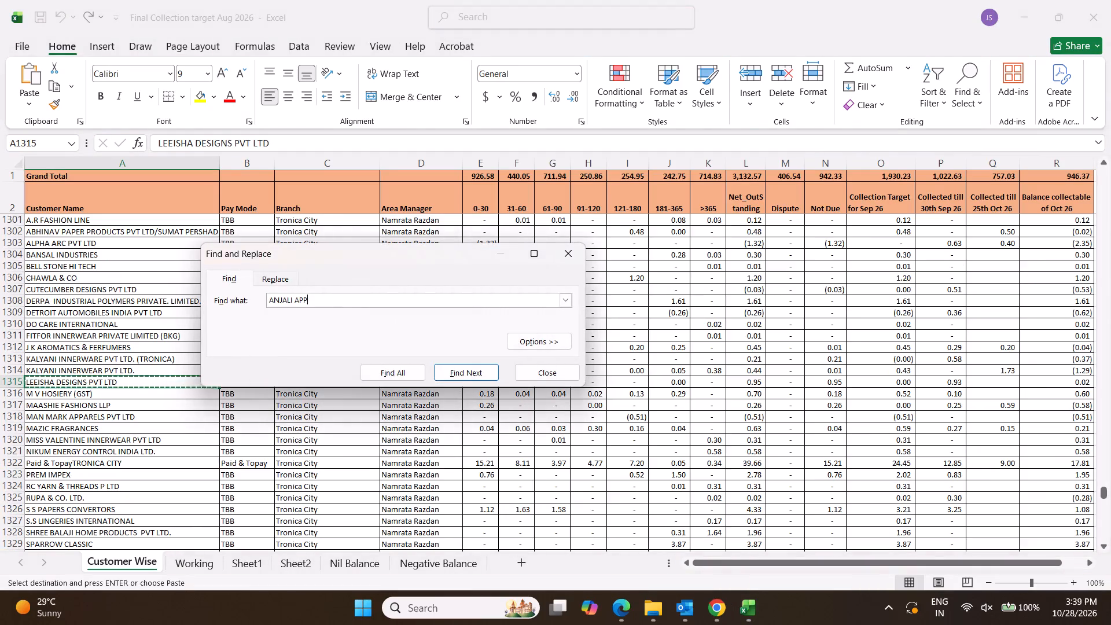
{"action": "key", "text": "Escape"}
{"action": "key", "text": "Escape"}
{"action": "key", "text": "alt+Tab"}
Copy the Paid & Topay Category and Category-2 cells from row 3939 into rows 3943 and 3945.
{"action": "key", "text": "Up"}
{"action": "key", "text": "Up"}
{"action": "key", "text": "Up"}
{"action": "key", "text": "Up"}
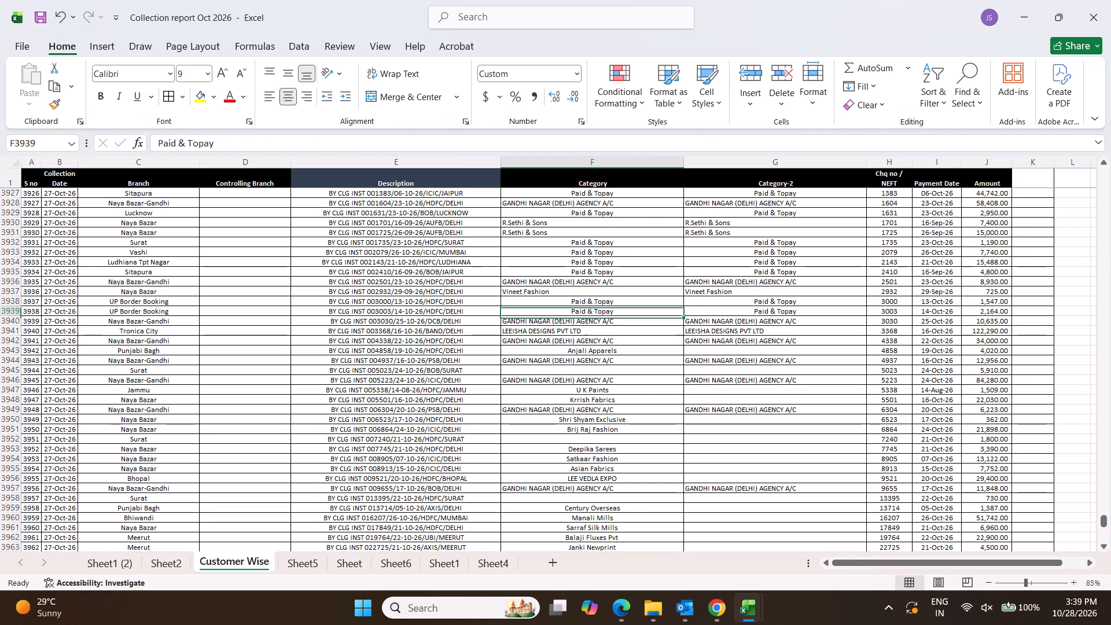
{"action": "key", "text": "shift+Right"}
{"action": "key", "text": "ctrl+c"}
{"action": "key", "text": "Down"}
{"action": "key", "text": "Down"}
{"action": "key", "text": "Down"}
{"action": "key", "text": "Down"}
{"action": "key", "text": "ctrl+v"}
{"action": "key", "text": "Down"}
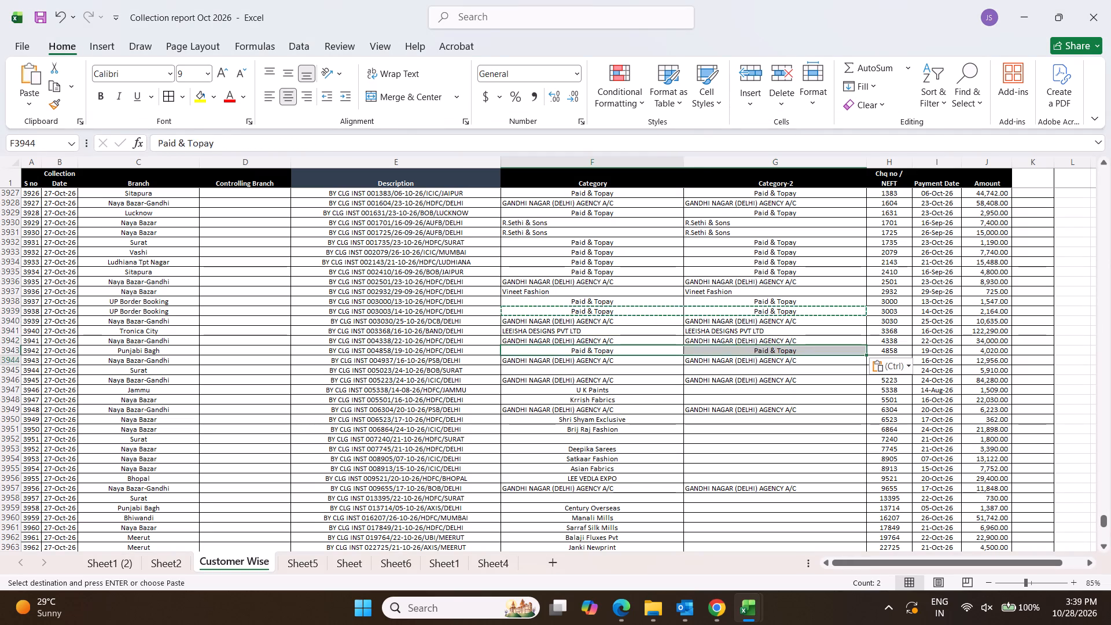
{"action": "key", "text": "Down"}
{"action": "key", "text": "ctrl+v"}
Search the target workbook for "JAMMU" and copy U K PAINT INDIA PVT LIMITED-Jammu into Category and Category-2 of row 3947.
{"action": "key", "text": "Down"}
{"action": "key", "text": "Down"}
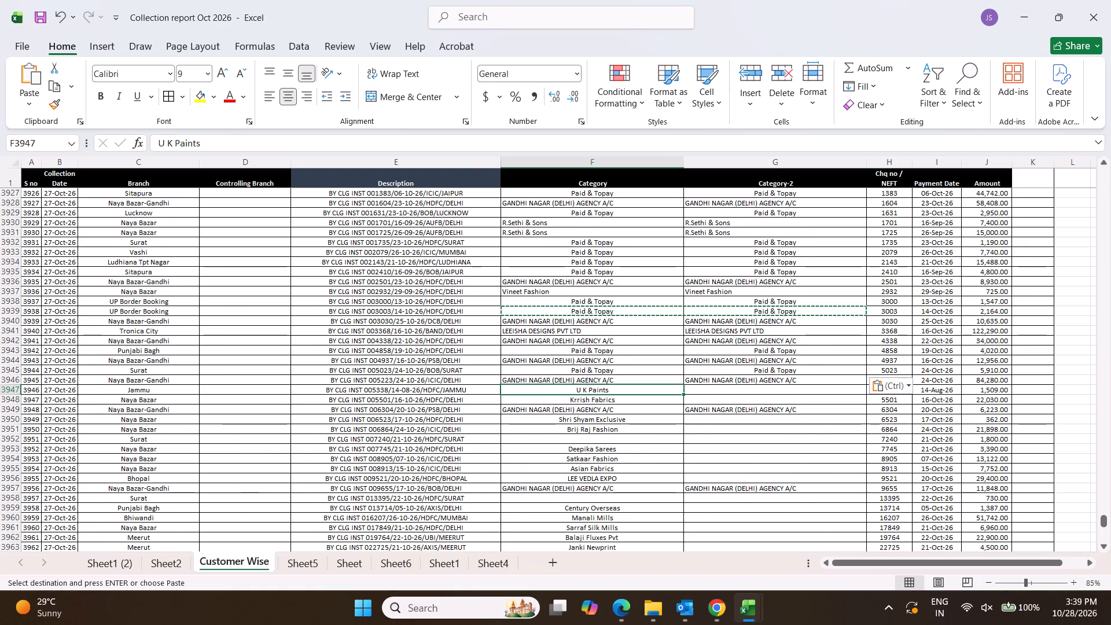
{"action": "key", "text": "alt+Tab"}
{"action": "key", "text": "ctrl+f"}
{"action": "type", "text": "JAMMU"}
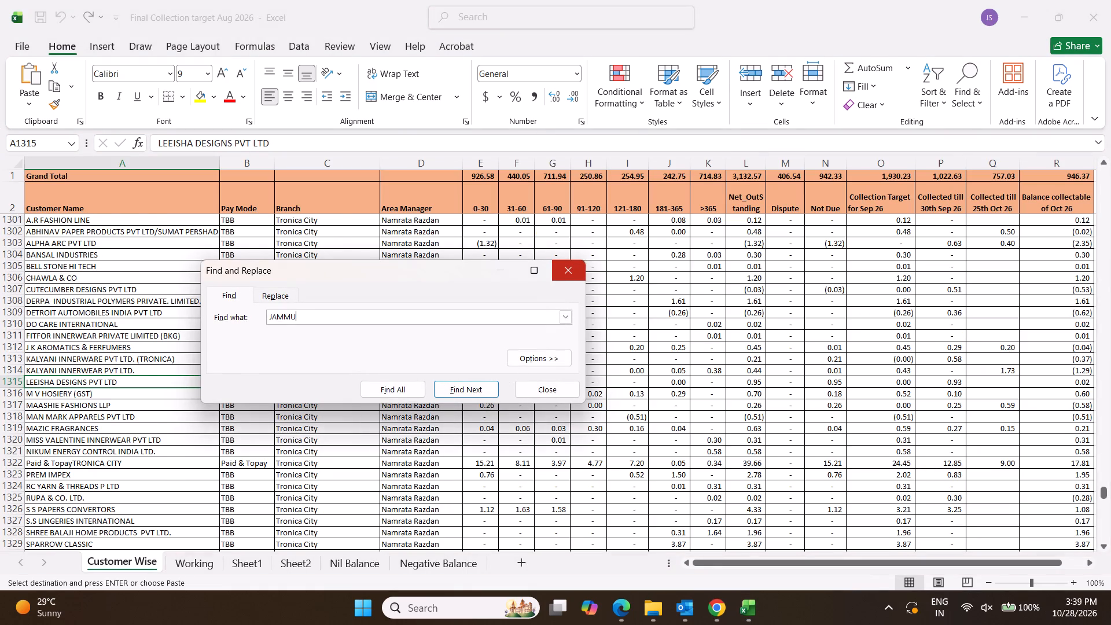
{"action": "key", "text": "Return"}
{"action": "key", "text": "Escape"}
{"action": "key", "text": "ctrl+f"}
{"action": "key", "text": "Return"}
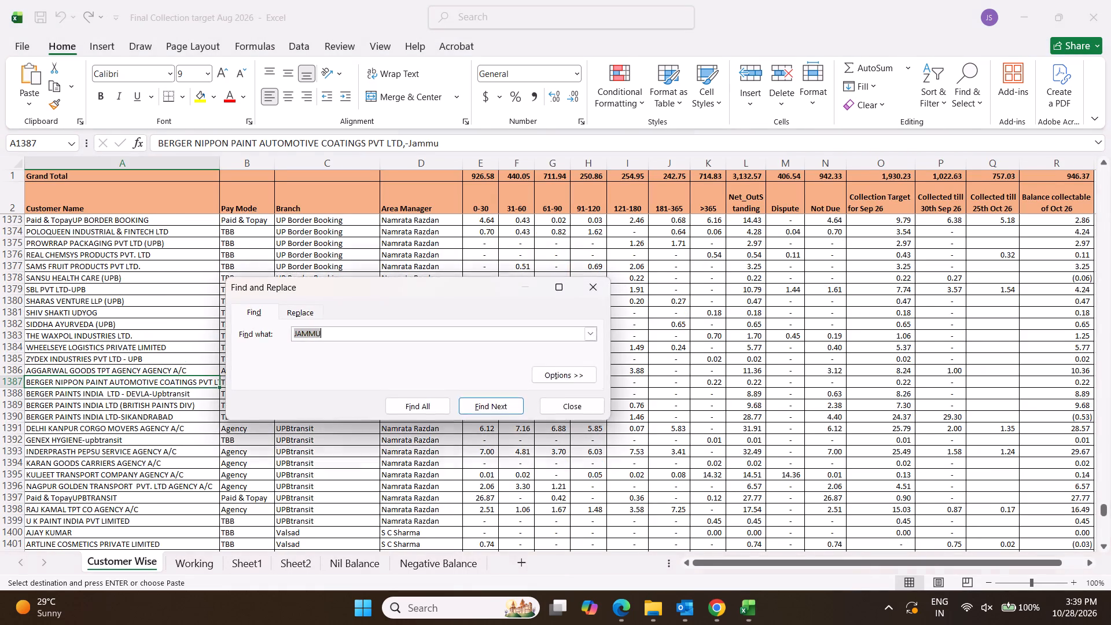
{"action": "key", "text": "Escape"}
{"action": "scroll", "coordinate": [584, 376], "scroll_direction": "down", "scroll_amount": 8}
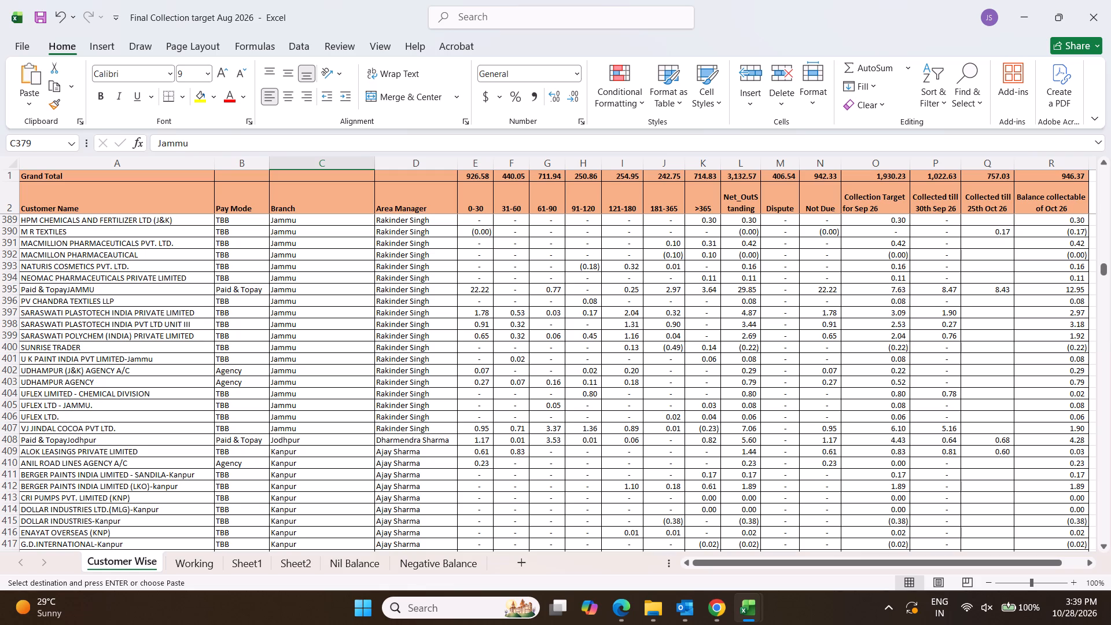
{"action": "left_click", "coordinate": [69, 360]}
{"action": "key", "text": "ctrl+c"}
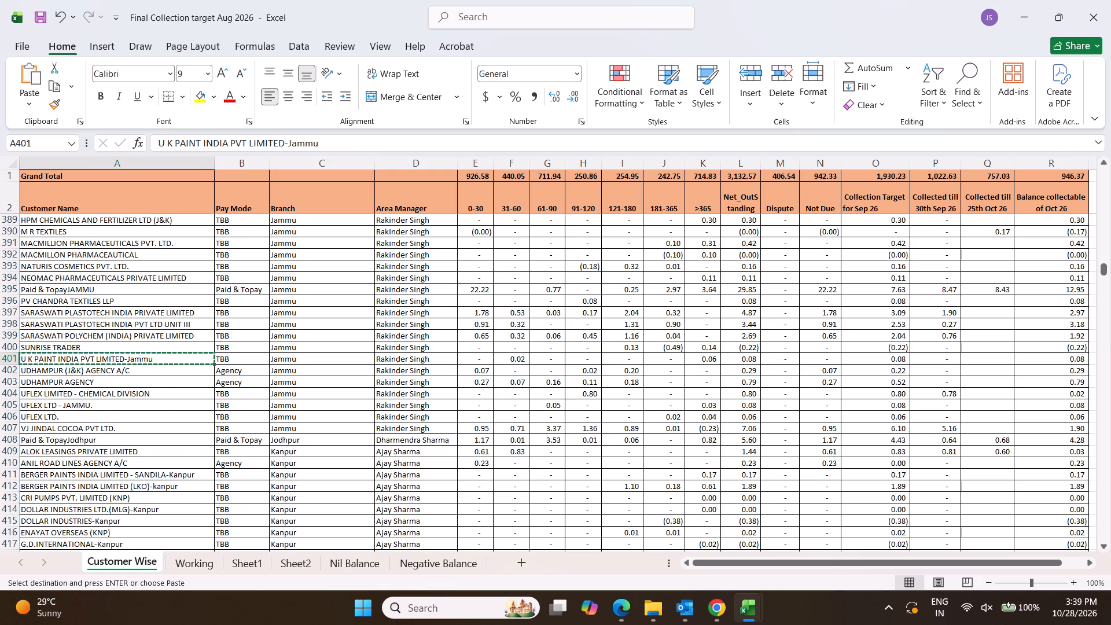
{"action": "key", "text": "alt+Tab"}
{"action": "left_click_drag", "start_coordinate": [627, 389], "coordinate": [628, 389]}
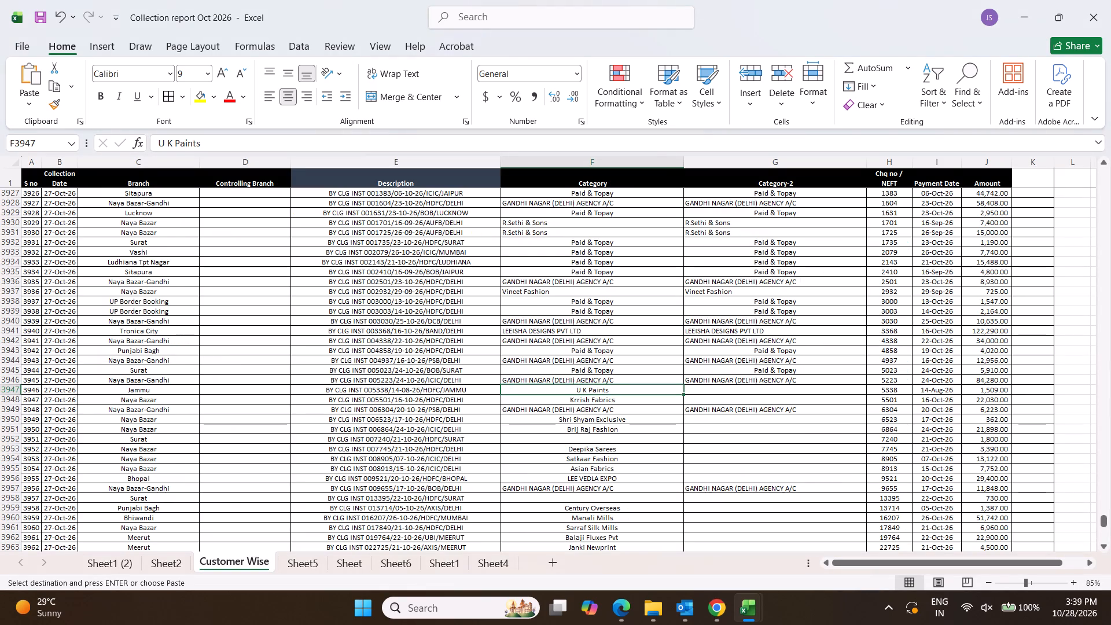
{"action": "left_click_drag", "start_coordinate": [628, 389], "coordinate": [712, 388]}
{"action": "key", "text": "ctrl+v"}
Search the collection target workbook for "KRRISH FAB" and copy KRRISH FABRICS (MANOHAR) into Category and Category-2 of row 3948.
{"action": "left_click", "coordinate": [595, 399]}
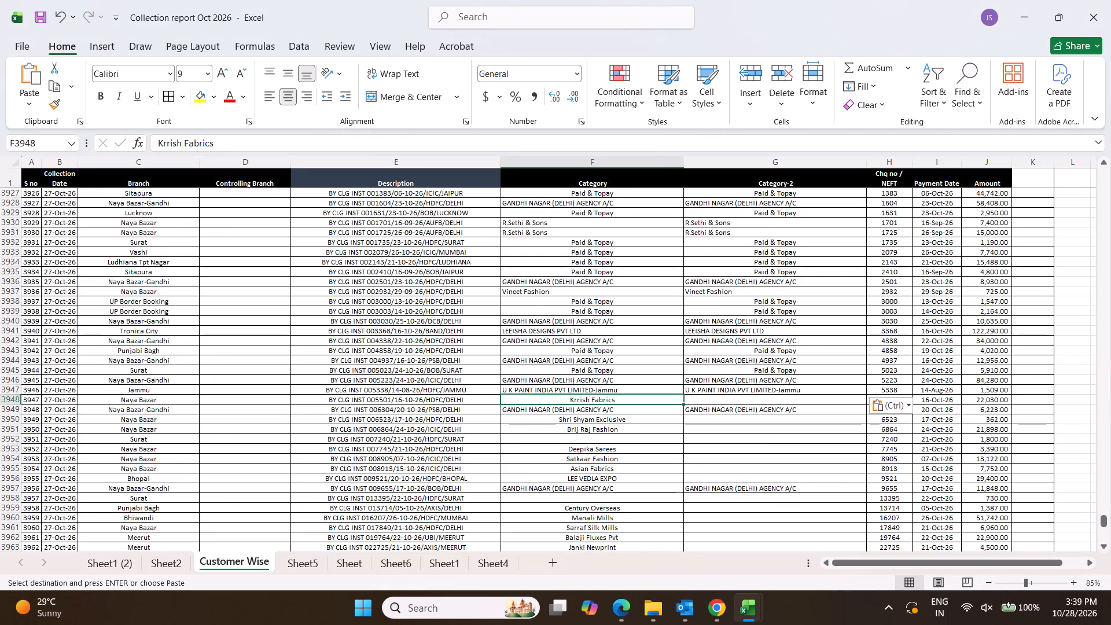
{"action": "key", "text": "alt+Tab"}
{"action": "key", "text": "ctrl+f"}
{"action": "type", "text": "KRRISH FAB"}
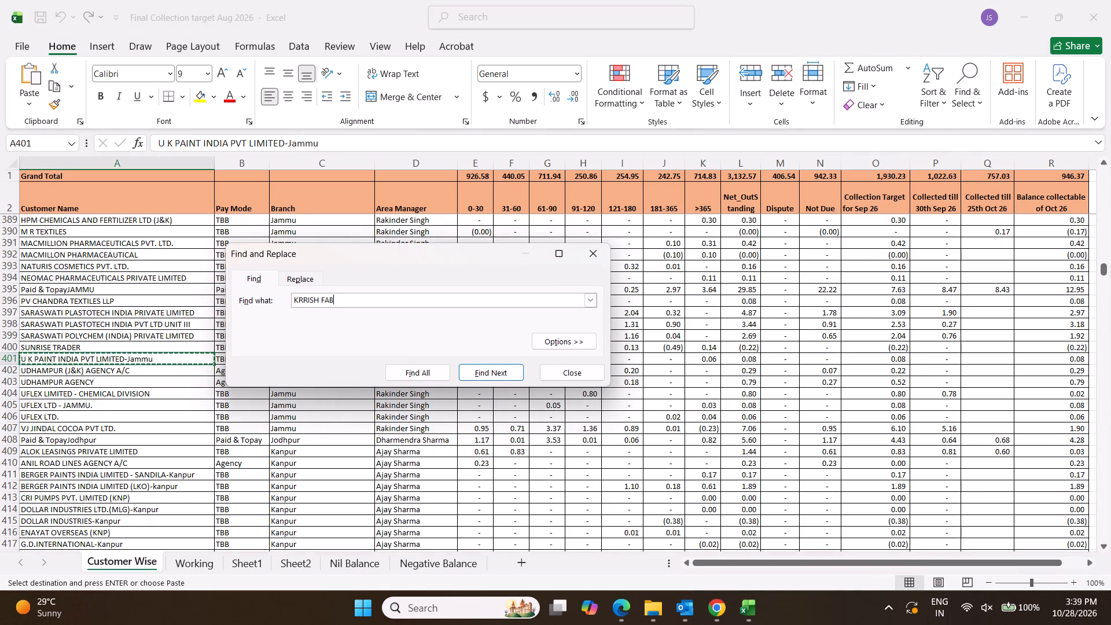
{"action": "key", "text": "Return"}
{"action": "key", "text": "Escape"}
{"action": "key", "text": "ctrl+c"}
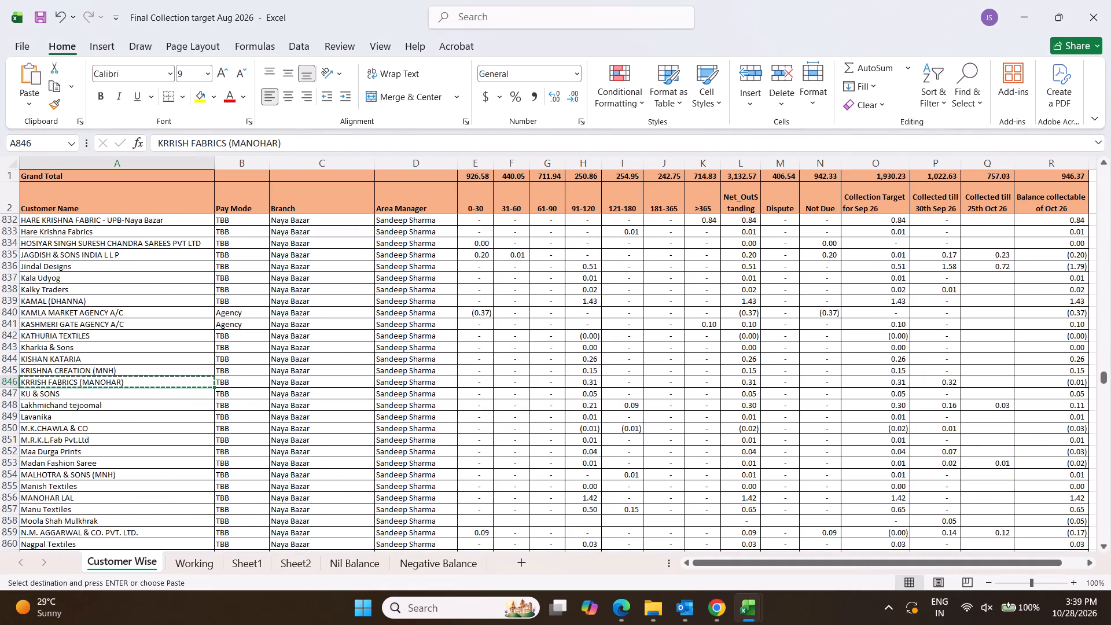
{"action": "key", "text": "alt+Tab"}
{"action": "key", "text": "shift+Right"}
{"action": "key", "text": "ctrl+v"}
Examine the Naya Bazar customer names in the target workbook for Shri Shyam Exclusive of row 3950, and return to the collection report.
{"action": "key", "text": "Down"}
{"action": "key", "text": "Down"}
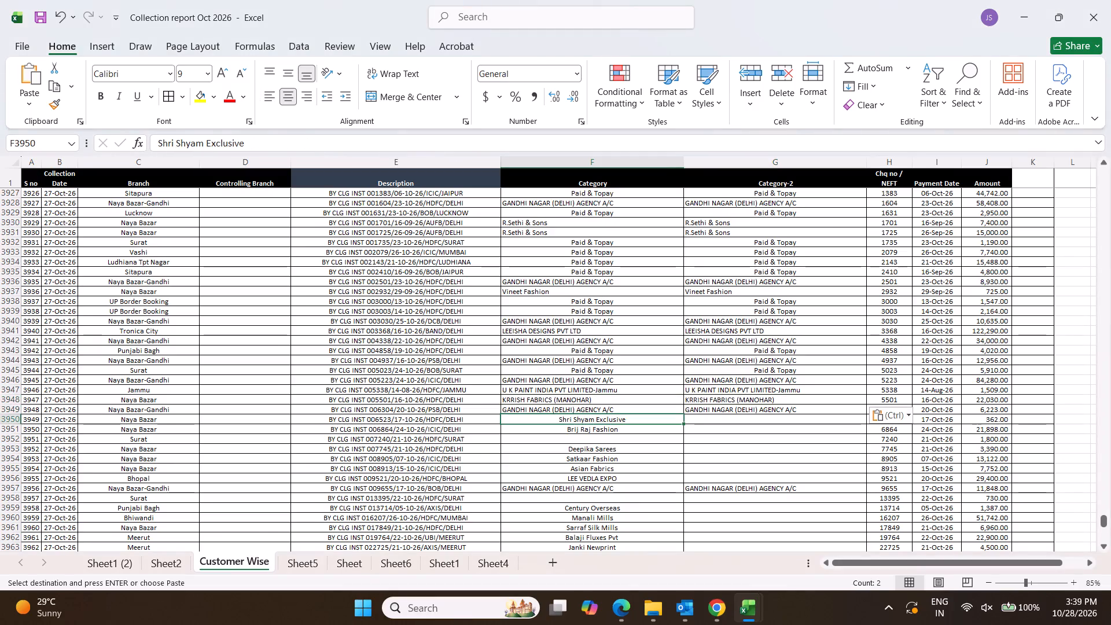
{"action": "key", "text": "alt+Tab"}
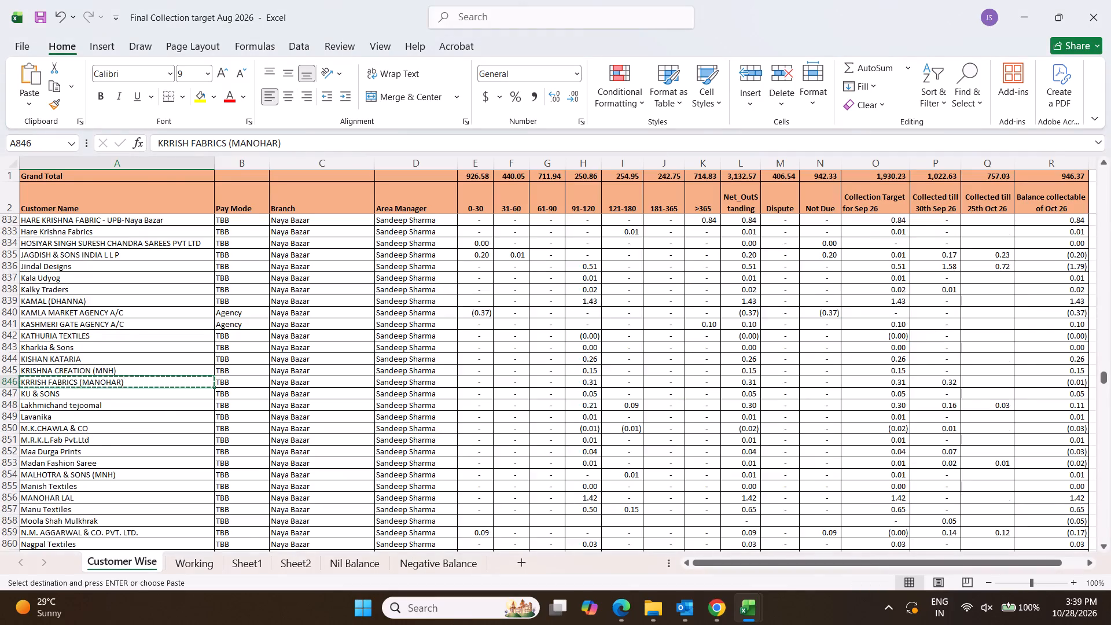
{"action": "scroll", "coordinate": [224, 402], "scroll_direction": "down", "scroll_amount": 20}
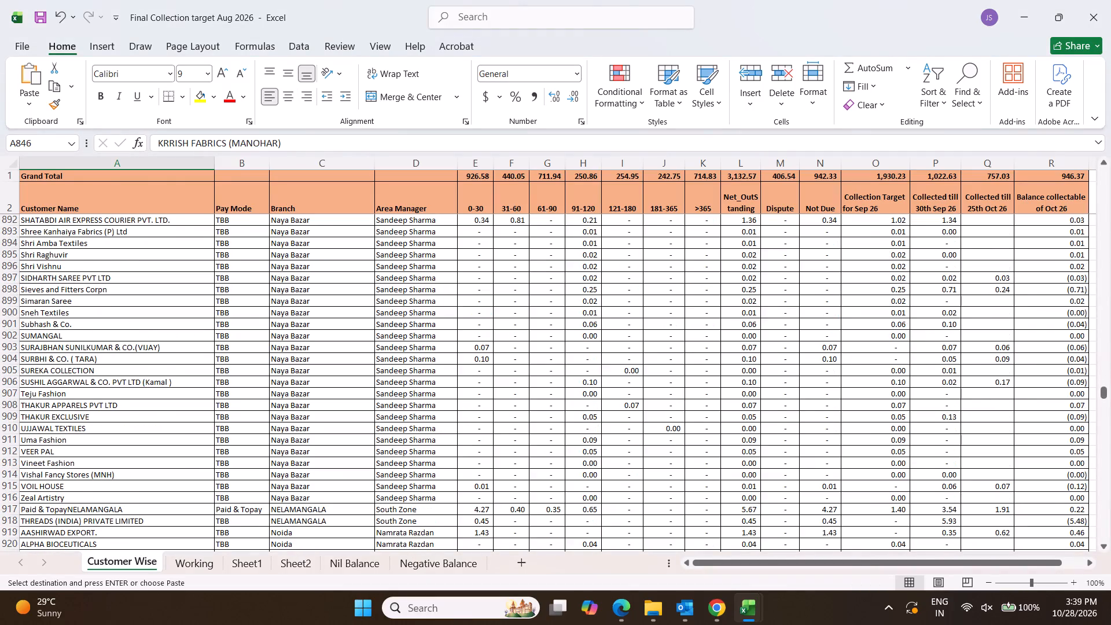
{"action": "scroll", "coordinate": [214, 348], "scroll_direction": "up", "scroll_amount": 2}
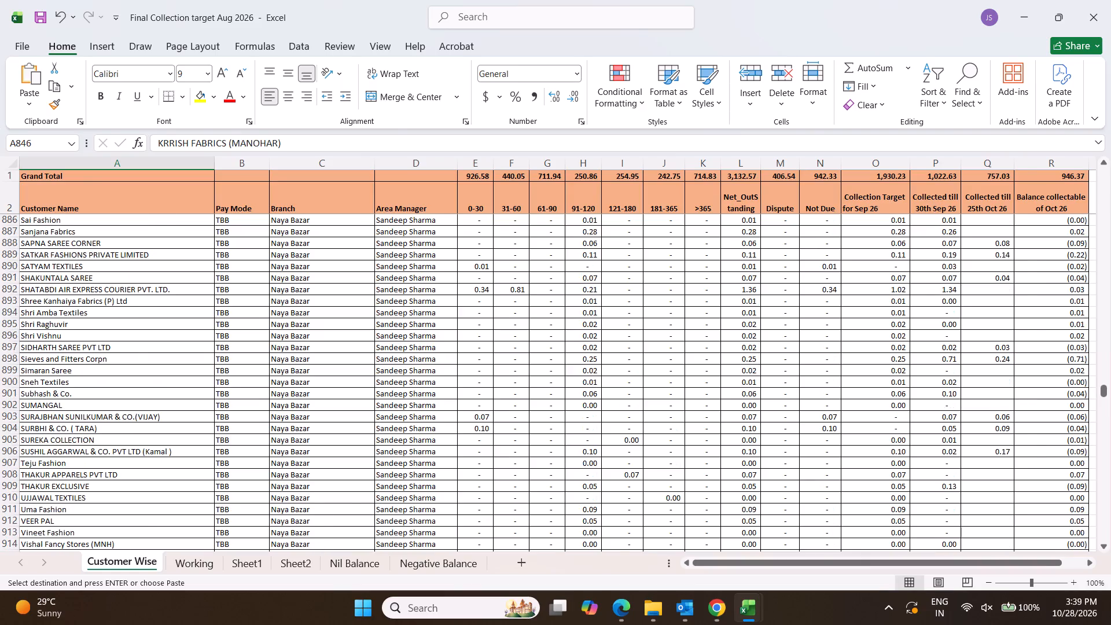
{"action": "key", "text": "alt+Tab"}
{"action": "key", "text": "alt+Tab"}
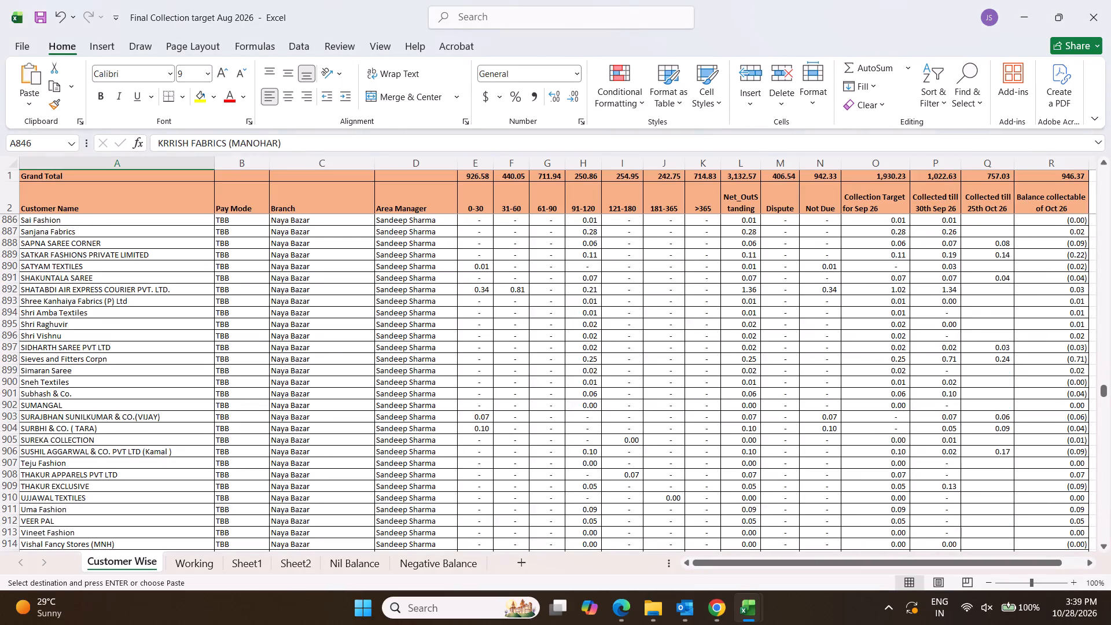
{"action": "key", "text": "alt+Tab"}
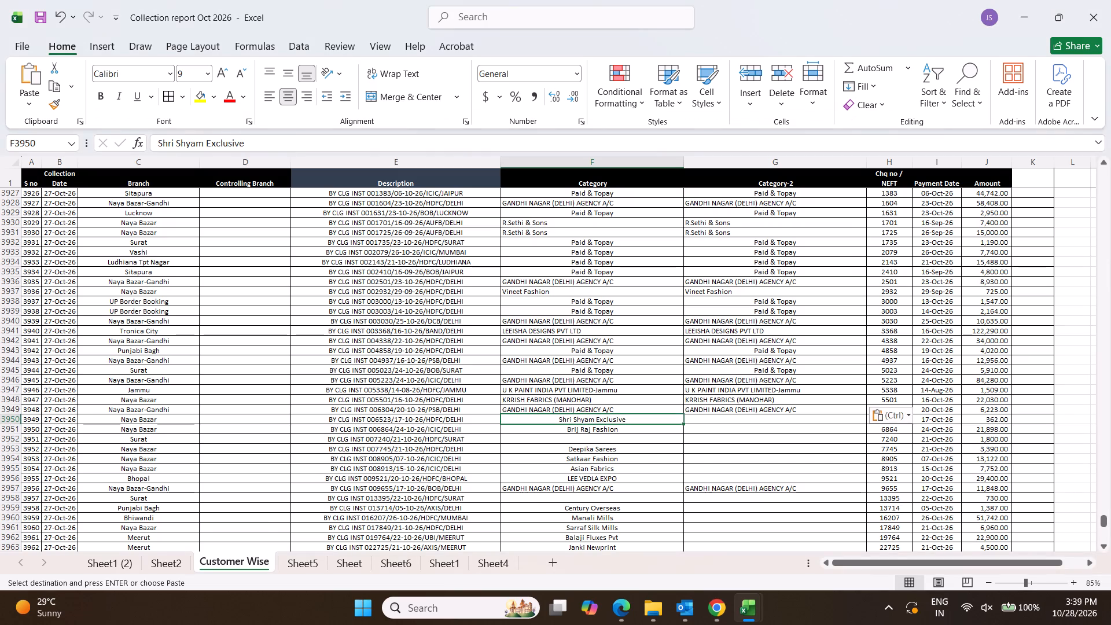
Copy the Paid & Topay Category and Category-2 cells from row 3945 into row 3950, replacing Shri Shyam Exclusive.
{"action": "left_click_drag", "start_coordinate": [627, 370], "coordinate": [728, 375]}
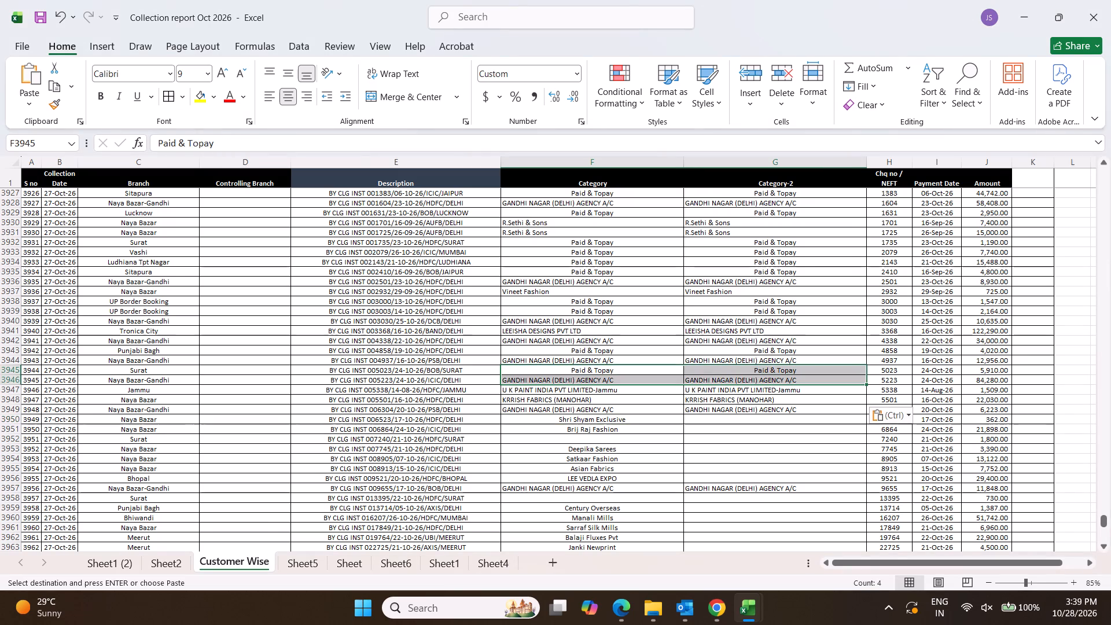
{"action": "left_click_drag", "start_coordinate": [630, 371], "coordinate": [722, 370]}
{"action": "key", "text": "ctrl+c"}
{"action": "left_click", "coordinate": [624, 418]}
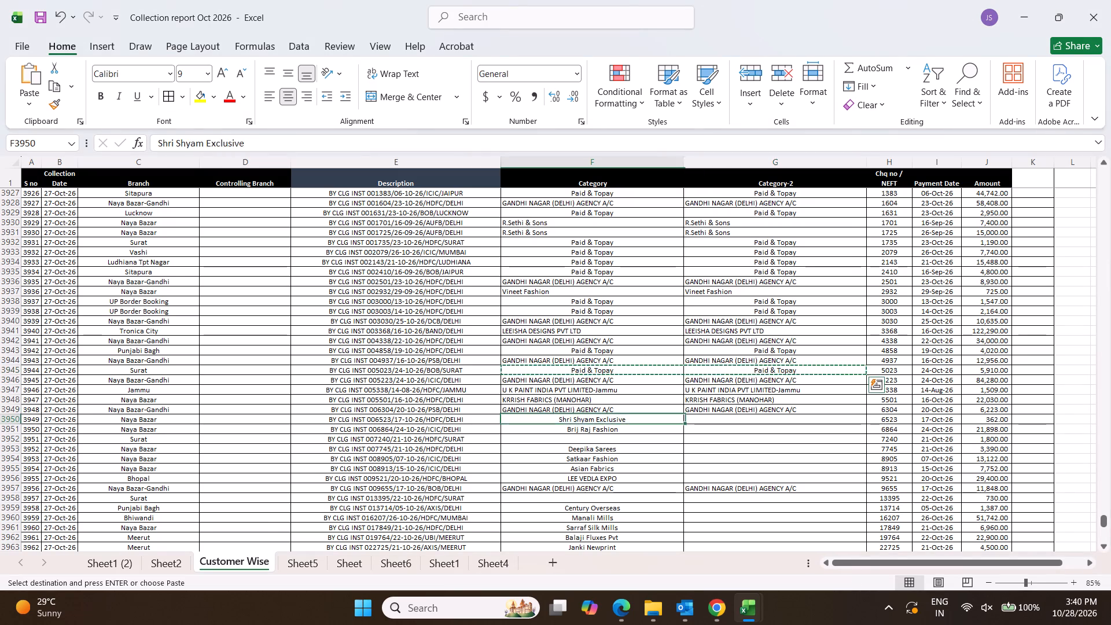
{"action": "key", "text": "ctrl+v"}
Copy BRIJ RAJ FASHION PVT LTD from the target workbook's Naya Bazar customers into Category and Category-2 of row 3951.
{"action": "key", "text": "alt+Tab"}
{"action": "scroll", "coordinate": [231, 356], "scroll_direction": "up", "scroll_amount": 20}
{"action": "scroll", "coordinate": [231, 356], "scroll_direction": "up", "scroll_amount": 11}
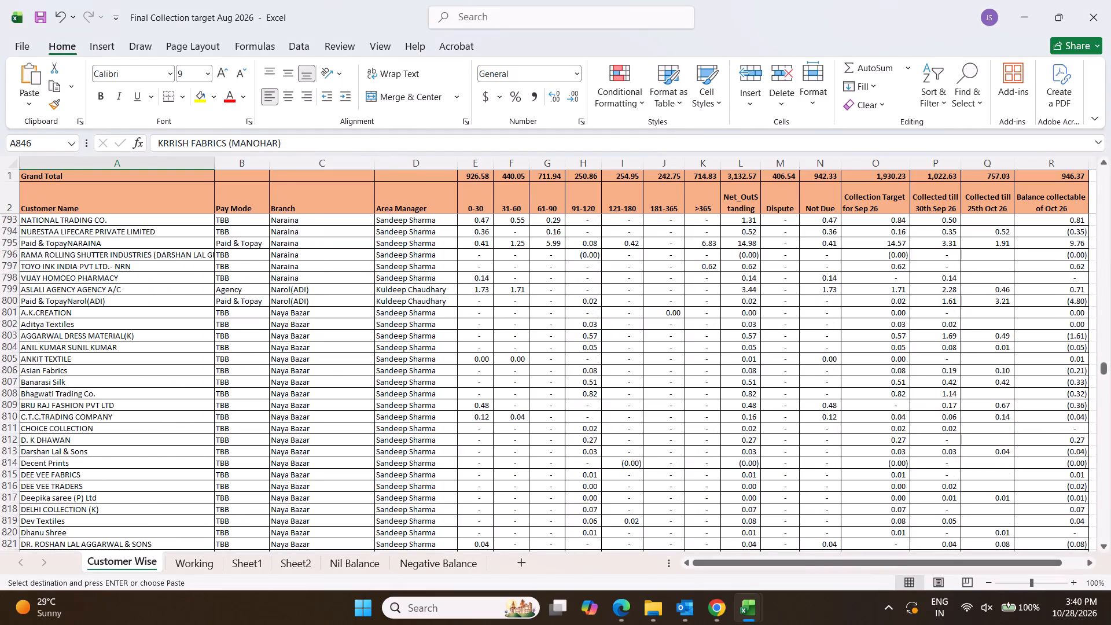
{"action": "left_click", "coordinate": [120, 402]}
{"action": "key", "text": "ctrl+c"}
{"action": "key", "text": "alt+Tab"}
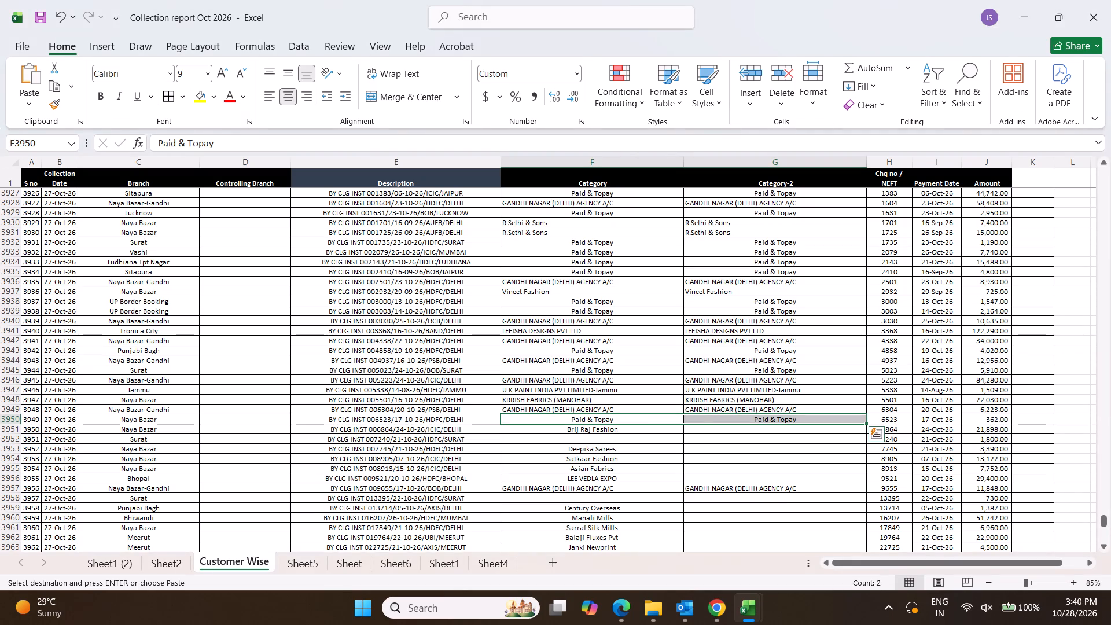
{"action": "left_click", "coordinate": [616, 426]}
{"action": "left_click_drag", "start_coordinate": [619, 427], "coordinate": [748, 429]}
{"action": "key", "text": "ctrl+v"}
Copy the Paid & Topay Category and Category-2 cells from row 3950 into the Surat entry in row 3952.
{"action": "scroll", "coordinate": [673, 454], "scroll_direction": "down", "scroll_amount": 5}
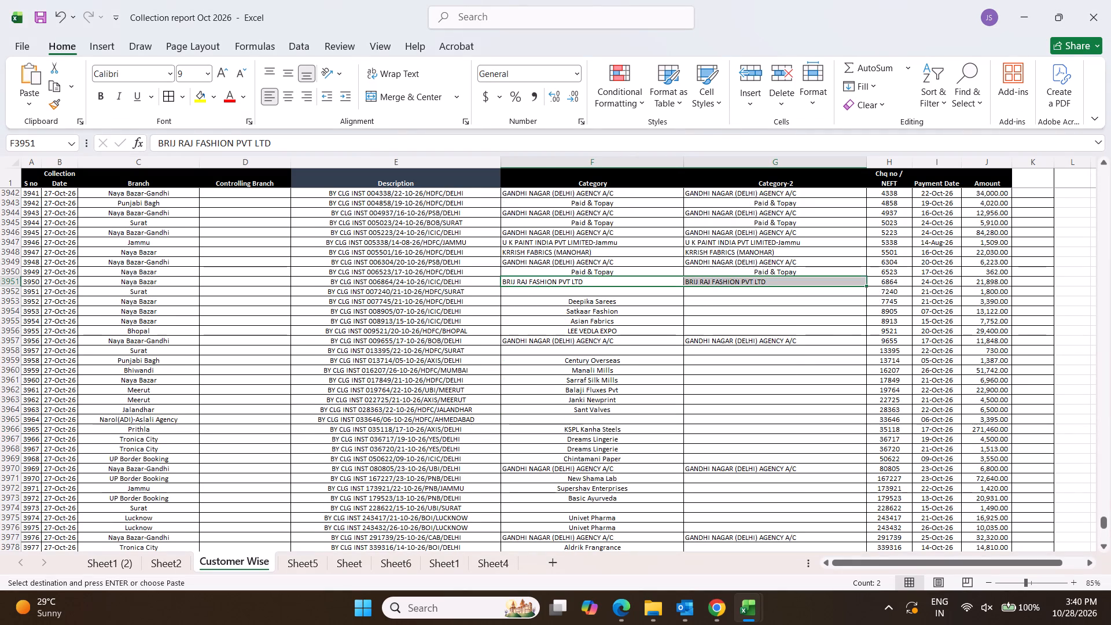
{"action": "left_click_drag", "start_coordinate": [616, 271], "coordinate": [733, 272]}
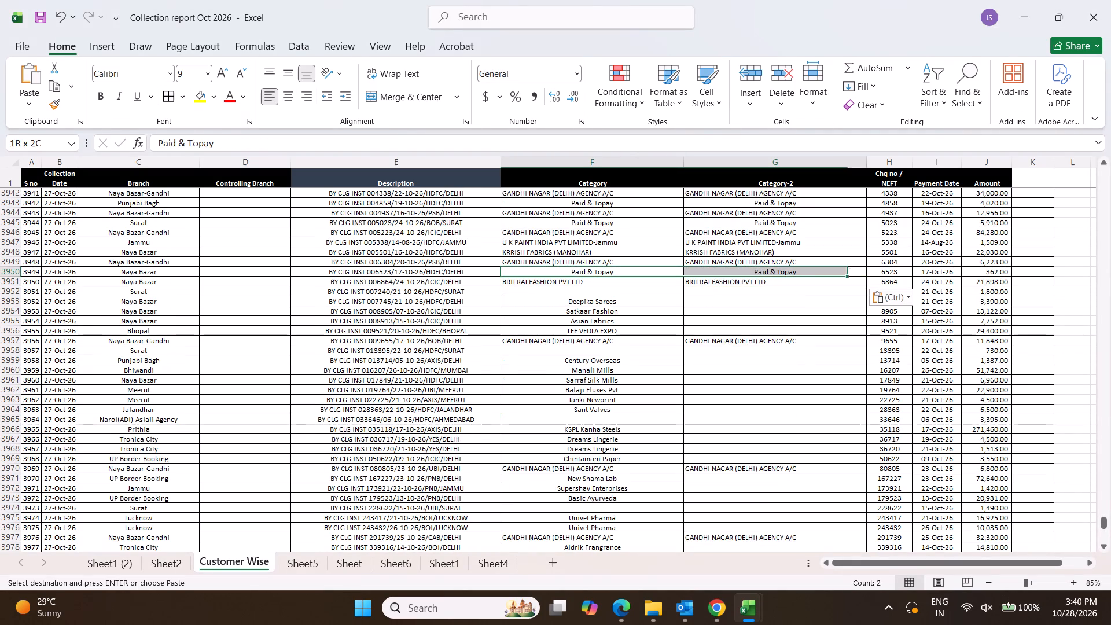
{"action": "left_click_drag", "start_coordinate": [733, 272], "coordinate": [734, 272]}
{"action": "key", "text": "ctrl+c"}
{"action": "left_click", "coordinate": [608, 290]}
{"action": "key", "text": "ctrl+v"}
Copy Deepika saree (P) Ltd from the target workbook's Naya Bazar customers into Category and Category-2 of row 3953.
{"action": "key", "text": "alt+Tab"}
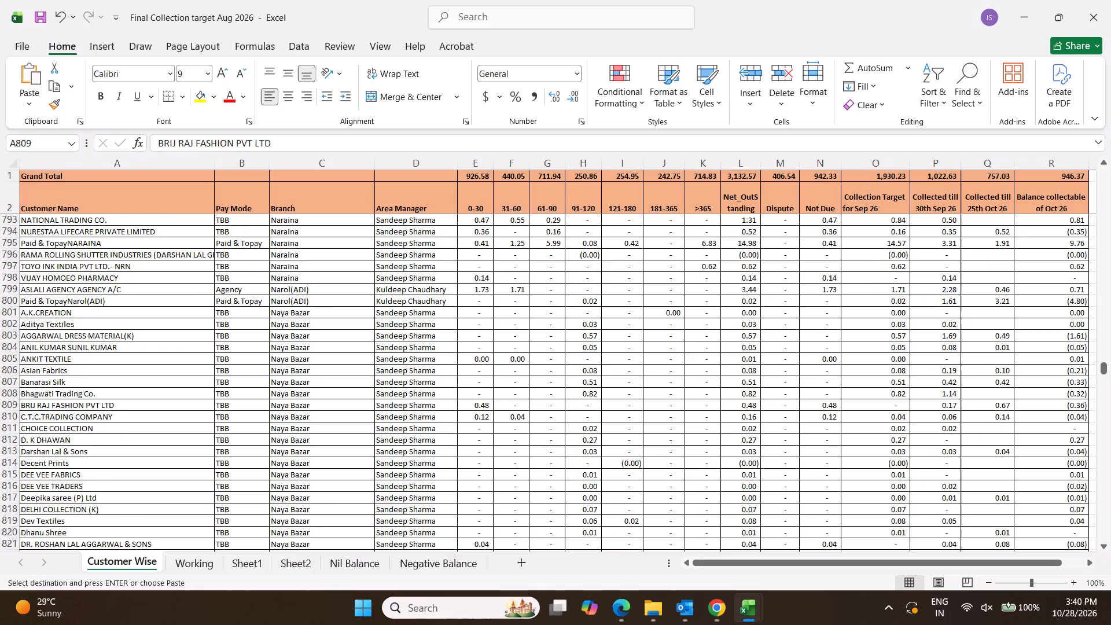
{"action": "scroll", "coordinate": [46, 390], "scroll_direction": "down", "scroll_amount": 1}
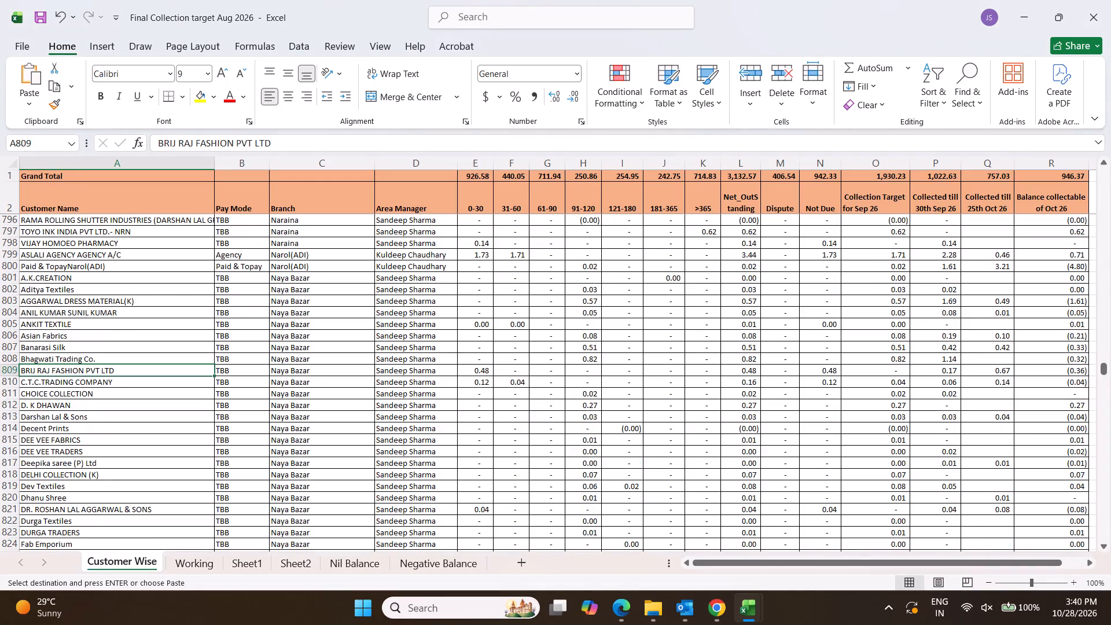
{"action": "left_click", "coordinate": [55, 464]}
{"action": "key", "text": "ctrl+c"}
{"action": "key", "text": "alt+Tab"}
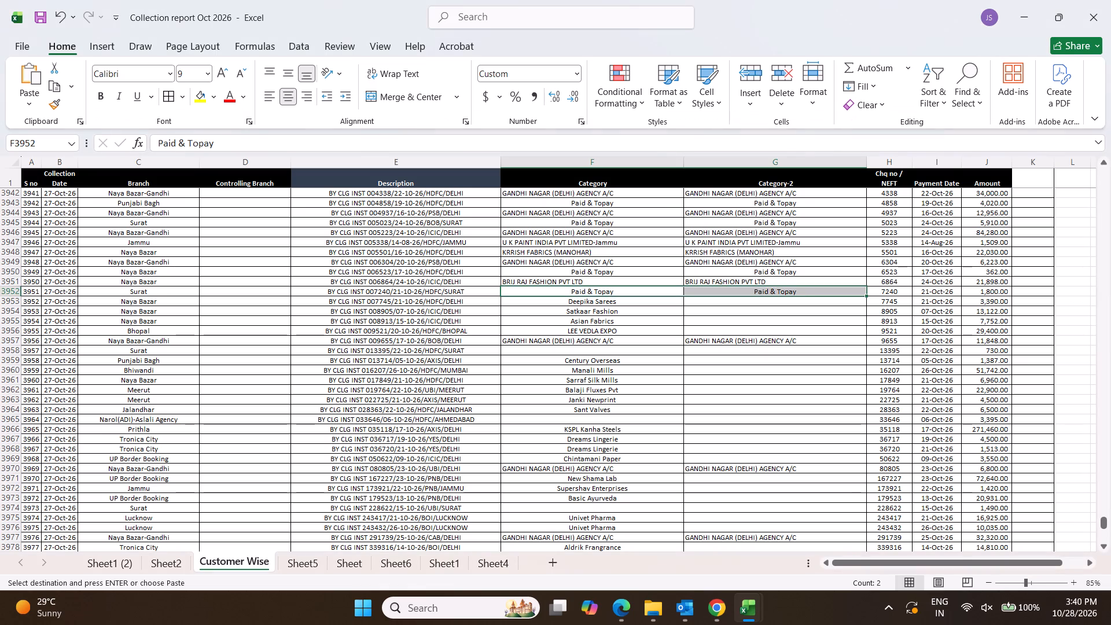
{"action": "left_click_drag", "start_coordinate": [621, 302], "coordinate": [758, 299]}
{"action": "key", "text": "ctrl+v"}
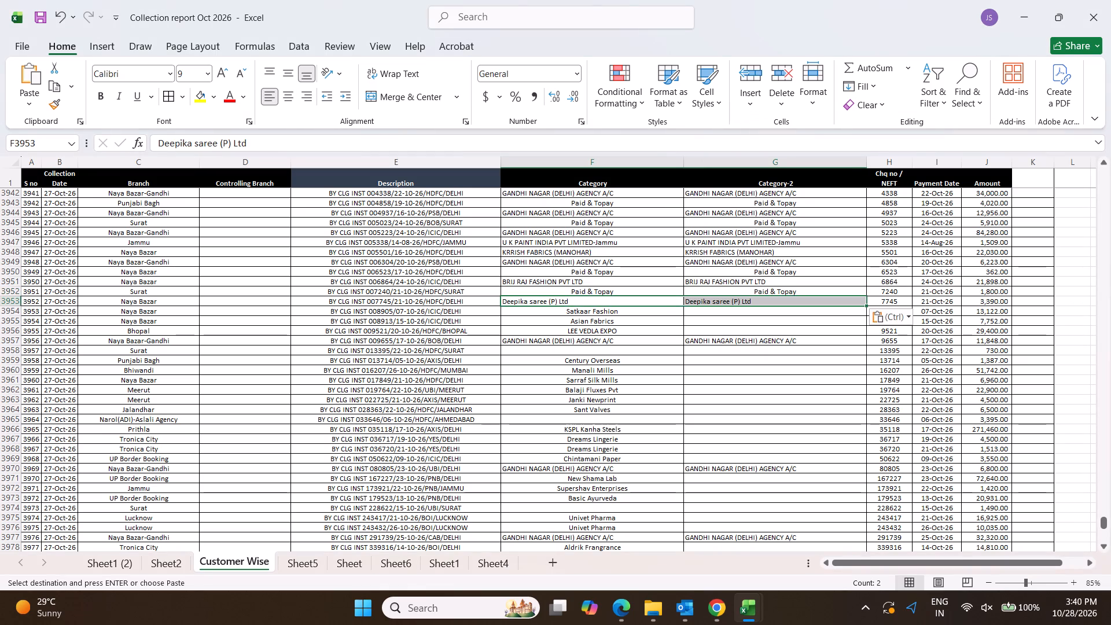
Copy SATKAR FASHIONS PRIVATE LIMITED from the target workbook's Naya Bazar customers into Category and Category-2 of row 3954.
{"action": "left_click", "coordinate": [583, 306]}
{"action": "key", "text": "alt+Tab"}
{"action": "scroll", "coordinate": [138, 436], "scroll_direction": "down", "scroll_amount": 20}
{"action": "scroll", "coordinate": [138, 436], "scroll_direction": "down", "scroll_amount": 1}
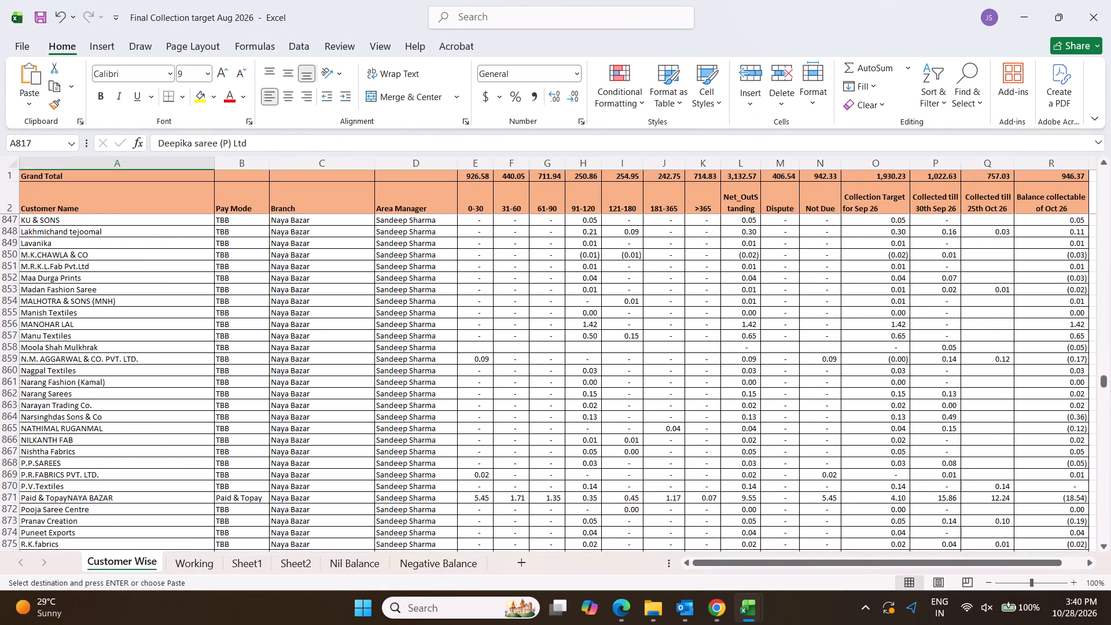
{"action": "scroll", "coordinate": [138, 435], "scroll_direction": "down", "scroll_amount": 8}
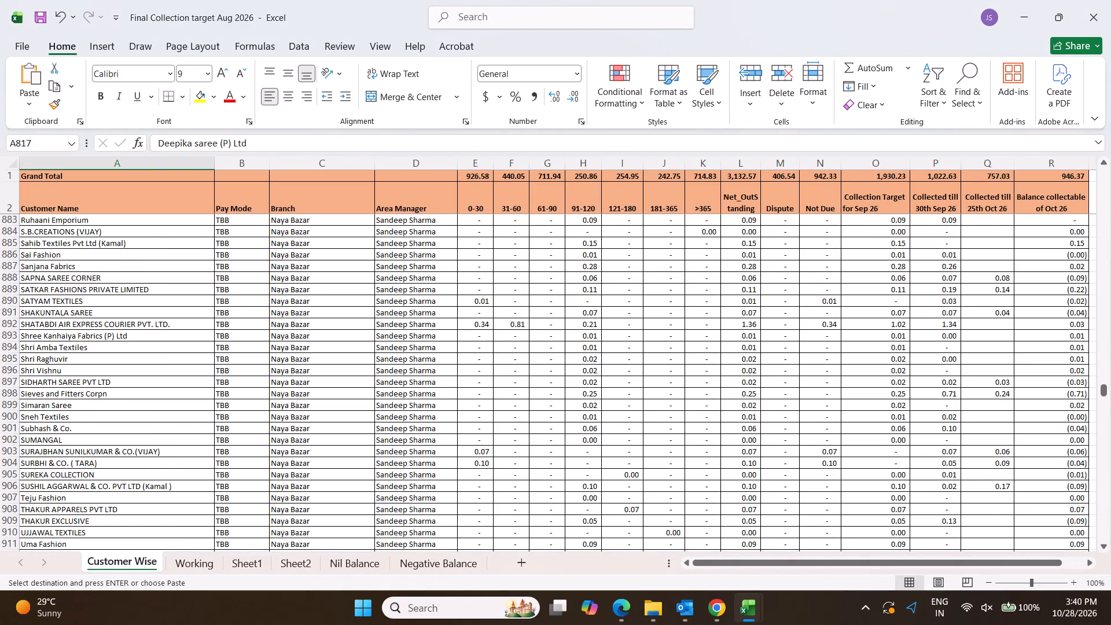
{"action": "left_click", "coordinate": [87, 286]}
{"action": "key", "text": "ctrl+c"}
{"action": "key", "text": "alt+Tab"}
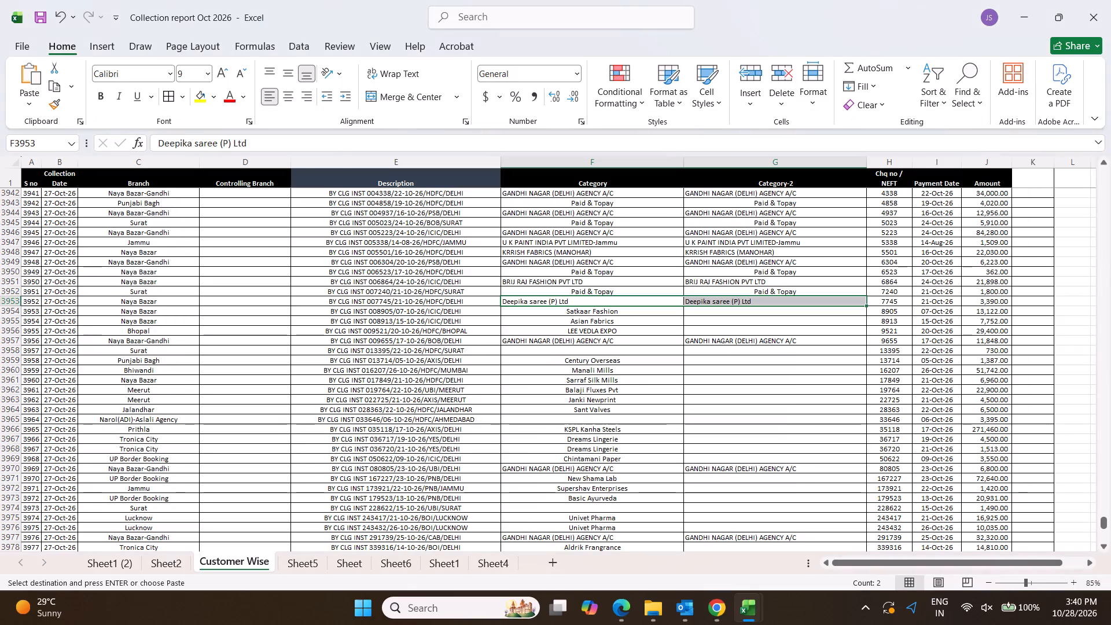
{"action": "left_click_drag", "start_coordinate": [608, 309], "coordinate": [741, 311]}
{"action": "key", "text": "ctrl+v"}
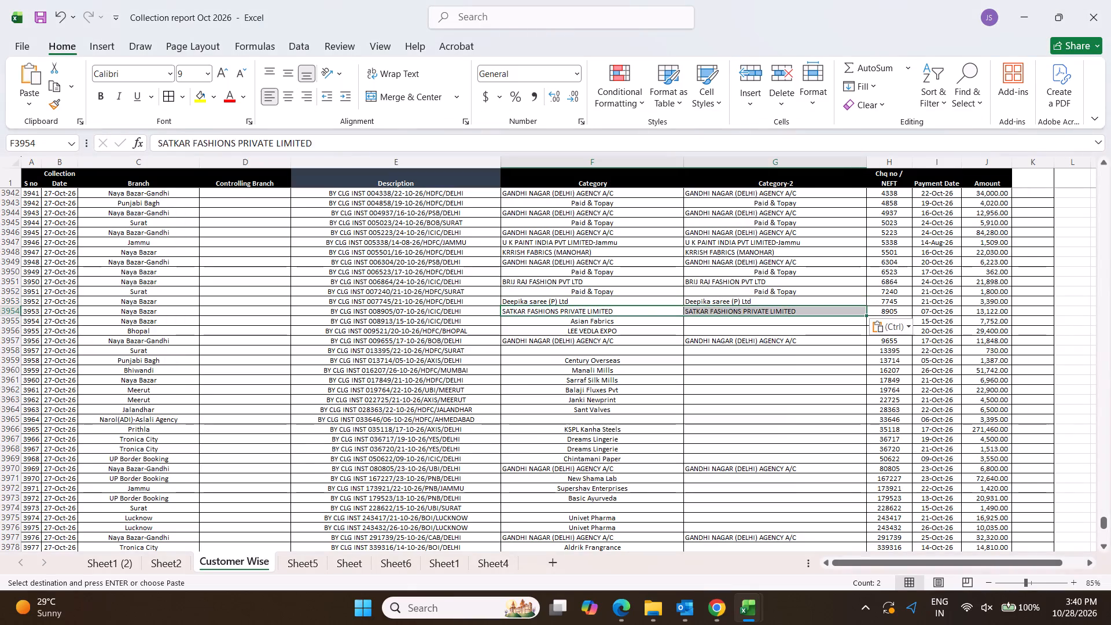
Copy Asian Fabrics from the target workbook's Naya Bazar customers into Category and Category-2 of row 3955.
{"action": "left_click", "coordinate": [615, 322]}
{"action": "key", "text": "alt+Tab"}
{"action": "scroll", "coordinate": [257, 384], "scroll_direction": "up", "scroll_amount": 20}
{"action": "scroll", "coordinate": [257, 384], "scroll_direction": "up", "scroll_amount": 5}
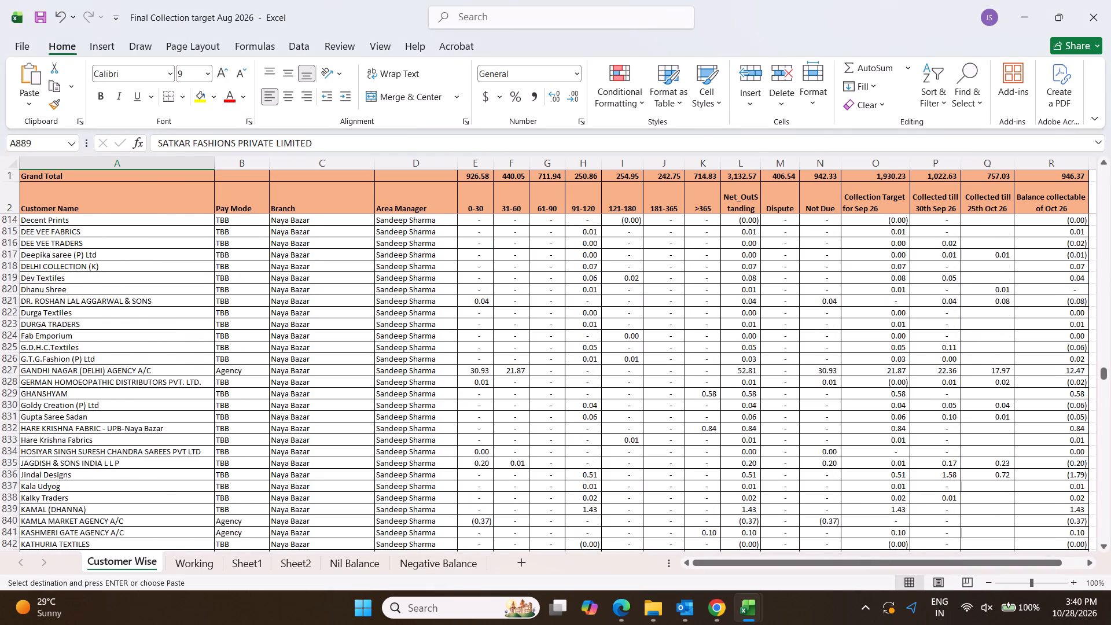
{"action": "scroll", "coordinate": [257, 384], "scroll_direction": "up", "scroll_amount": 4}
{"action": "left_click", "coordinate": [106, 336]}
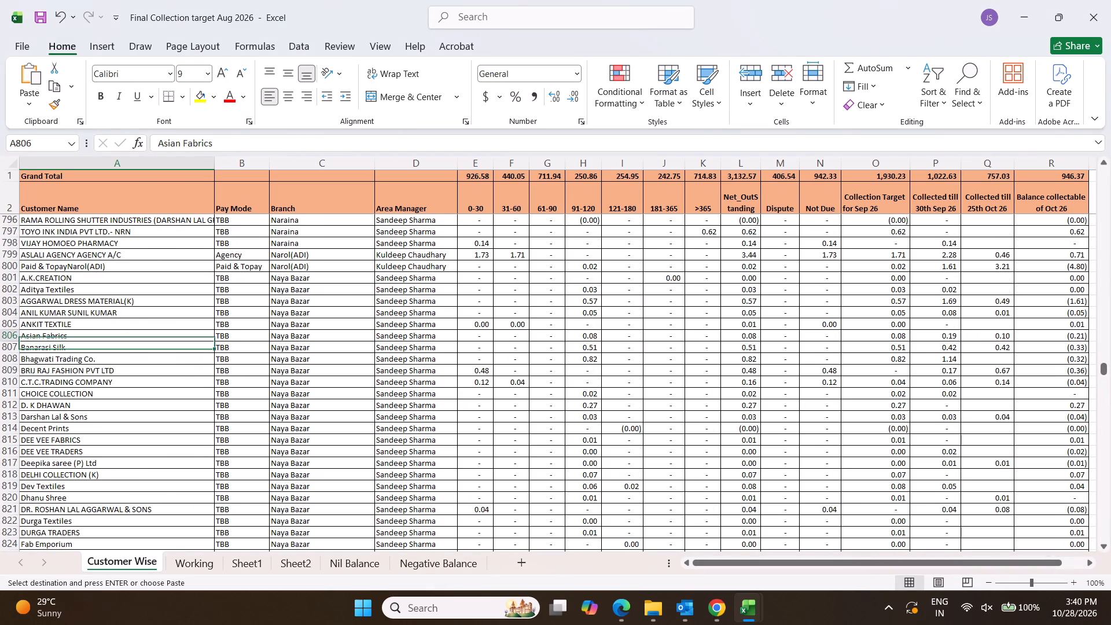
{"action": "key", "text": "ctrl+c"}
{"action": "key", "text": "alt+Tab"}
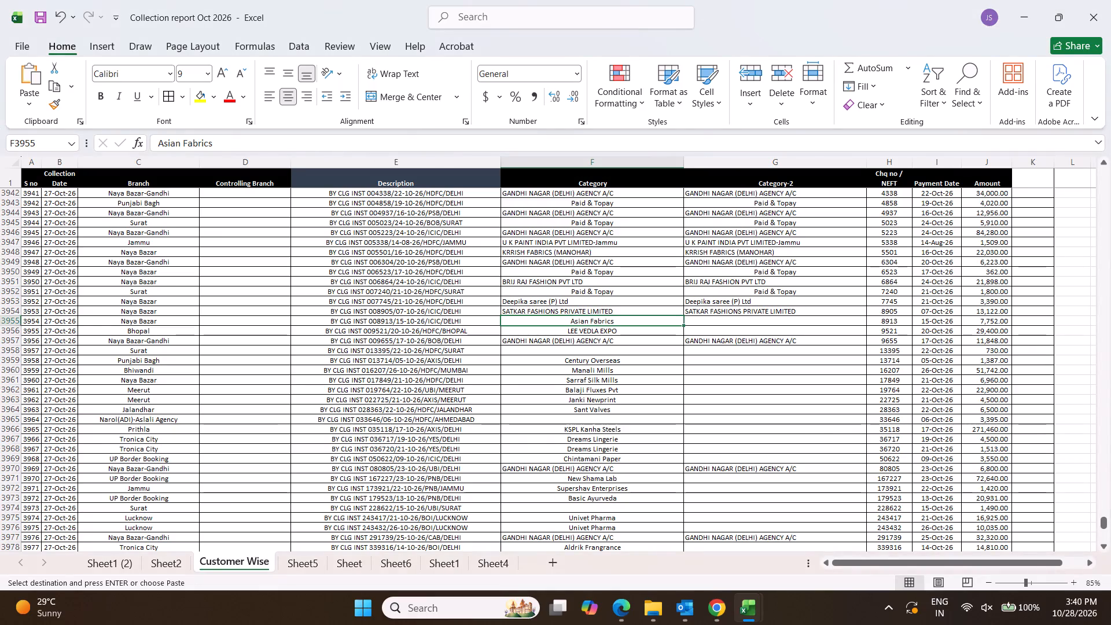
{"action": "left_click_drag", "start_coordinate": [630, 319], "coordinate": [700, 321]}
{"action": "key", "text": "ctrl+v"}
Search the collection target workbook for "LE VEDLA" to match the Bhopal entry's customer.
{"action": "left_click", "coordinate": [635, 403]}
{"action": "key", "text": "alt+Tab"}
{"action": "key", "text": "ctrl+f"}
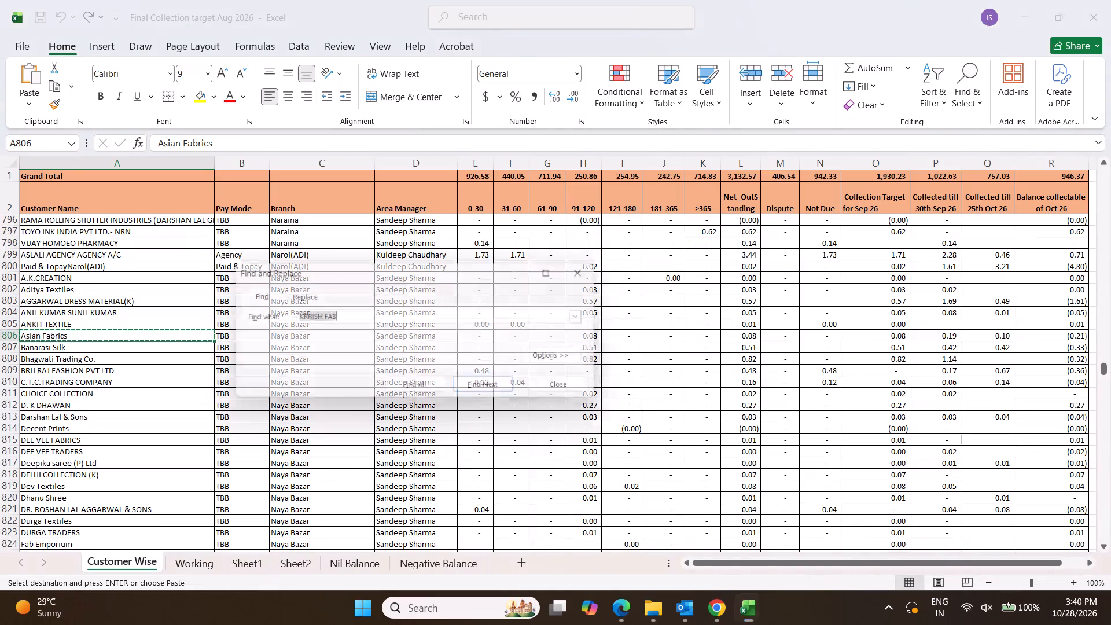
{"action": "type", "text": "LE VEDLA"}
{"action": "key", "text": "Return"}
{"action": "key", "text": "Escape"}
{"action": "key", "text": "Escape"}
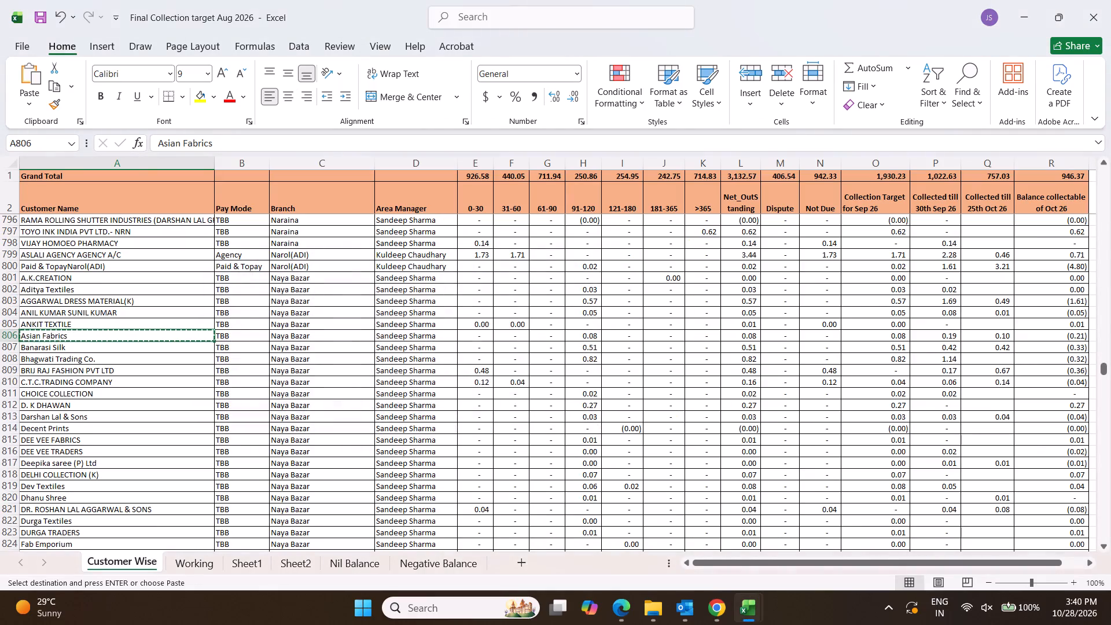
Search the target workbook for "BHOPAL" and copy LEE VEDLA EXPORTS & IMPORTERS into Category and Category-2 of row 3956.
{"action": "key", "text": "ctrl+f"}
{"action": "type", "text": "BHOPAL"}
{"action": "key", "text": "Return"}
{"action": "key", "text": "Escape"}
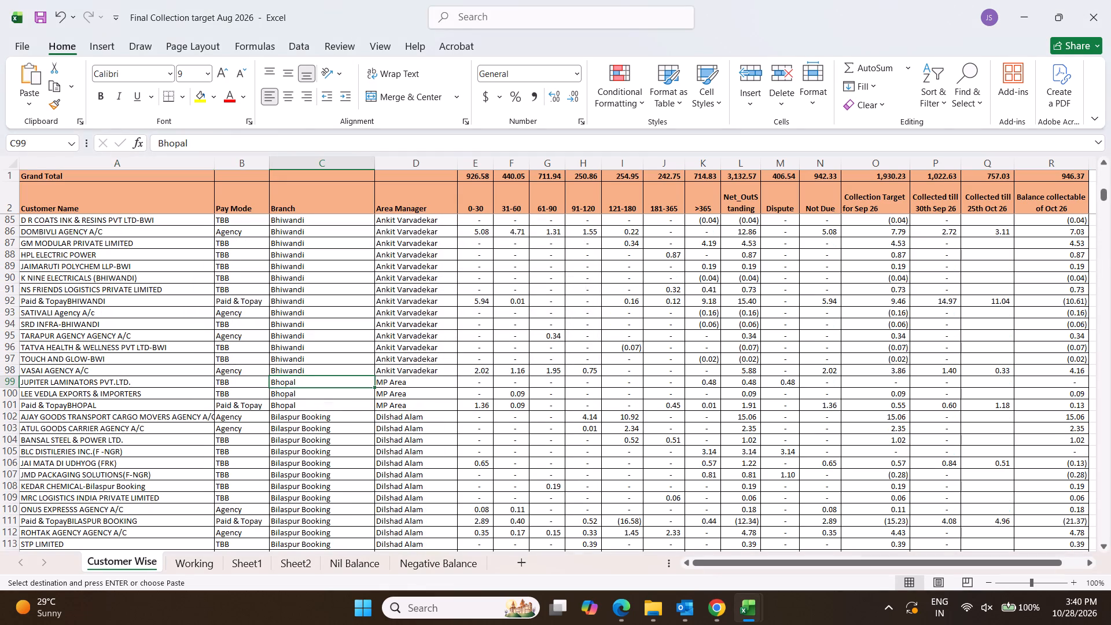
{"action": "left_click", "coordinate": [104, 399]}
{"action": "key", "text": "ctrl+c"}
{"action": "key", "text": "alt+Tab"}
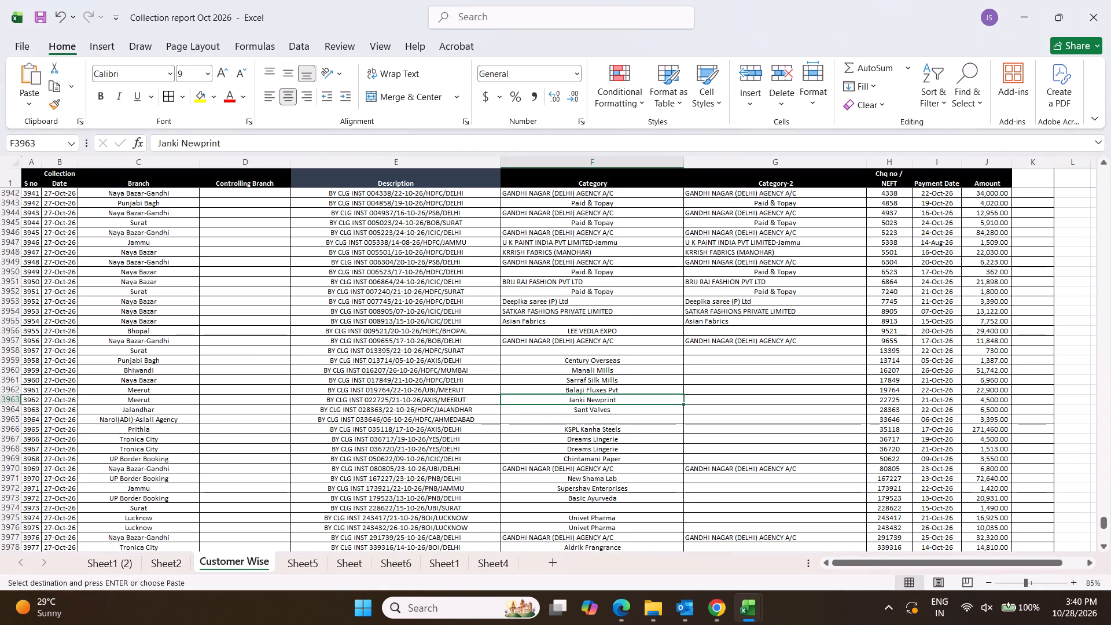
{"action": "left_click_drag", "start_coordinate": [648, 332], "coordinate": [705, 331]}
{"action": "key", "text": "ctrl+v"}
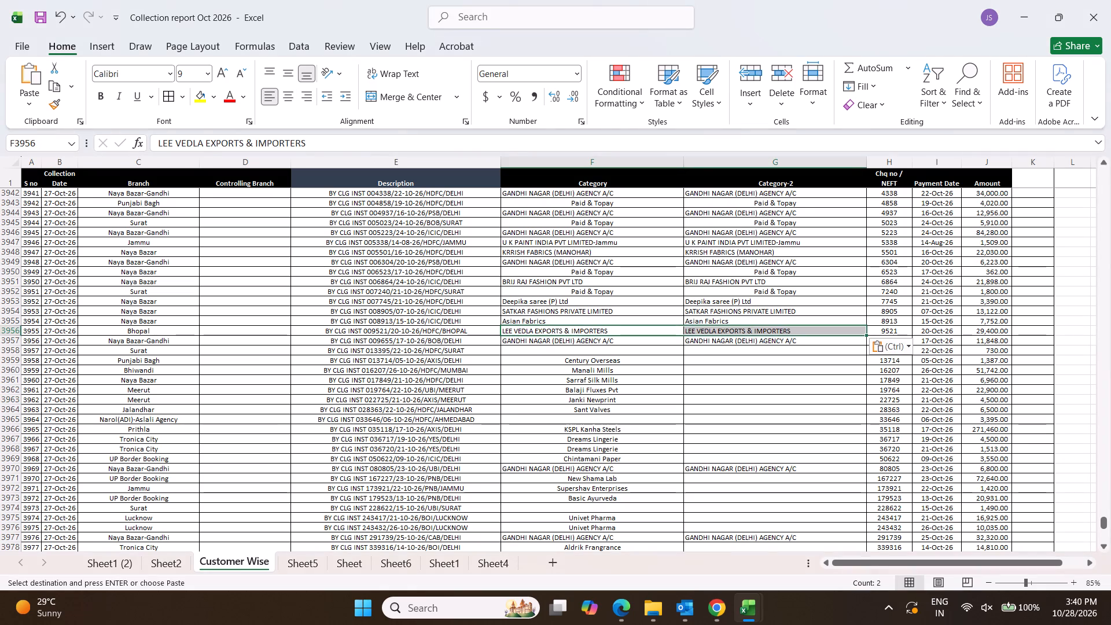
Copy the Paid & Topay Category and Category-2 cells from row 3952 into the Surat entry in row 3958.
{"action": "left_click", "coordinate": [612, 350]}
{"action": "left_click", "coordinate": [593, 300]}
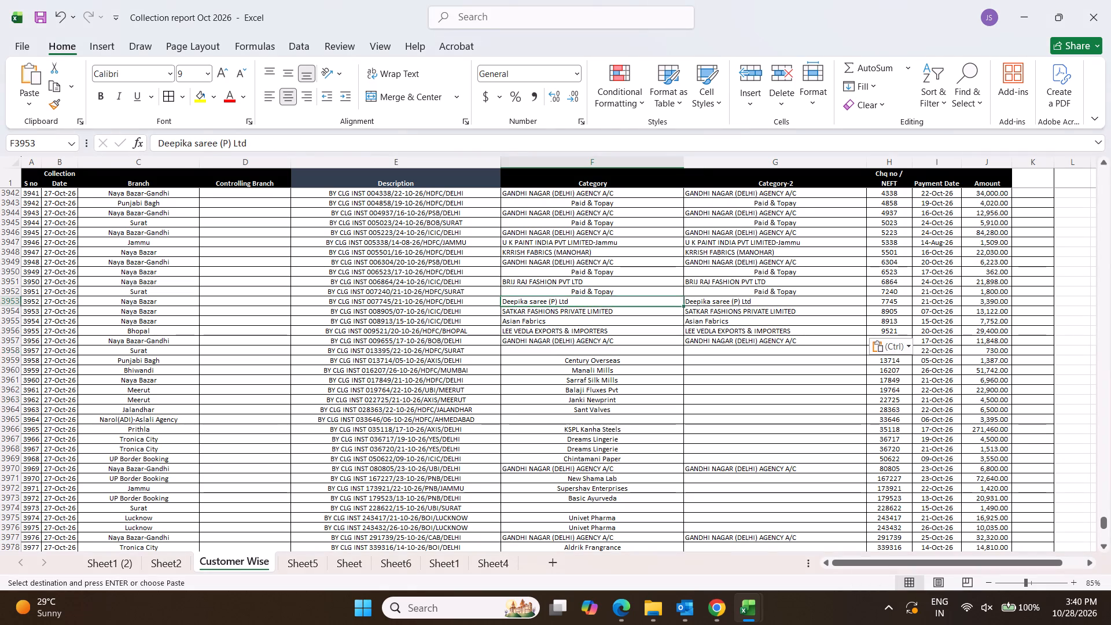
{"action": "left_click_drag", "start_coordinate": [615, 291], "coordinate": [768, 291]}
{"action": "key", "text": "ctrl+c"}
{"action": "left_click", "coordinate": [627, 352]}
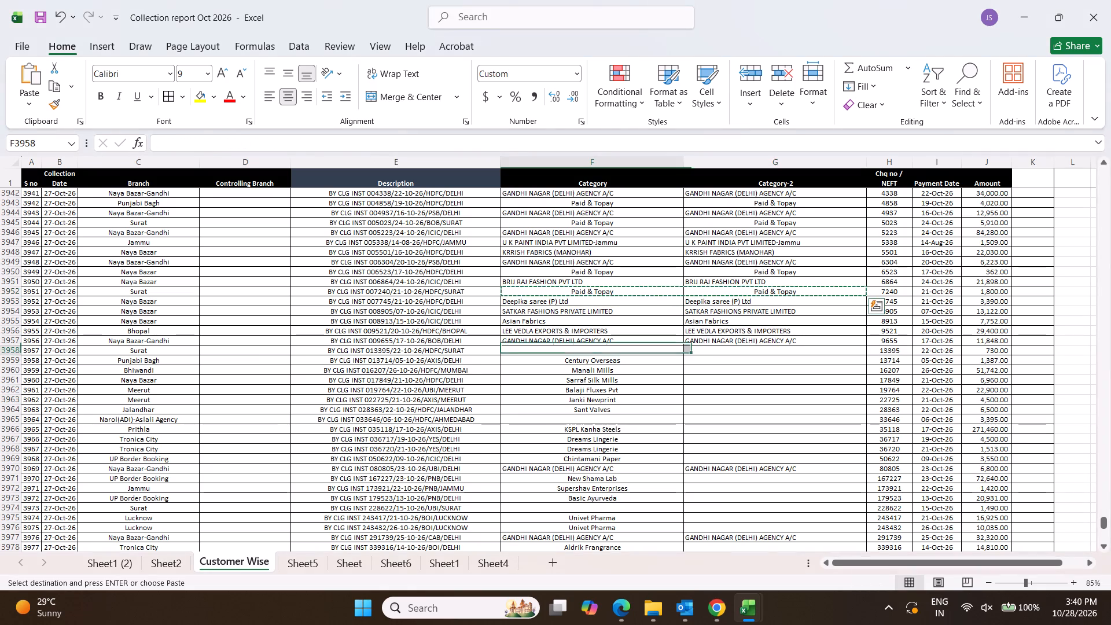
{"action": "key", "text": "ctrl+v"}
Search the target workbook for "CENTURY" and copy CENTURY OVERSEAS into Category and Category-2 of row 3959.
{"action": "scroll", "coordinate": [720, 400], "scroll_direction": "down", "scroll_amount": 5}
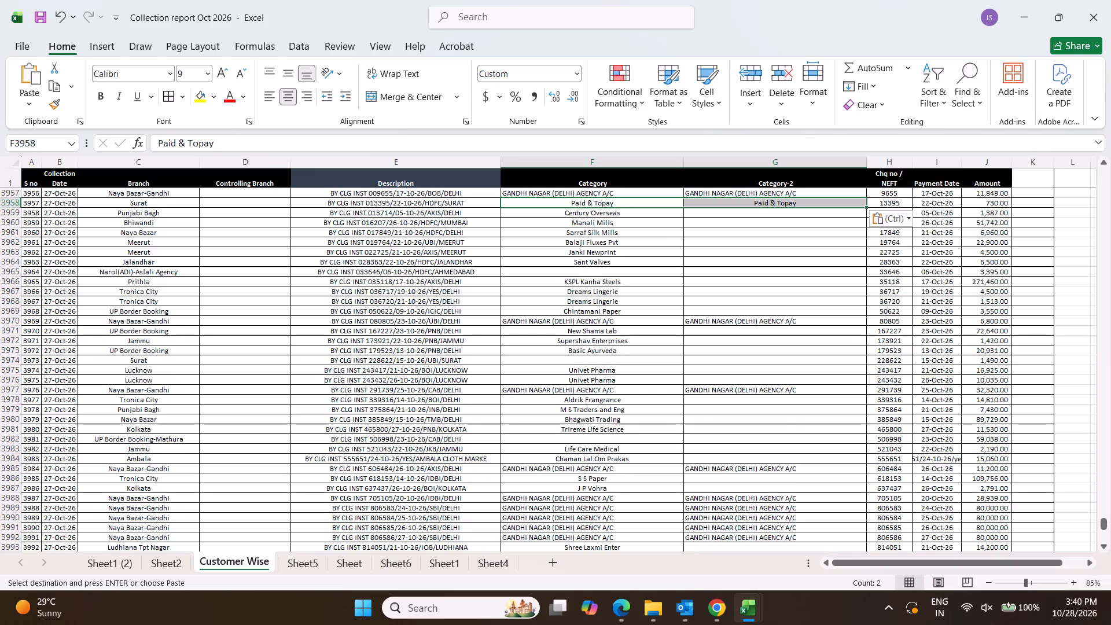
{"action": "key", "text": "alt+Tab"}
{"action": "key", "text": "ctrl+f"}
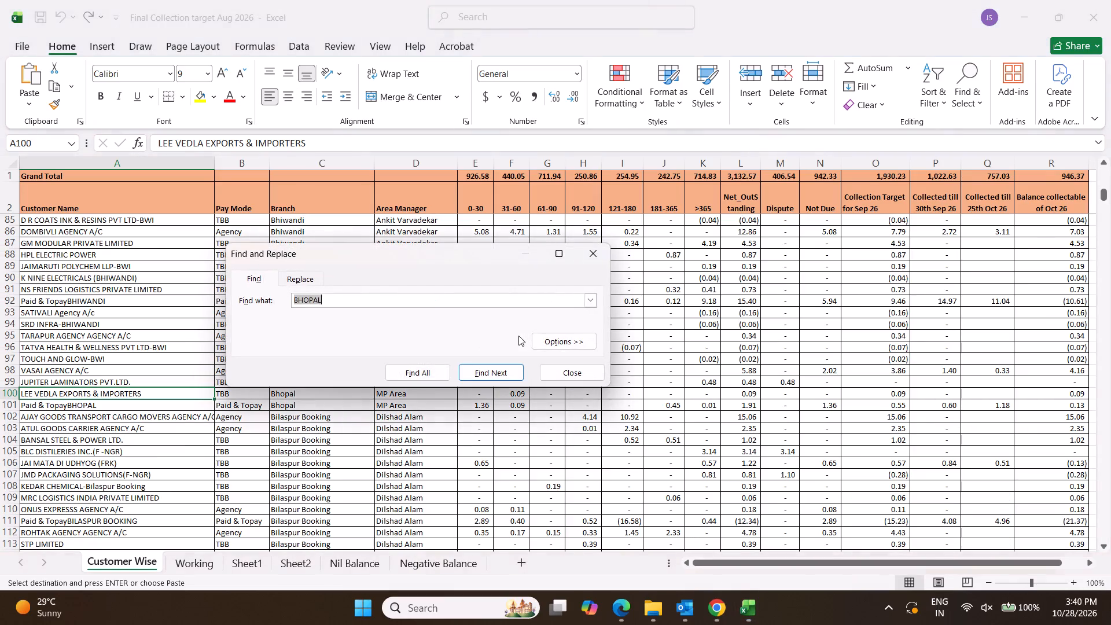
{"action": "type", "text": "CENTURY"}
{"action": "key", "text": "Return"}
{"action": "key", "text": "Return"}
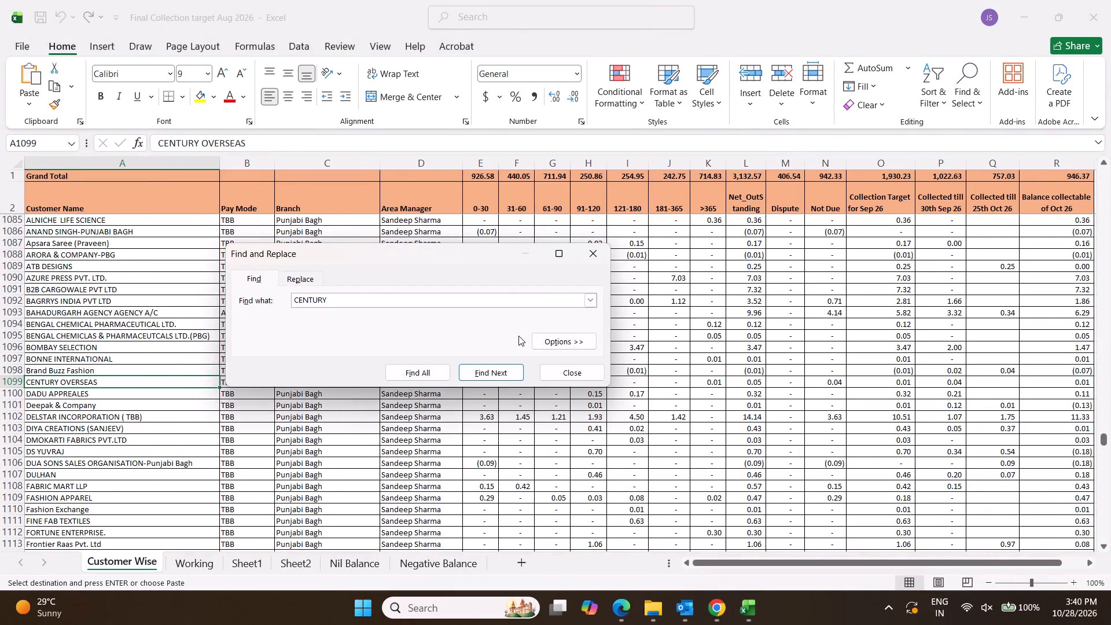
{"action": "key", "text": "Escape"}
{"action": "key", "text": "ctrl+c"}
{"action": "key", "text": "alt+Tab"}
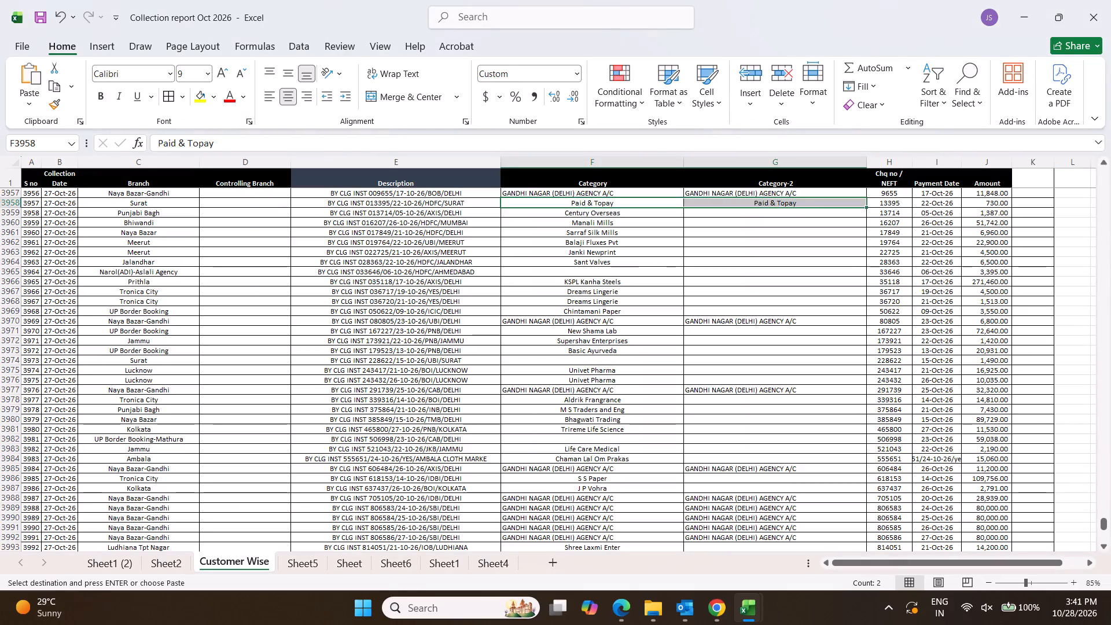
{"action": "key", "text": "Down"}
{"action": "key", "text": "shift+Right"}
{"action": "key", "text": "ctrl+v"}
Search the collection target workbook for "MANALI MILL" to match the Bhiwandi entry in row 3960.
{"action": "key", "text": "Down"}
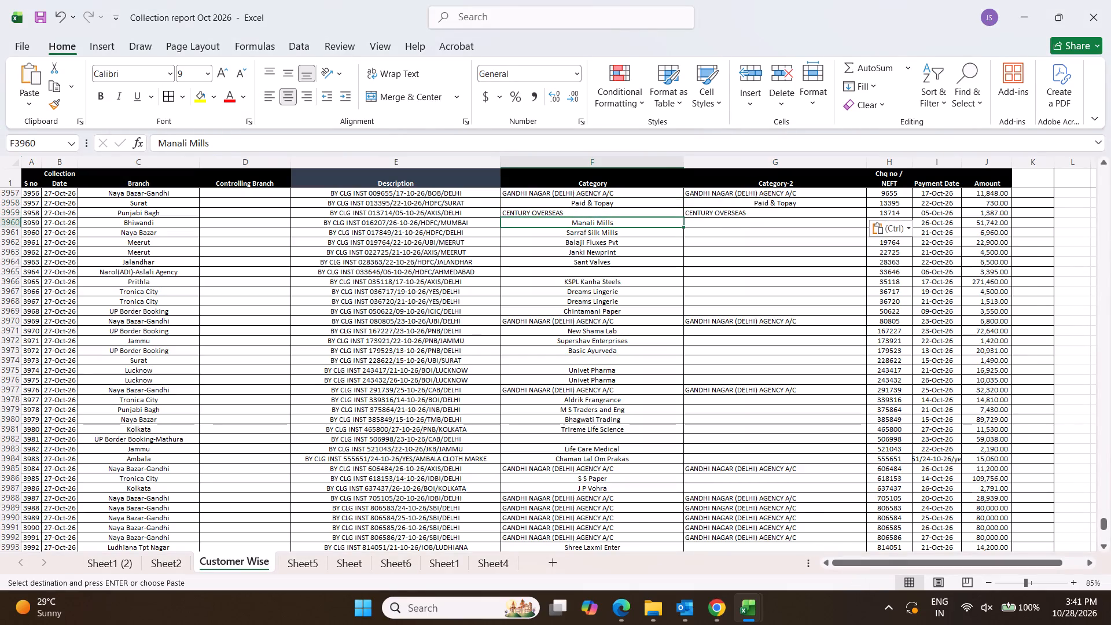
{"action": "key", "text": "alt+Tab"}
{"action": "key", "text": "ctrl+f"}
{"action": "type", "text": "MANALI MILL"}
{"action": "key", "text": "Return"}
{"action": "key", "text": "Return"}
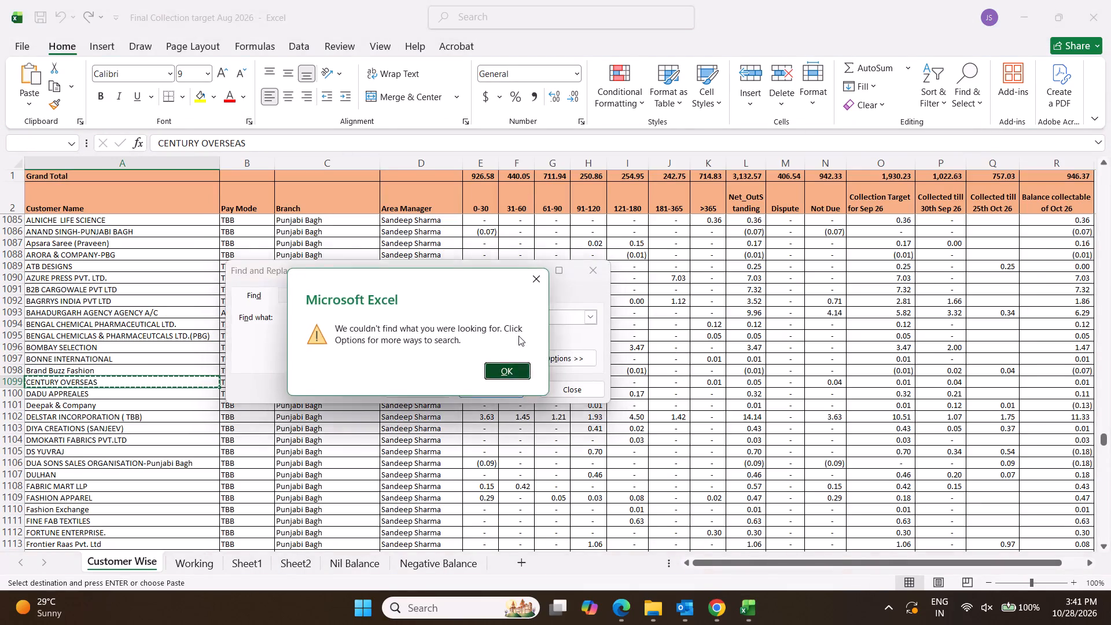
{"action": "key", "text": "Escape"}
{"action": "key", "text": "Escape"}
In the collection report, copy the Paid & Topay Category and Category-2 cells from row 3958 into row 3960.
{"action": "key", "text": "alt+Tab"}
{"action": "key", "text": "Up"}
{"action": "key", "text": "Up"}
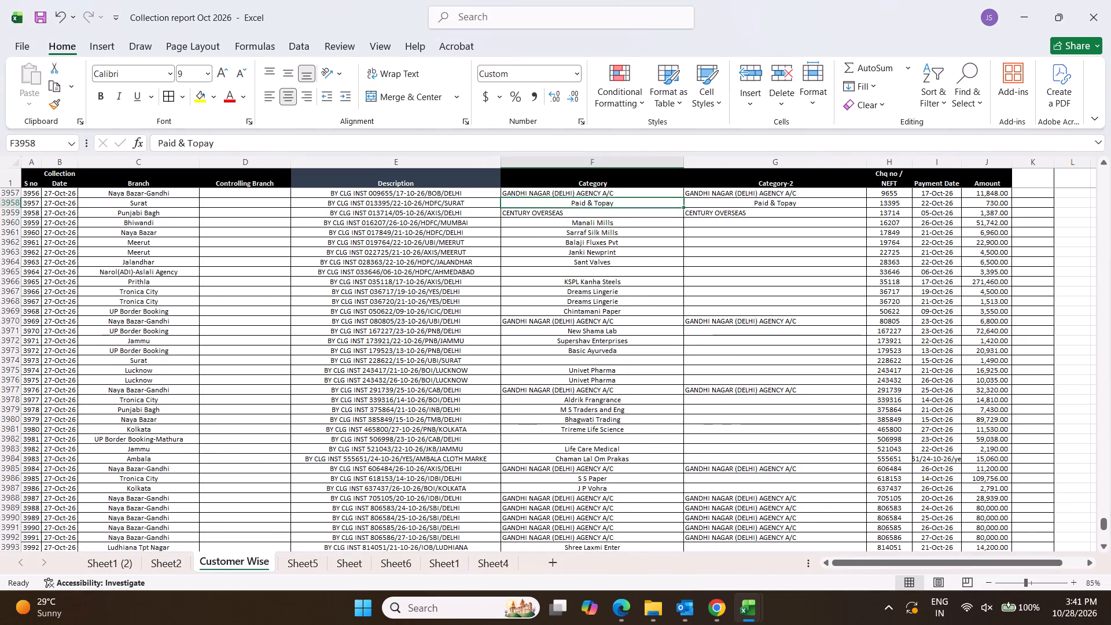
{"action": "key", "text": "shift+Right"}
{"action": "key", "text": "ctrl+c"}
{"action": "key", "text": "Down"}
{"action": "key", "text": "Down"}
{"action": "key", "text": "ctrl+v"}
Search the target workbook for "NAYA BAZAR" and look through that branch's customers for the row 3961 entry, Sarraf Silk Mills.
{"action": "key", "text": "Down"}
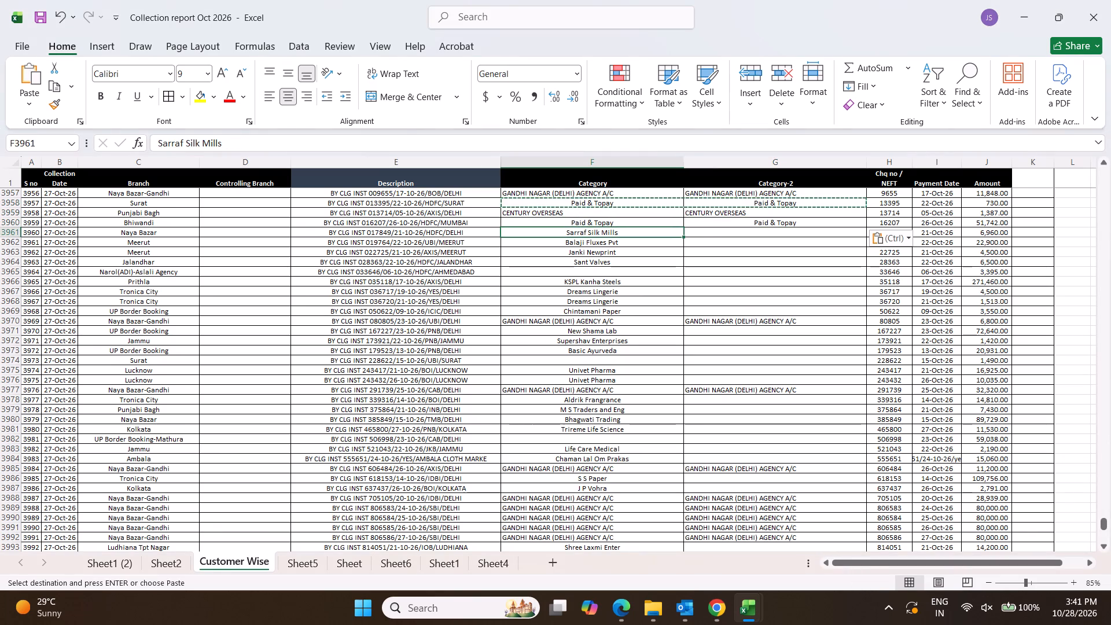
{"action": "key", "text": "alt+Tab"}
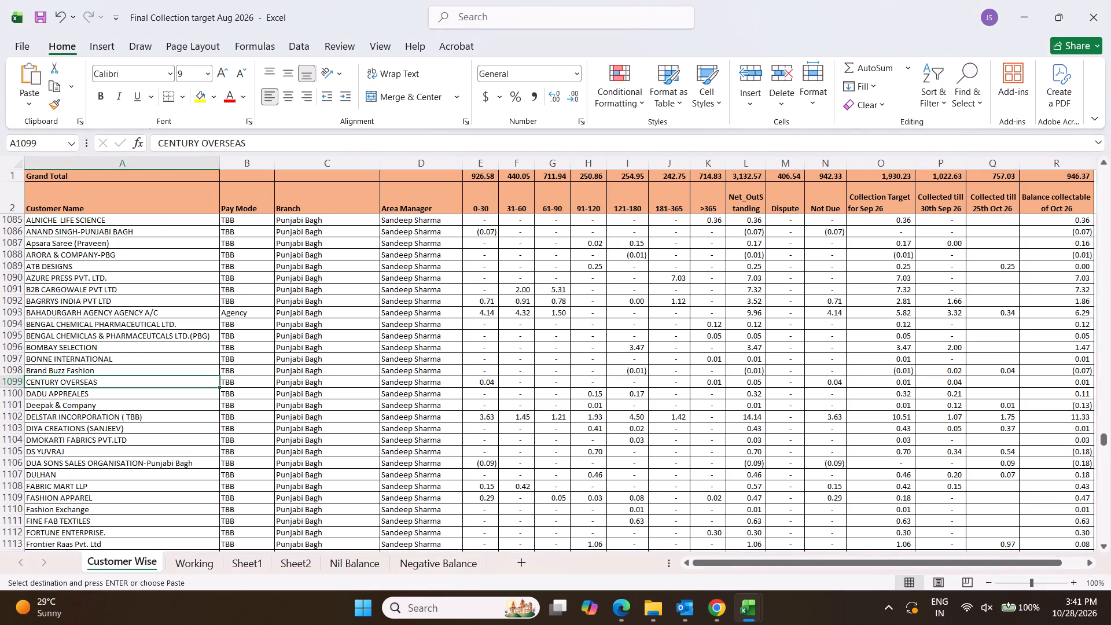
{"action": "key", "text": "ctrl+f"}
{"action": "type", "text": "NAYA BAZAR"}
{"action": "key", "text": "Return"}
{"action": "key", "text": "Escape"}
{"action": "scroll", "coordinate": [200, 385], "scroll_direction": "down", "scroll_amount": 8}
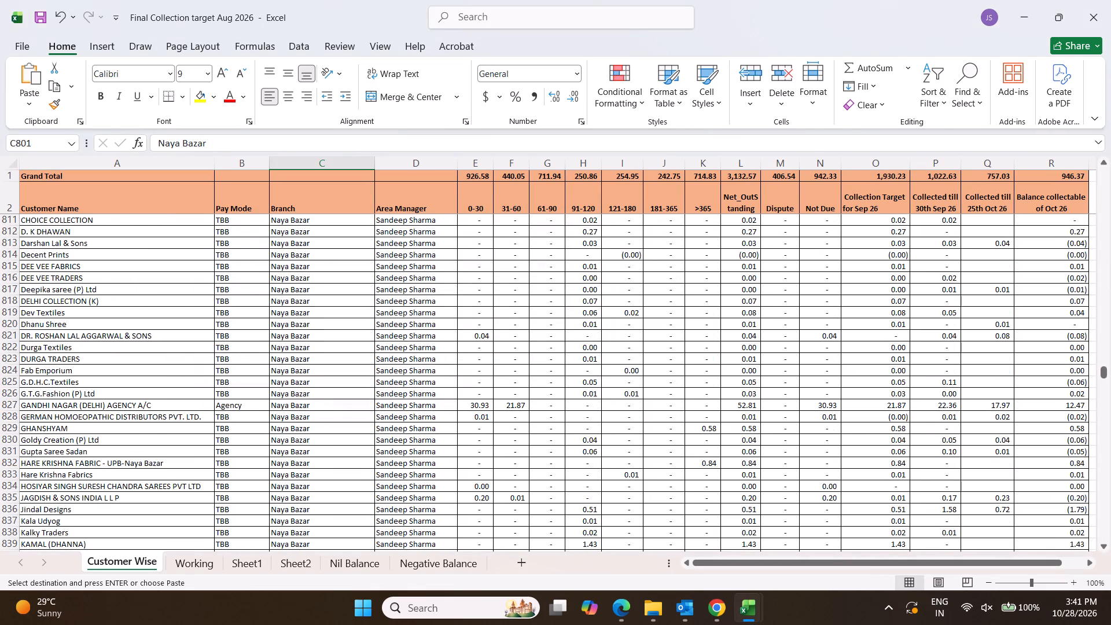
{"action": "scroll", "coordinate": [164, 388], "scroll_direction": "down", "scroll_amount": 20}
{"action": "scroll", "coordinate": [164, 388], "scroll_direction": "down", "scroll_amount": 3}
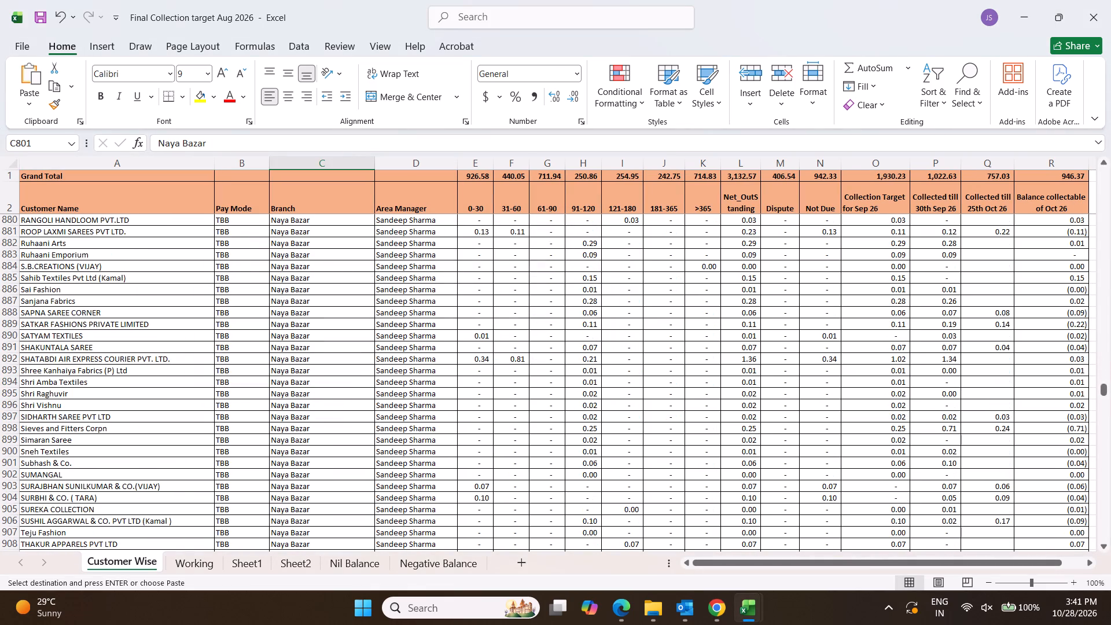
{"action": "key", "text": "alt+Tab"}
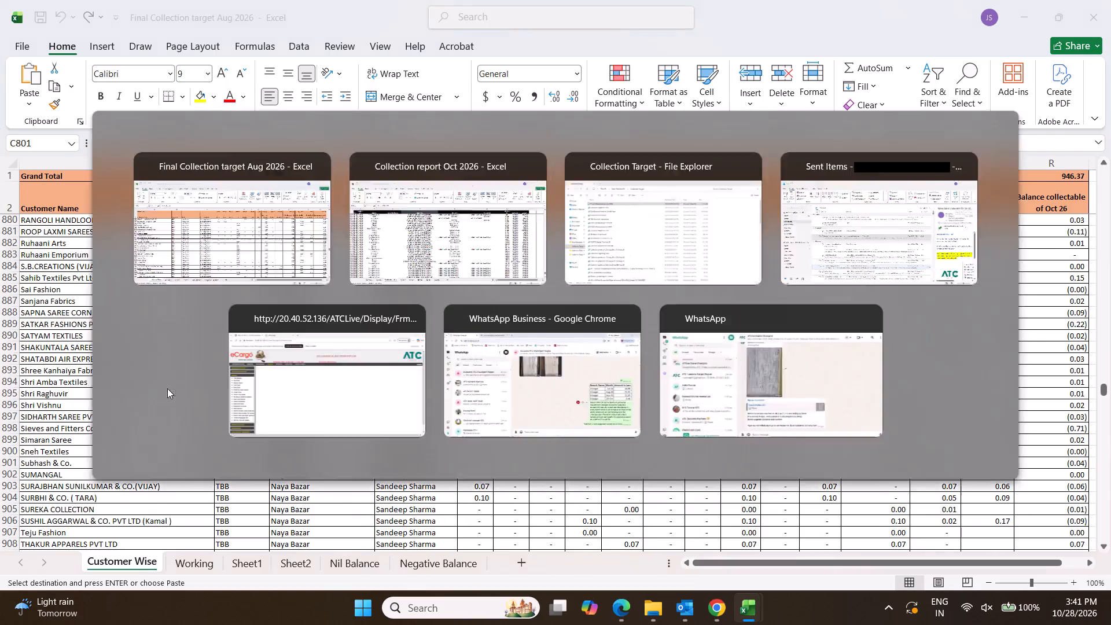
{"action": "key", "text": "alt+Tab"}
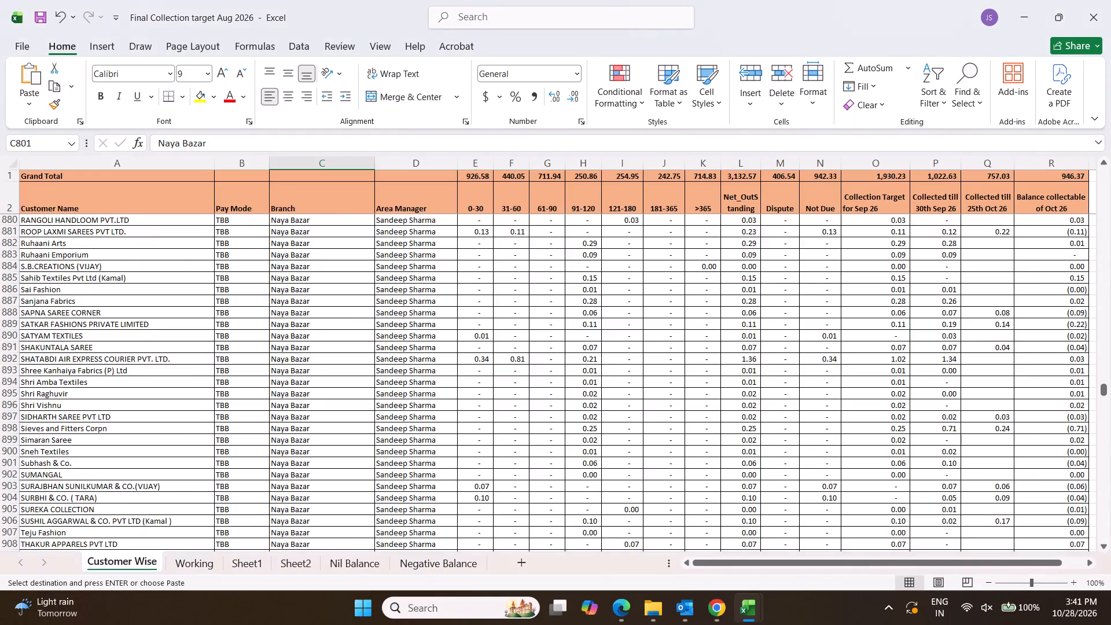
{"action": "scroll", "coordinate": [214, 409], "scroll_direction": "down", "scroll_amount": 7}
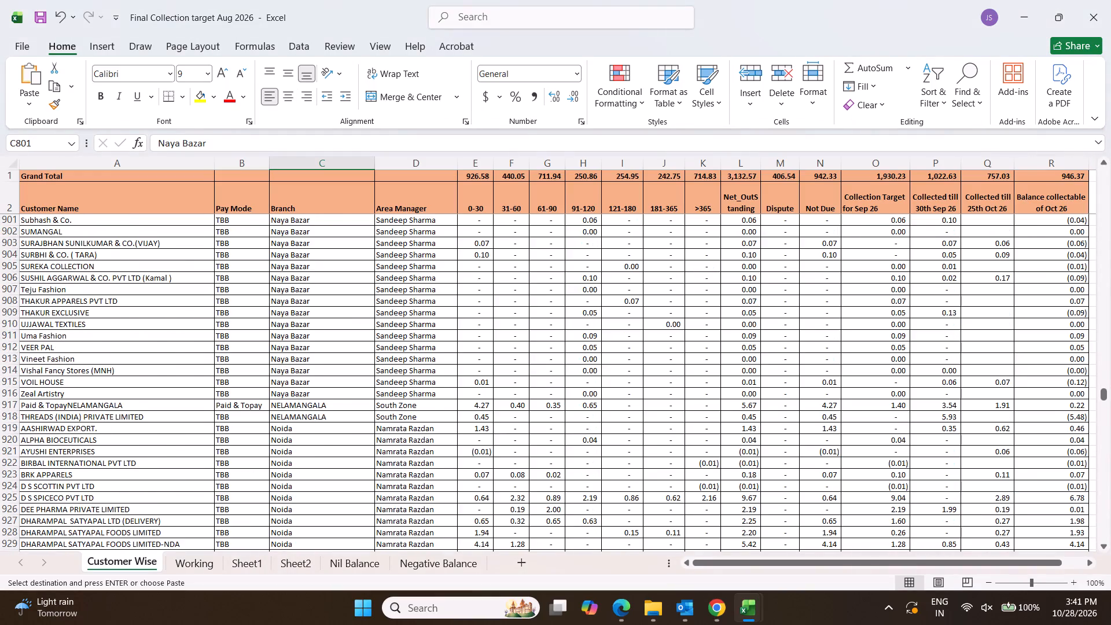
{"action": "scroll", "coordinate": [214, 409], "scroll_direction": "up", "scroll_amount": 4}
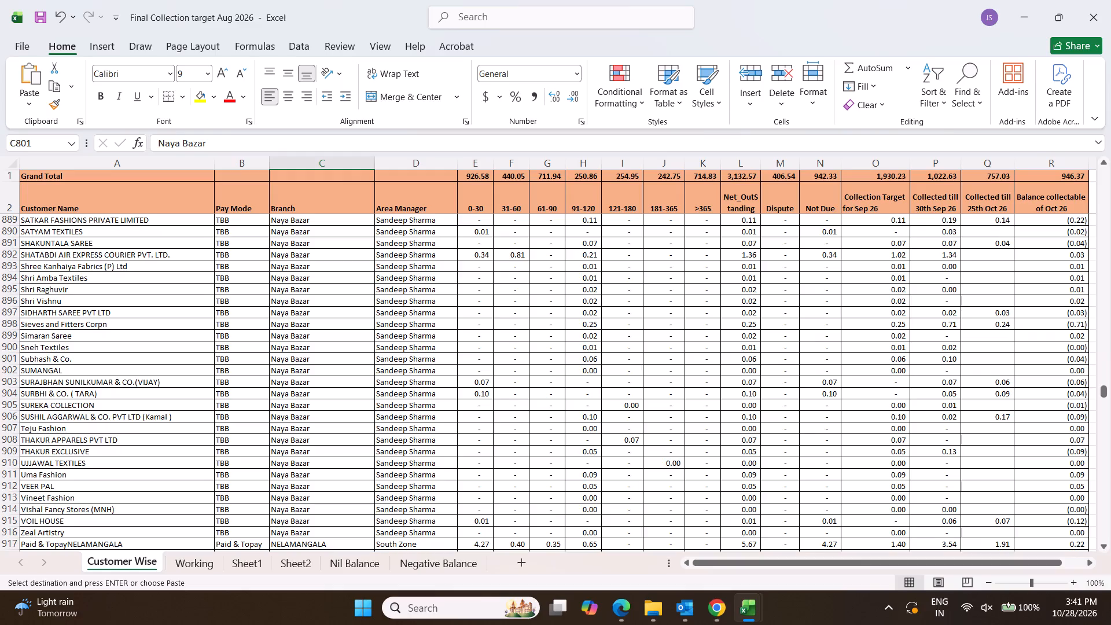
{"action": "scroll", "coordinate": [255, 397], "scroll_direction": "up", "scroll_amount": 1}
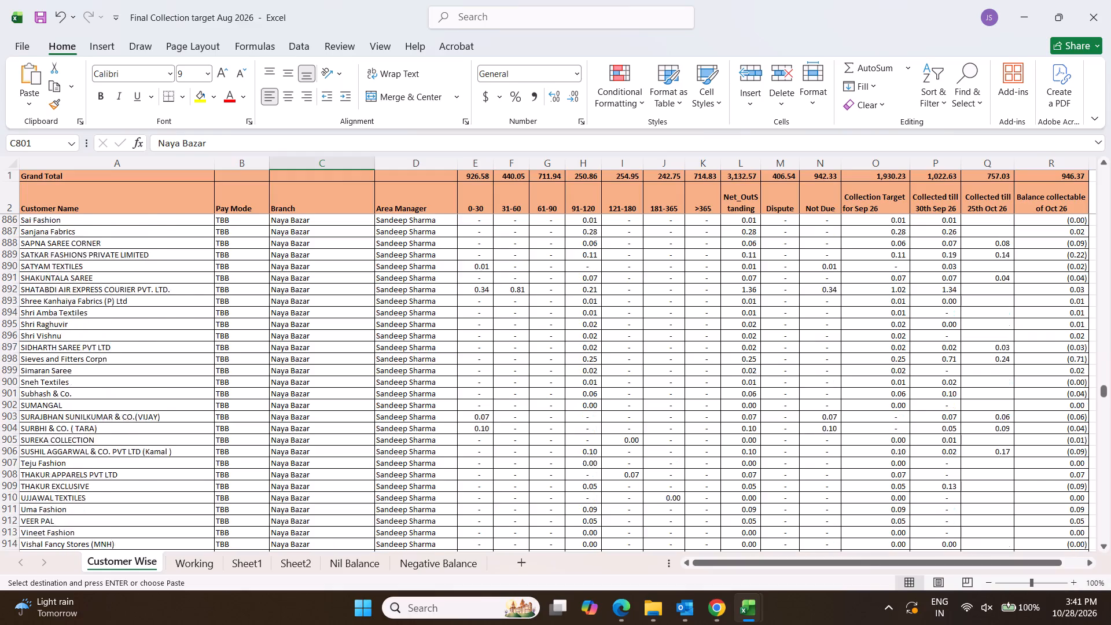
{"action": "scroll", "coordinate": [255, 397], "scroll_direction": "up", "scroll_amount": 1}
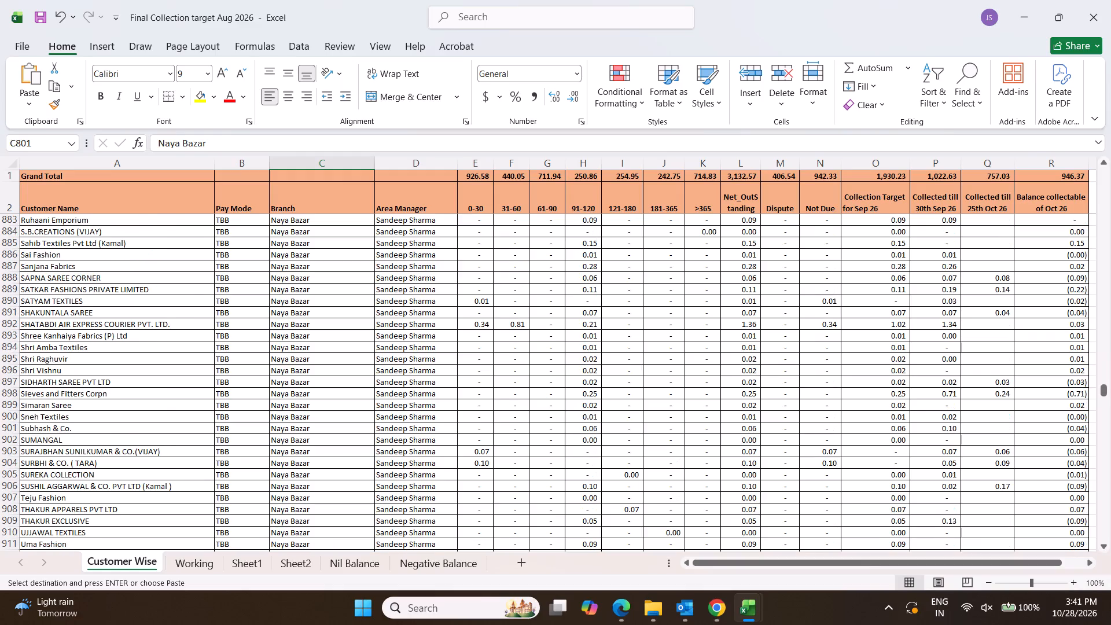
In the collection report, fill Paid & Topay down from row 3960 into Category and Category-2 of rows 3961 to 3964.
{"action": "key", "text": "alt+Tab"}
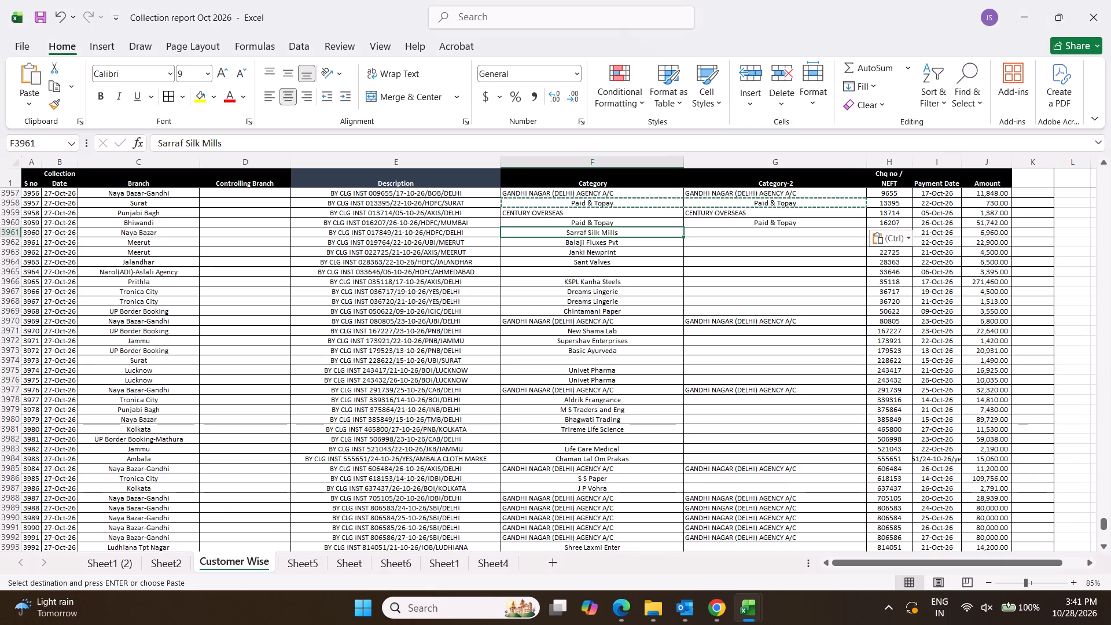
{"action": "left_click_drag", "start_coordinate": [619, 234], "coordinate": [694, 236]}
{"action": "key", "text": "ctrl+d"}
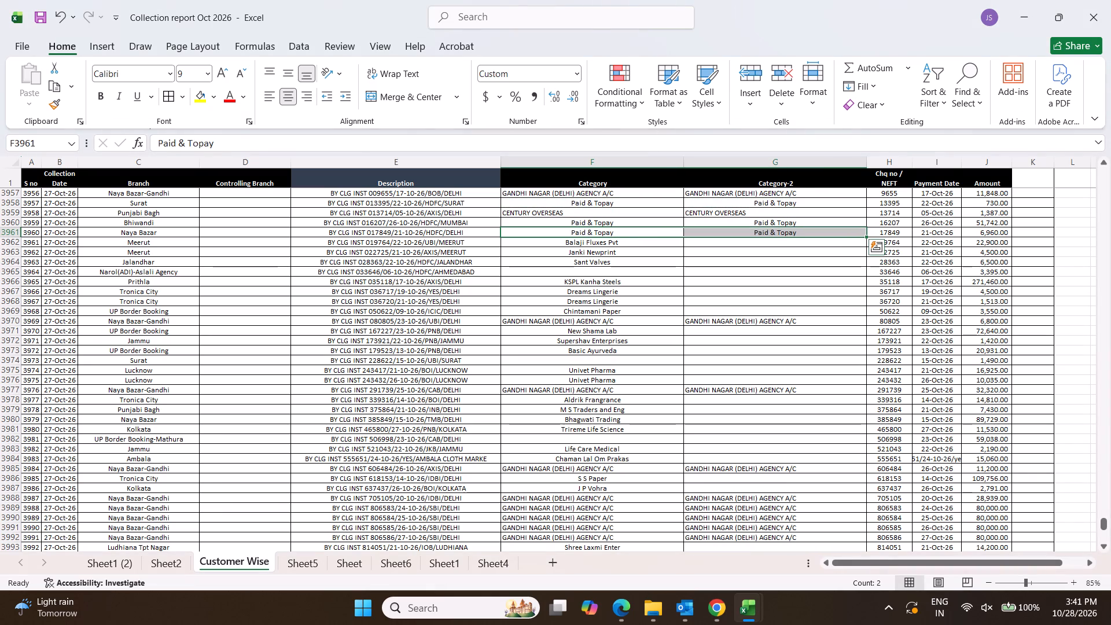
{"action": "left_click_drag", "start_coordinate": [628, 244], "coordinate": [724, 244]}
{"action": "key", "text": "ctrl+d"}
{"action": "left_click", "coordinate": [632, 252]}
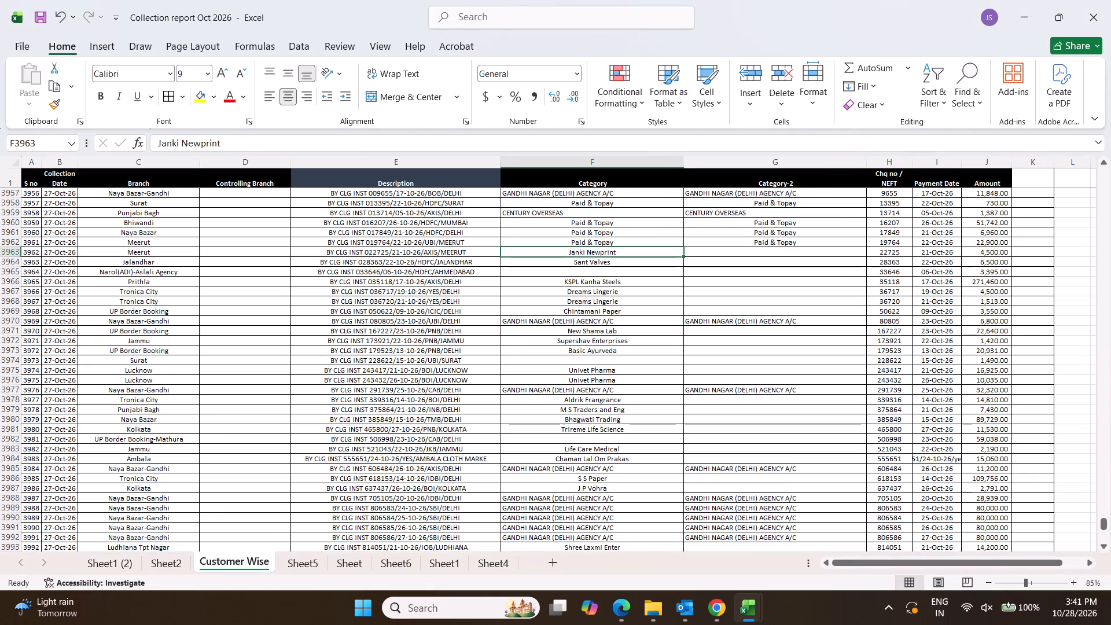
{"action": "left_click_drag", "start_coordinate": [627, 249], "coordinate": [682, 249]}
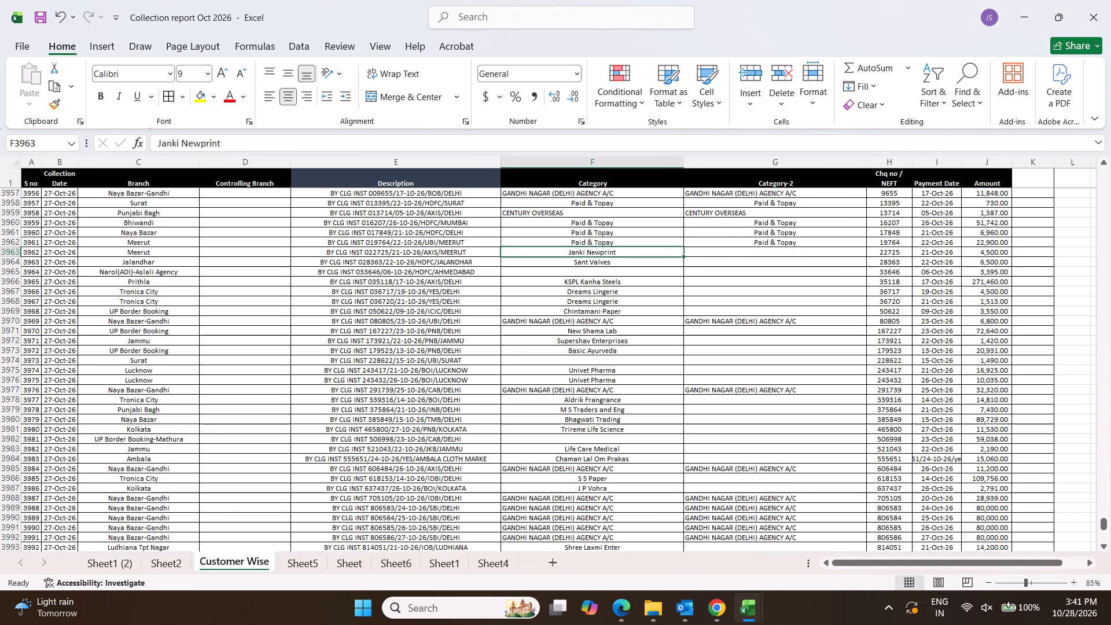
{"action": "left_click_drag", "start_coordinate": [682, 249], "coordinate": [696, 250]}
{"action": "key", "text": "ctrl+d"}
{"action": "left_click_drag", "start_coordinate": [597, 265], "coordinate": [619, 263]}
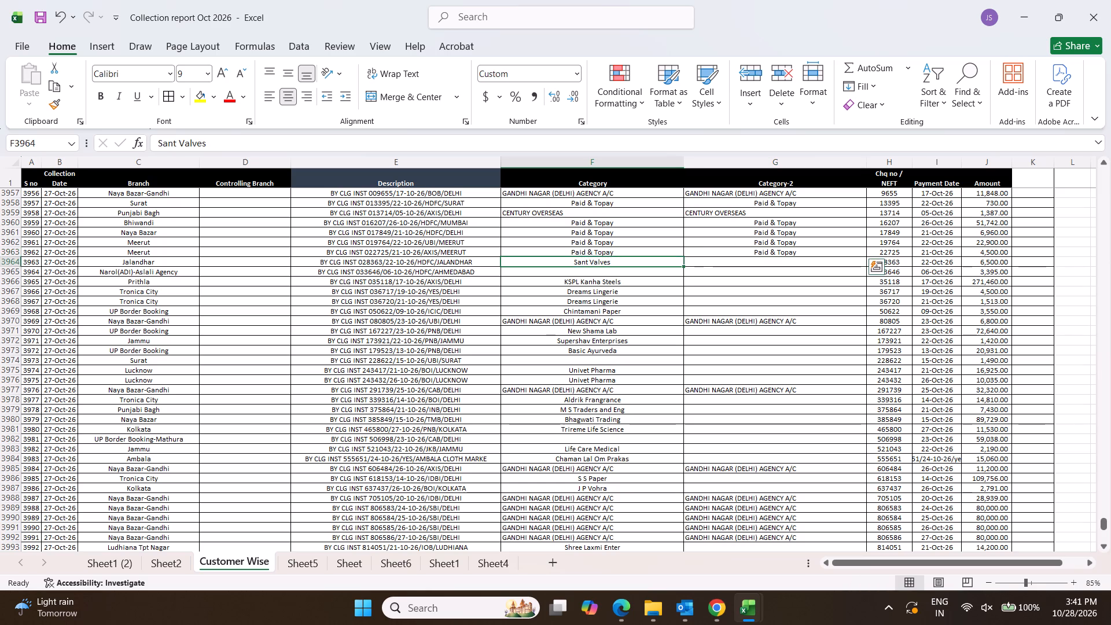
{"action": "left_click_drag", "start_coordinate": [619, 263], "coordinate": [705, 259]}
{"action": "key", "text": "ctrl+d"}
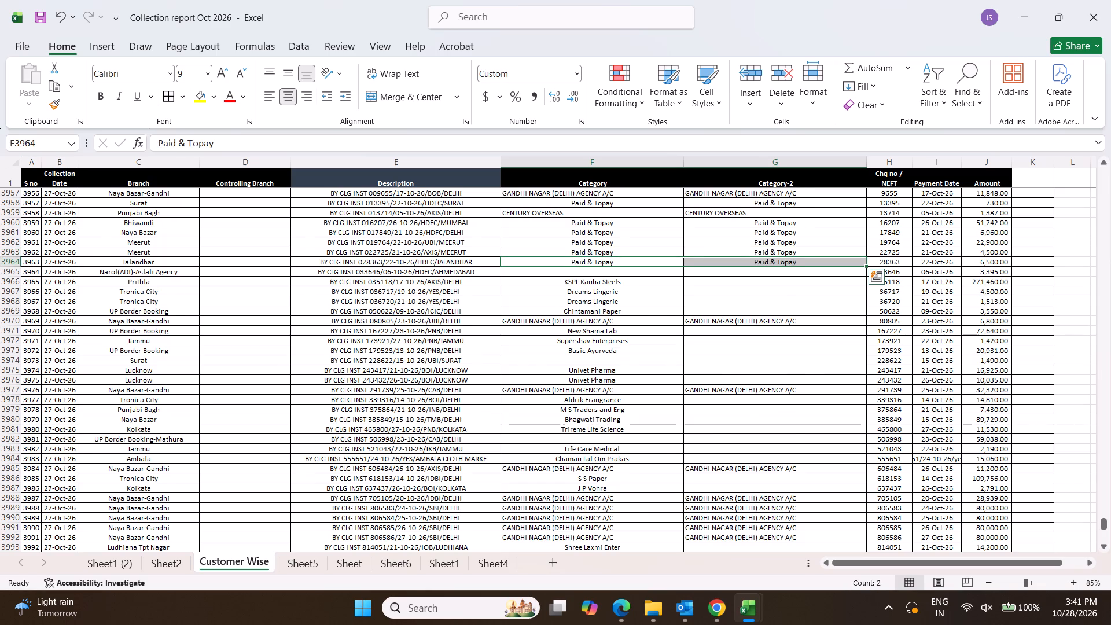
Search the target workbook for "ASLALI" and go through the matches to the Narol(ADI) branch's Aslali agency account.
{"action": "key", "text": "alt+Tab"}
{"action": "key", "text": "ctrl+f"}
{"action": "type", "text": "ASLALI"}
{"action": "key", "text": "Return"}
{"action": "key", "text": "Escape"}
{"action": "key", "text": "Left"}
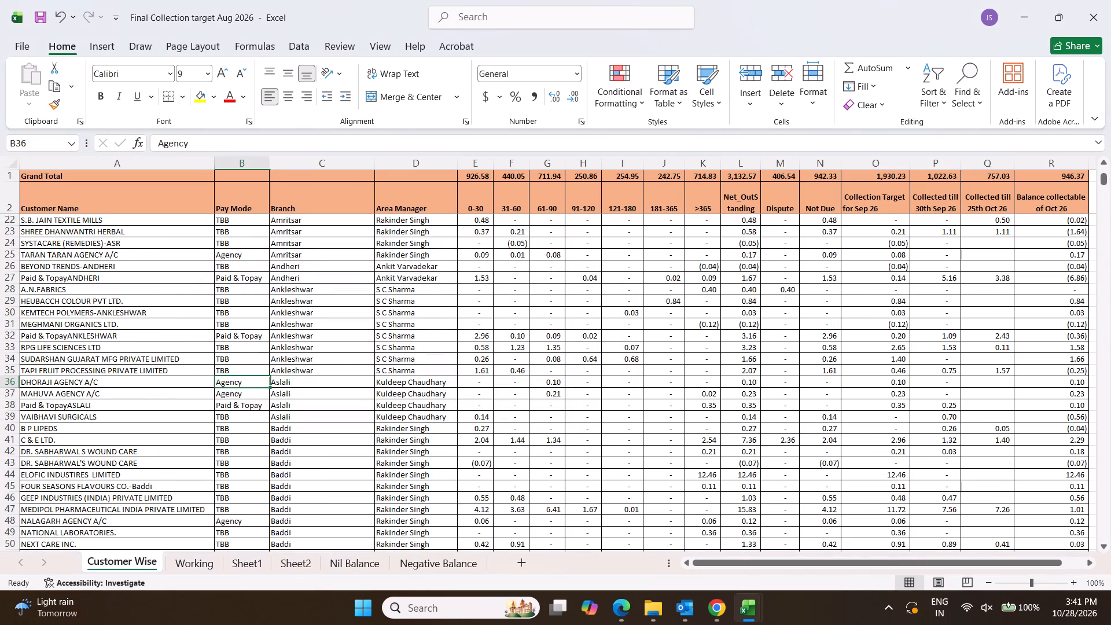
{"action": "key", "text": "Left"}
{"action": "key", "text": "ctrl+f"}
{"action": "key", "text": "Return"}
{"action": "key", "text": "Return"}
{"action": "key", "text": "Return"}
{"action": "key", "text": "Return"}
{"action": "key", "text": "Return"}
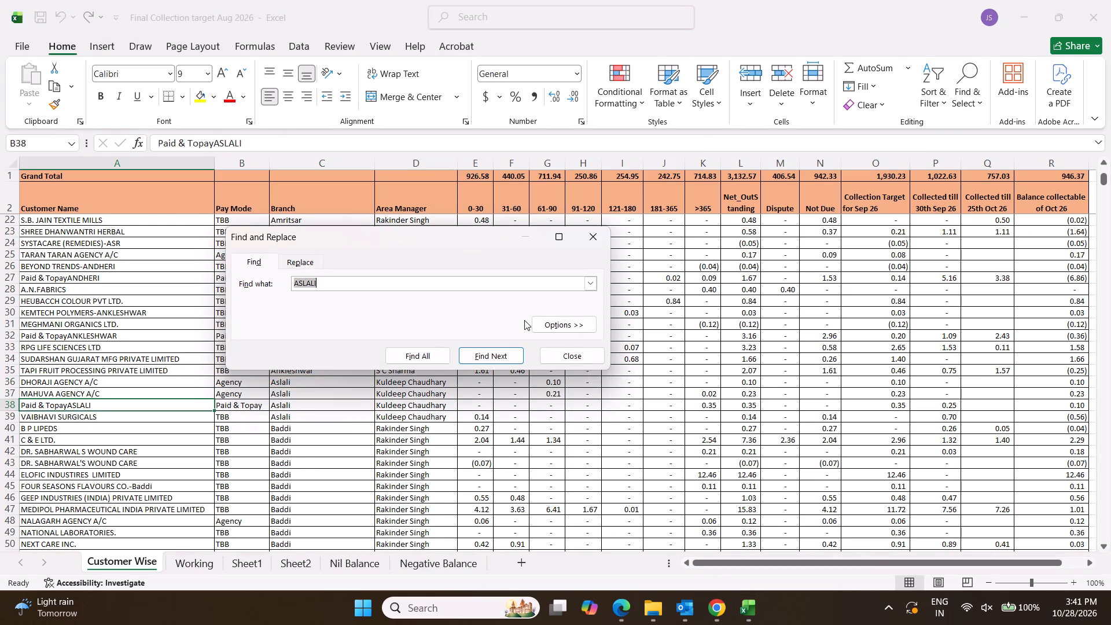
{"action": "key", "text": "Return"}
{"action": "key", "text": "Escape"}
Copy ASLALI AGENCY AGENCY A/C into Category and Category-2 of the Narol(ADI)-Aslali Agency entry in row 3965.
{"action": "key", "text": "ctrl+c"}
{"action": "key", "text": "alt+Tab"}
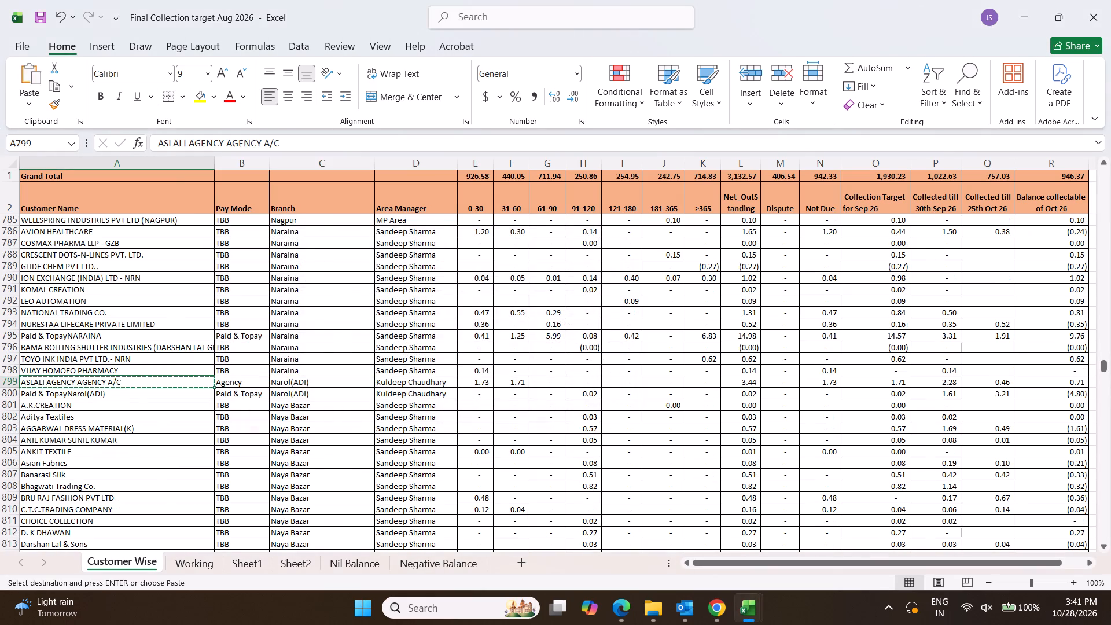
{"action": "key", "text": "Down"}
{"action": "key", "text": "shift+Right"}
{"action": "key", "text": "ctrl+v"}
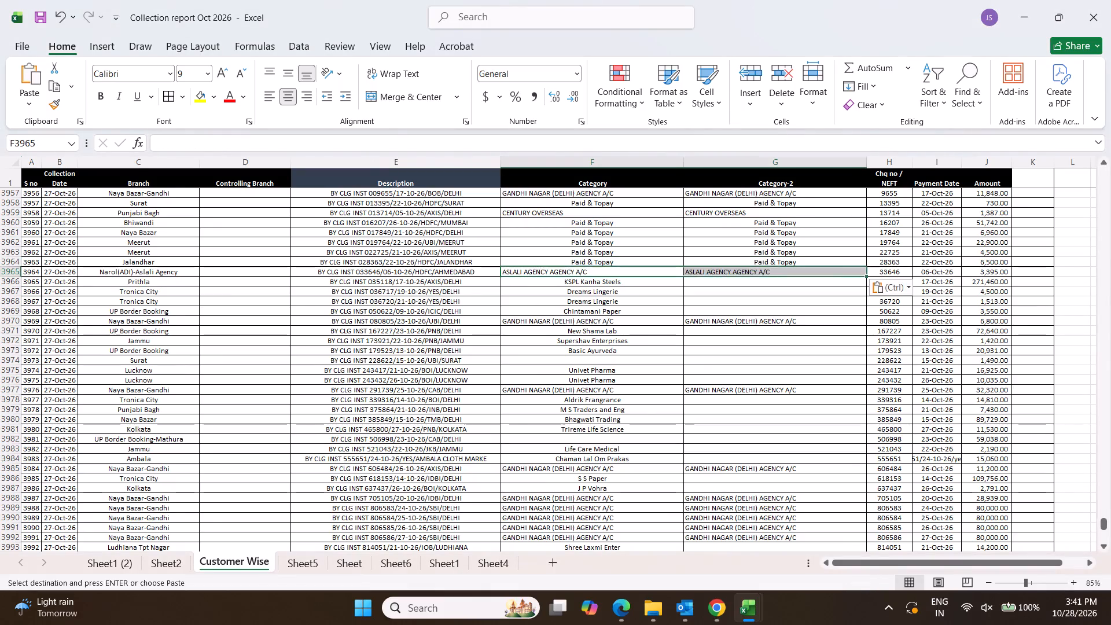
{"action": "key", "text": "Down"}
Search the target workbook for "PRITHLA" to check that branch's customers against the entry in row 3966.
{"action": "key", "text": "alt+Tab"}
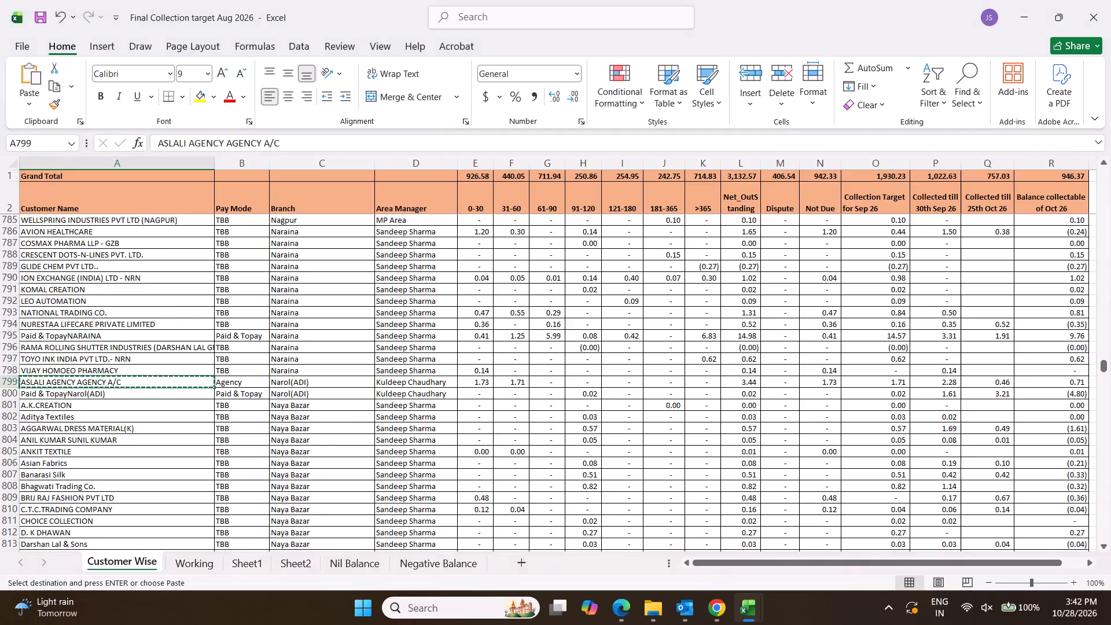
{"action": "key", "text": "alt+Tab"}
{"action": "key", "text": "shift+space"}
{"action": "key", "text": "Down"}
{"action": "key", "text": "alt+Tab"}
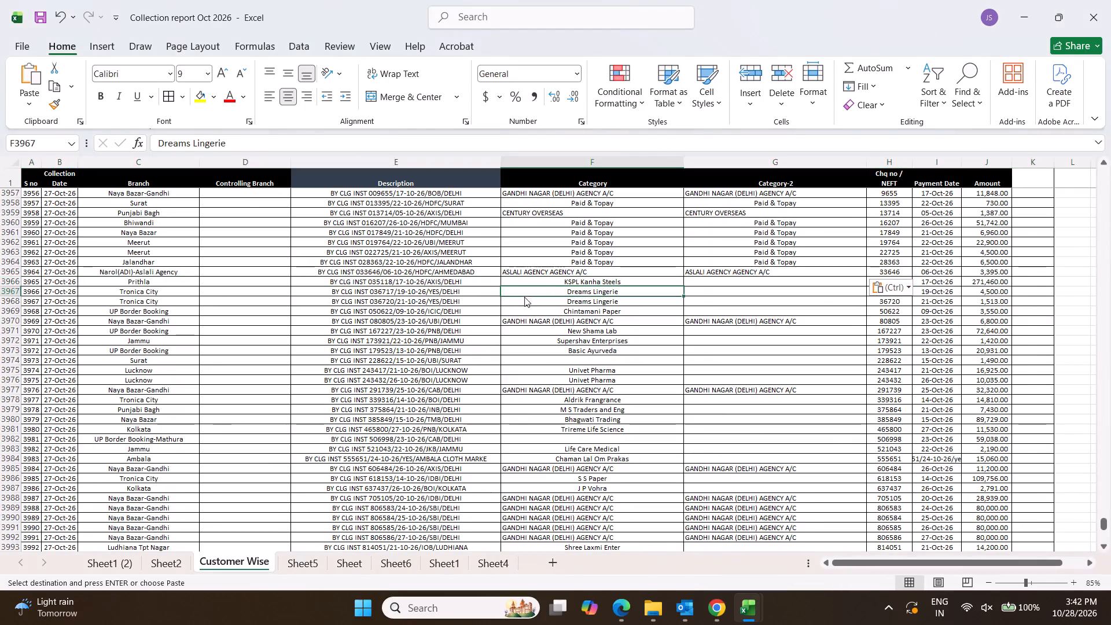
{"action": "key", "text": "ctrl+f"}
{"action": "type", "text": "PRITHLA"}
{"action": "key", "text": "Return"}
{"action": "key", "text": "Escape"}
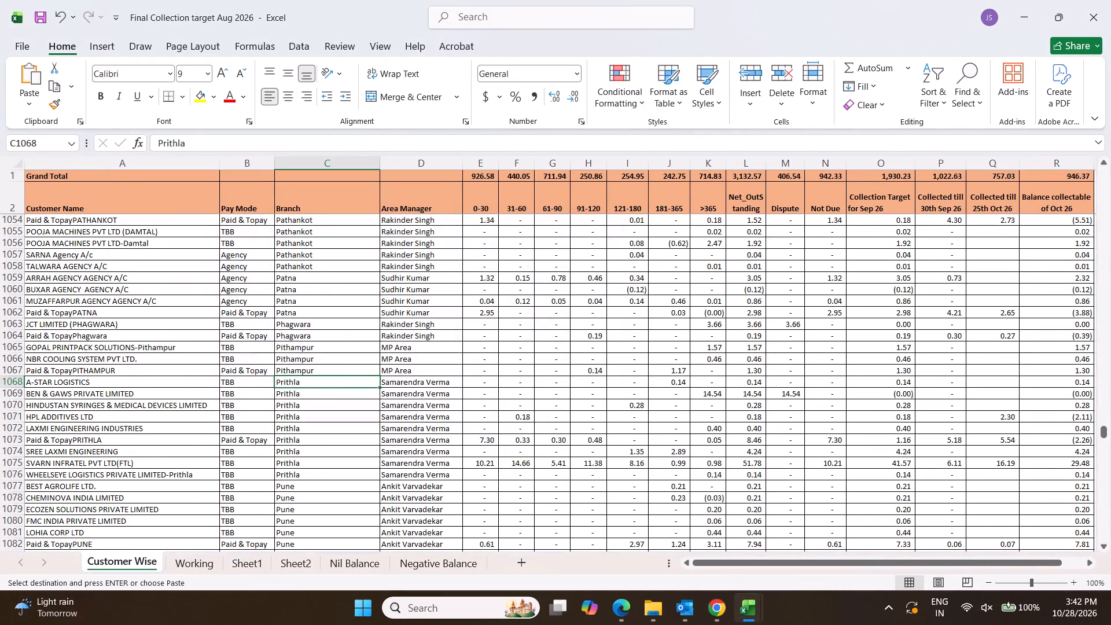
In the collection report, copy the Paid & Topay Category and Category-2 cells from row 3964 into rows 3966 to 3969.
{"action": "key", "text": "alt+Tab"}
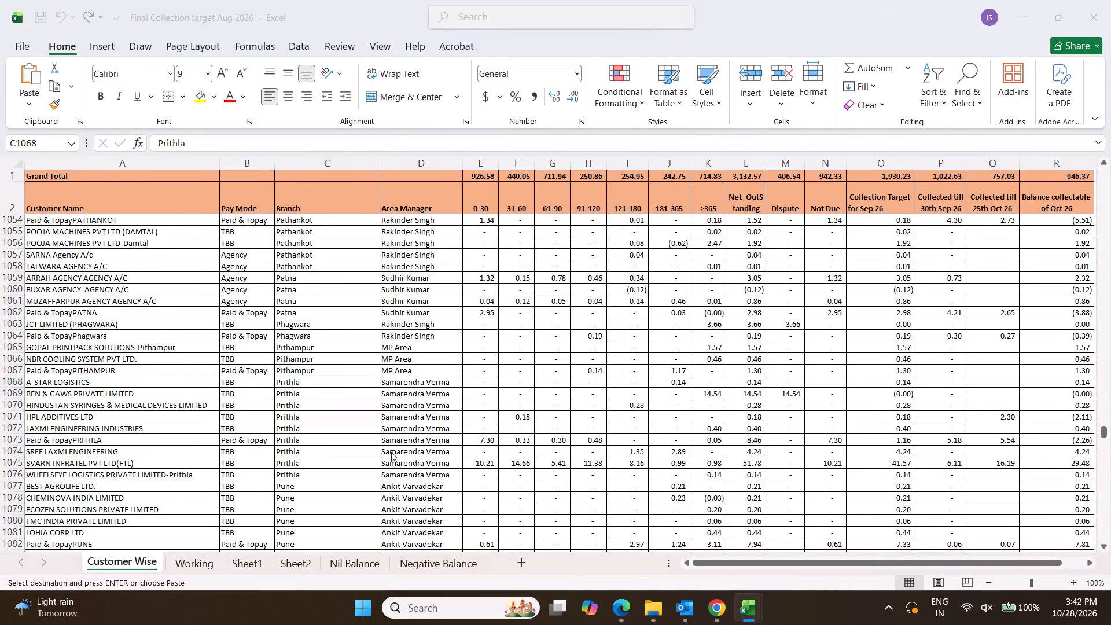
{"action": "left_click_drag", "start_coordinate": [594, 260], "coordinate": [787, 262]}
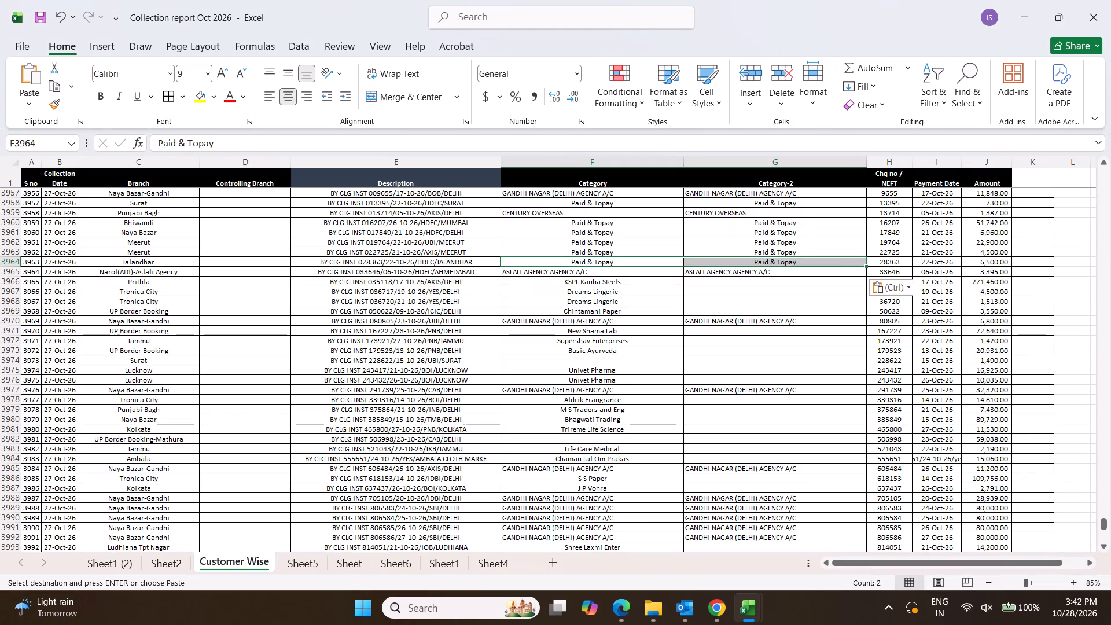
{"action": "key", "text": "ctrl+c"}
{"action": "left_click", "coordinate": [645, 283]}
{"action": "key", "text": "ctrl+v"}
{"action": "left_click_drag", "start_coordinate": [614, 292], "coordinate": [710, 304]}
{"action": "key", "text": "ctrl+v"}
{"action": "left_click", "coordinate": [618, 312]}
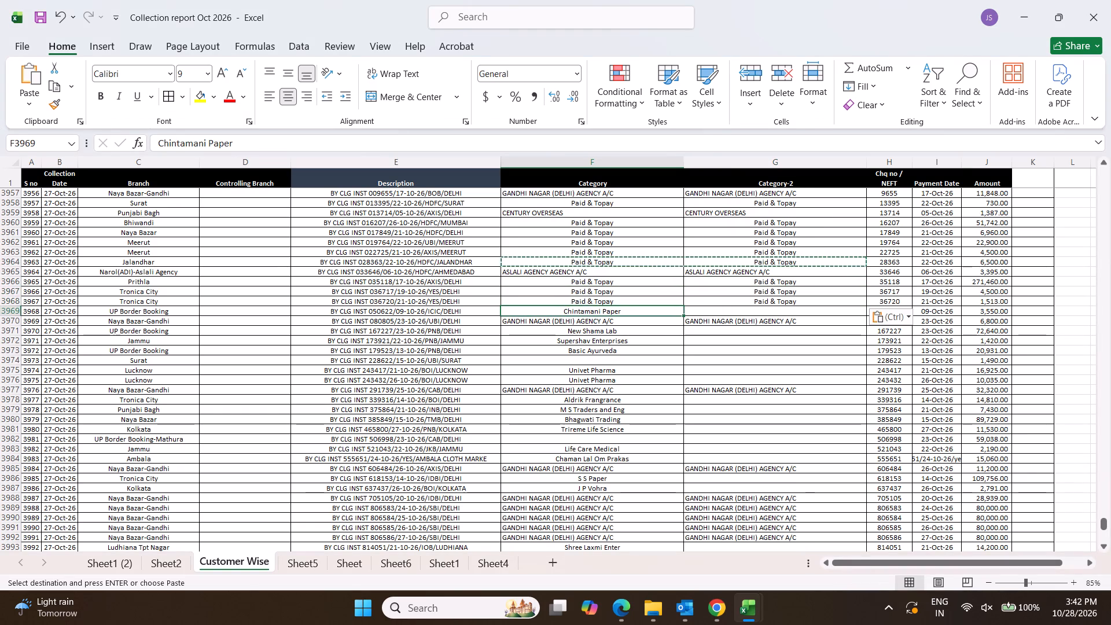
{"action": "left_click_drag", "start_coordinate": [617, 313], "coordinate": [726, 315]}
{"action": "key", "text": "ctrl+v"}
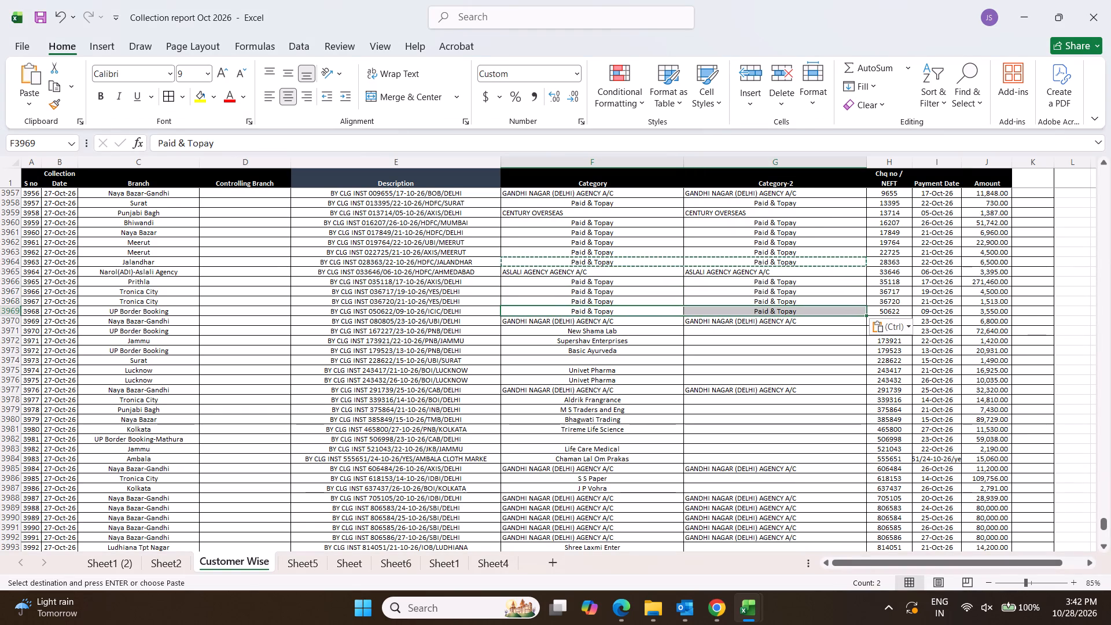
Search the target workbook for "NEW SHAMA" and copy NEW SHAMA LABORATORIES PVT LTD. into Category and Category-2 of row 3971.
{"action": "left_click", "coordinate": [632, 328]}
{"action": "key", "text": "alt+Tab"}
{"action": "key", "text": "ctrl+f"}
{"action": "type", "text": "NEW SHMA"}
{"action": "key", "text": "Return"}
{"action": "key", "text": "Return"}
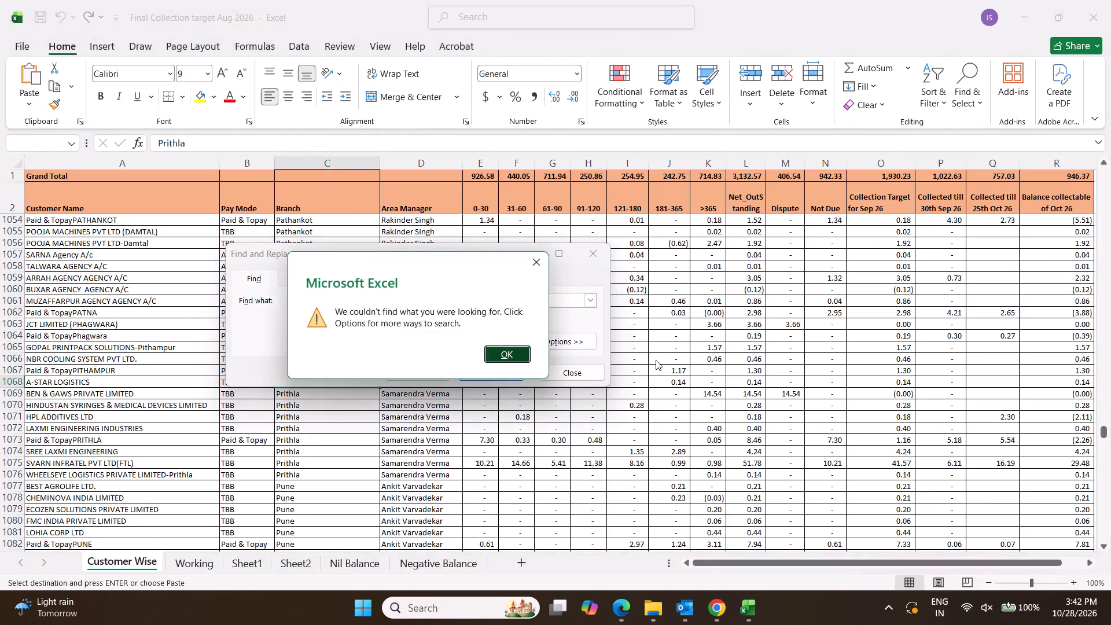
{"action": "key", "text": "BackSpace"}
{"action": "key", "text": "BackSpace"}
{"action": "type", "text": "AMA"}
{"action": "key", "text": "Return"}
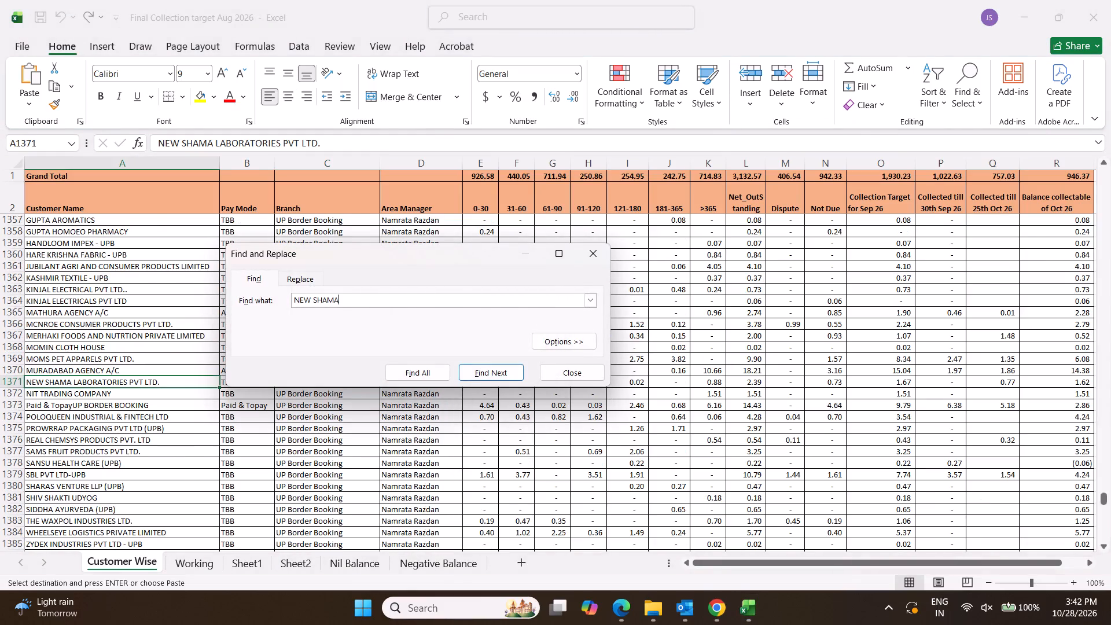
{"action": "key", "text": "Escape"}
{"action": "key", "text": "ctrl+c"}
{"action": "key", "text": "alt+Tab"}
{"action": "key", "text": "shift+Right"}
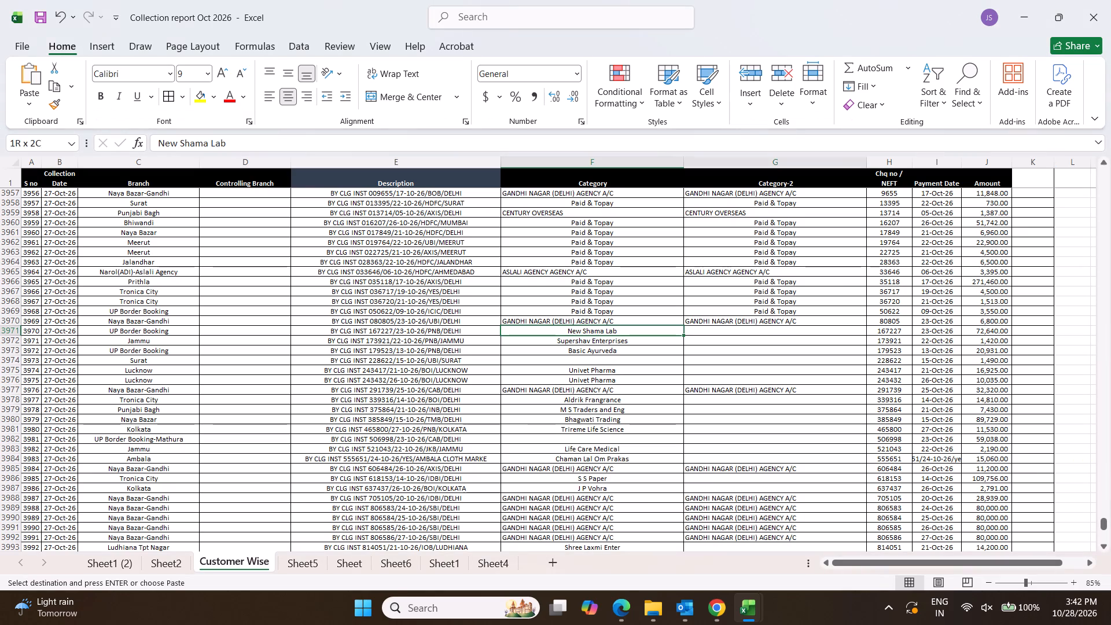
{"action": "key", "text": "ctrl+v"}
{"action": "key", "text": "Down"}
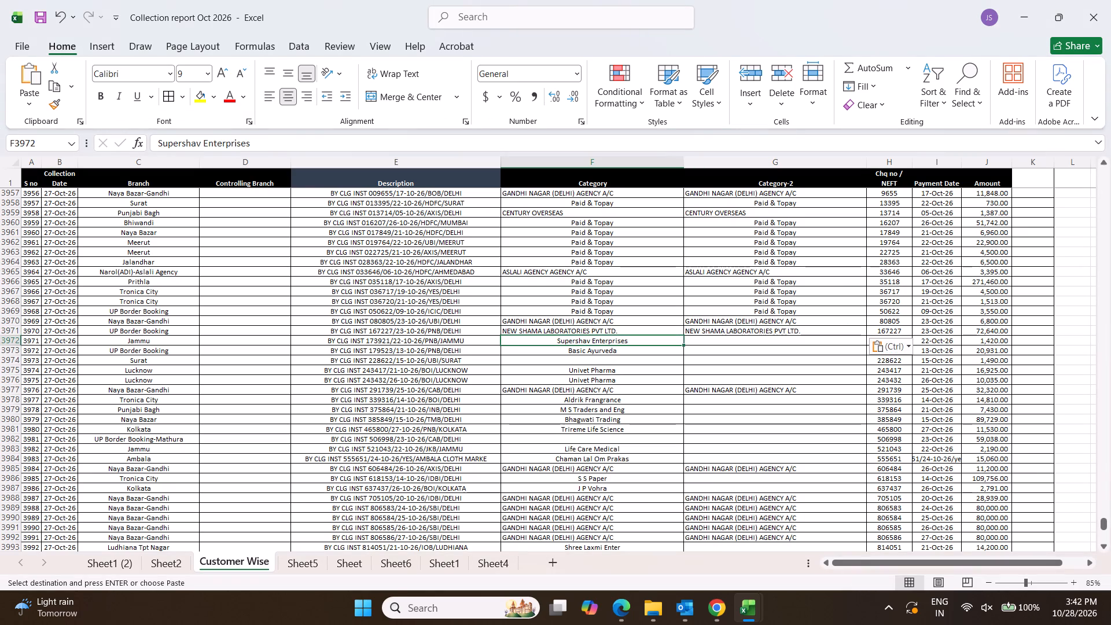
Copy the Paid & Topay Category and Category-2 cells from row 3969 into the Jammu entry in row 3972.
{"action": "key", "text": "Up"}
{"action": "key", "text": "Up"}
{"action": "key", "text": "Up"}
{"action": "key", "text": "shift+Right"}
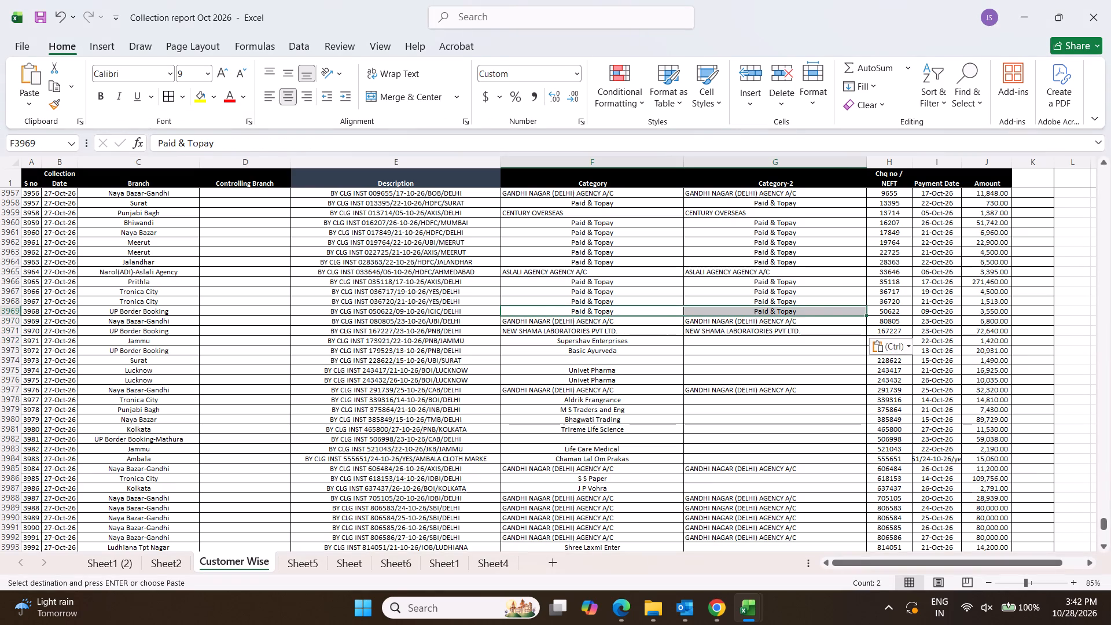
{"action": "key", "text": "ctrl+c"}
{"action": "key", "text": "Down"}
{"action": "key", "text": "Down"}
{"action": "key", "text": "Down"}
{"action": "key", "text": "ctrl+v"}
{"action": "key", "text": "Down"}
Copy BASIC AYURVEDA. from the target workbook's UP Border Booking customers into Category and Category-2 of row 3973 in the collection report.
{"action": "key", "text": "alt+Tab"}
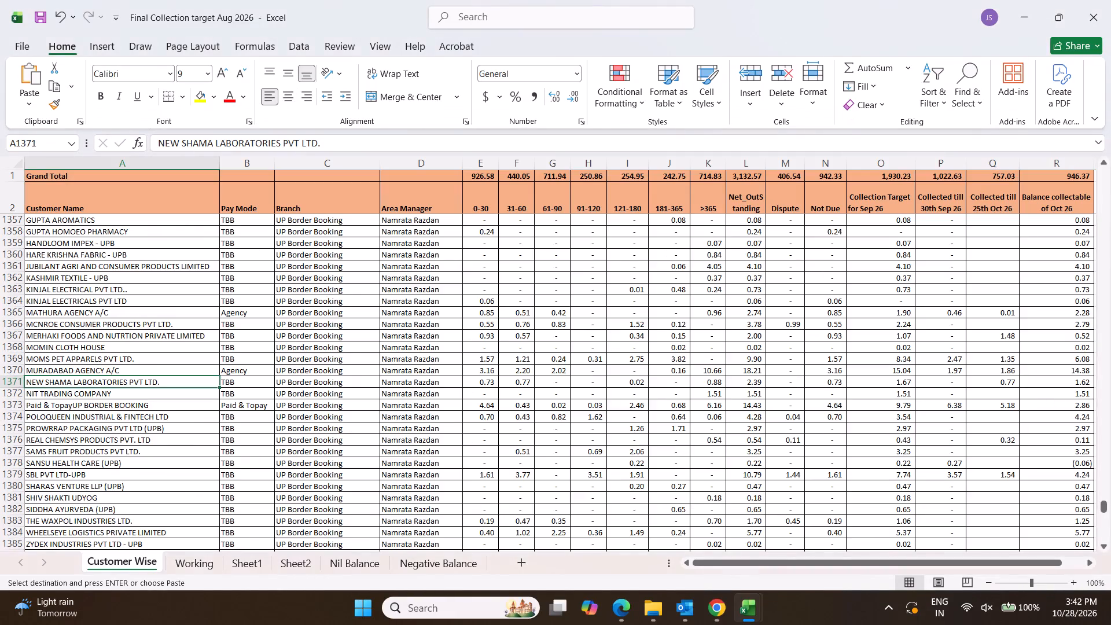
{"action": "scroll", "coordinate": [152, 252], "scroll_direction": "up", "scroll_amount": 7}
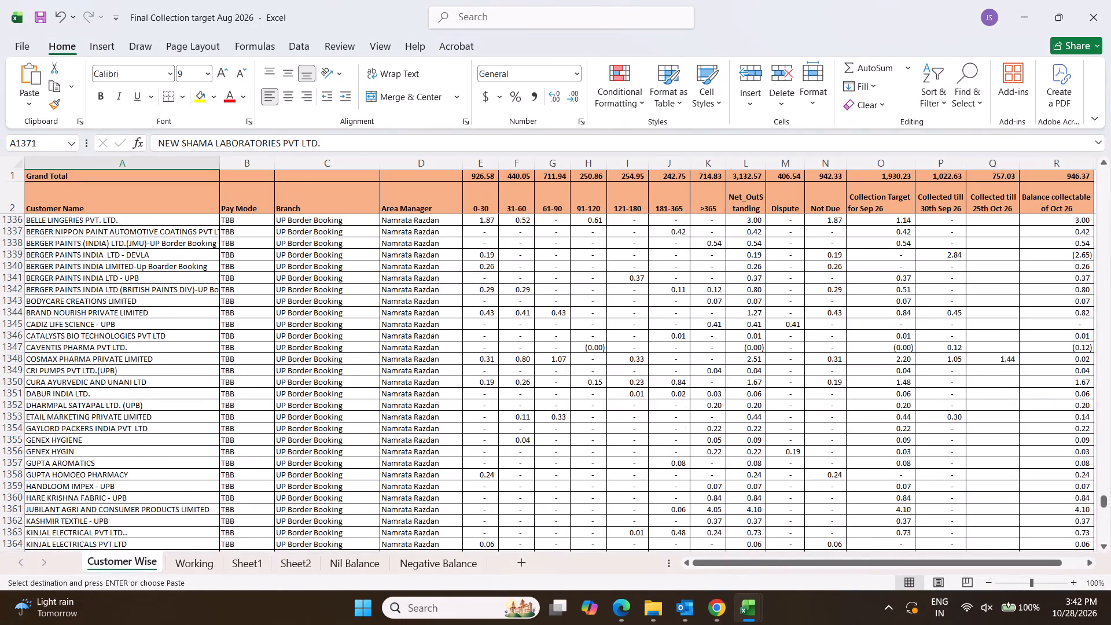
{"action": "scroll", "coordinate": [101, 326], "scroll_direction": "up", "scroll_amount": 3}
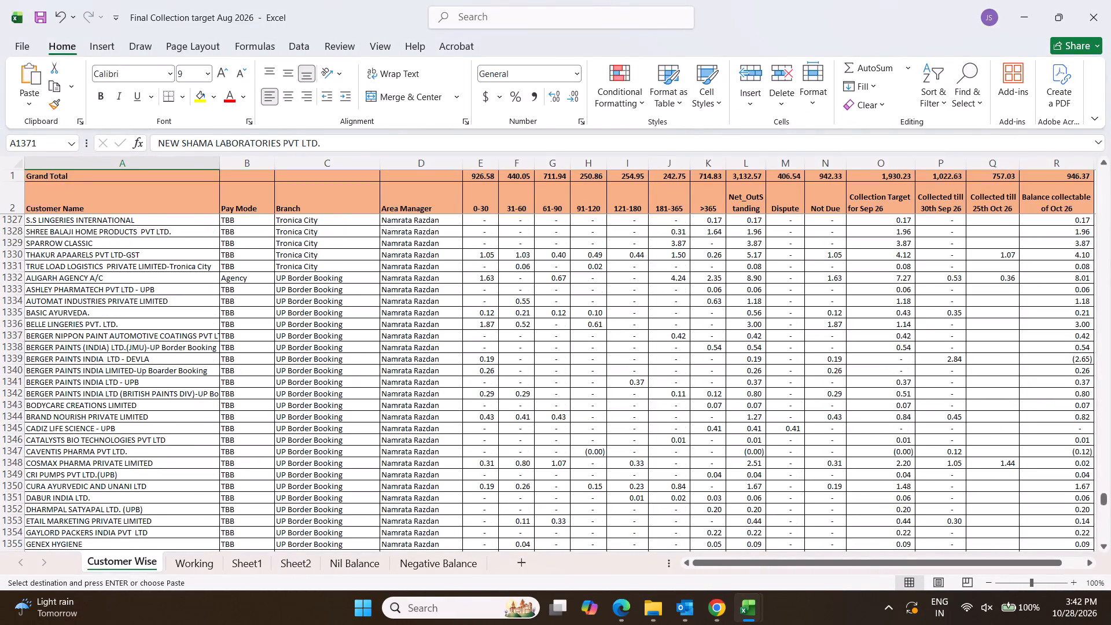
{"action": "left_click", "coordinate": [60, 310]}
{"action": "key", "text": "ctrl+c"}
{"action": "key", "text": "alt+Tab"}
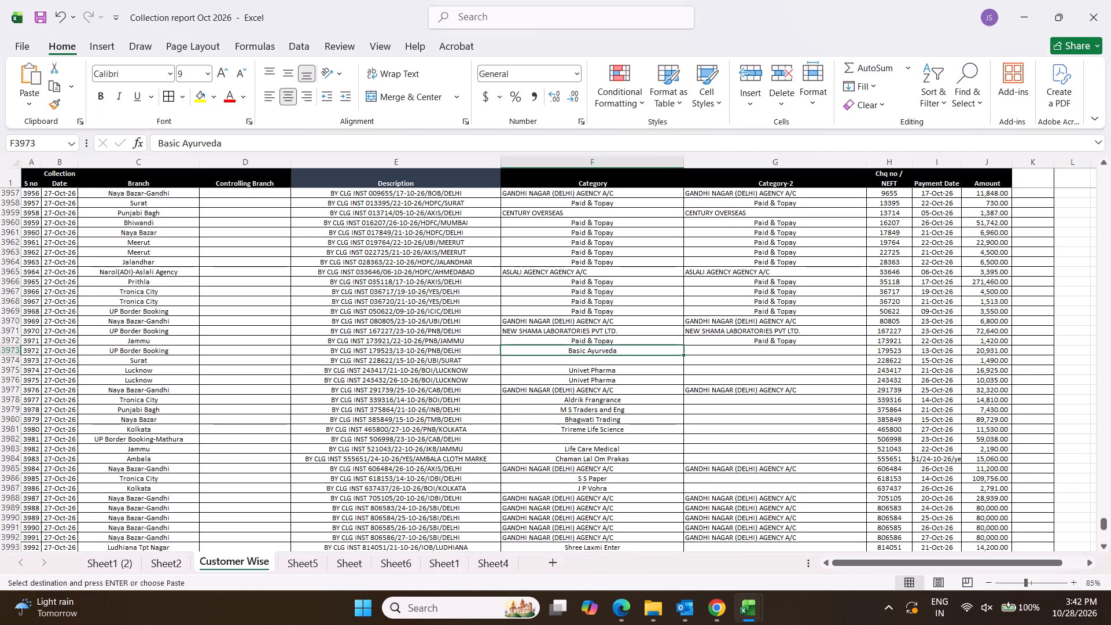
{"action": "left_click_drag", "start_coordinate": [617, 350], "coordinate": [732, 349]}
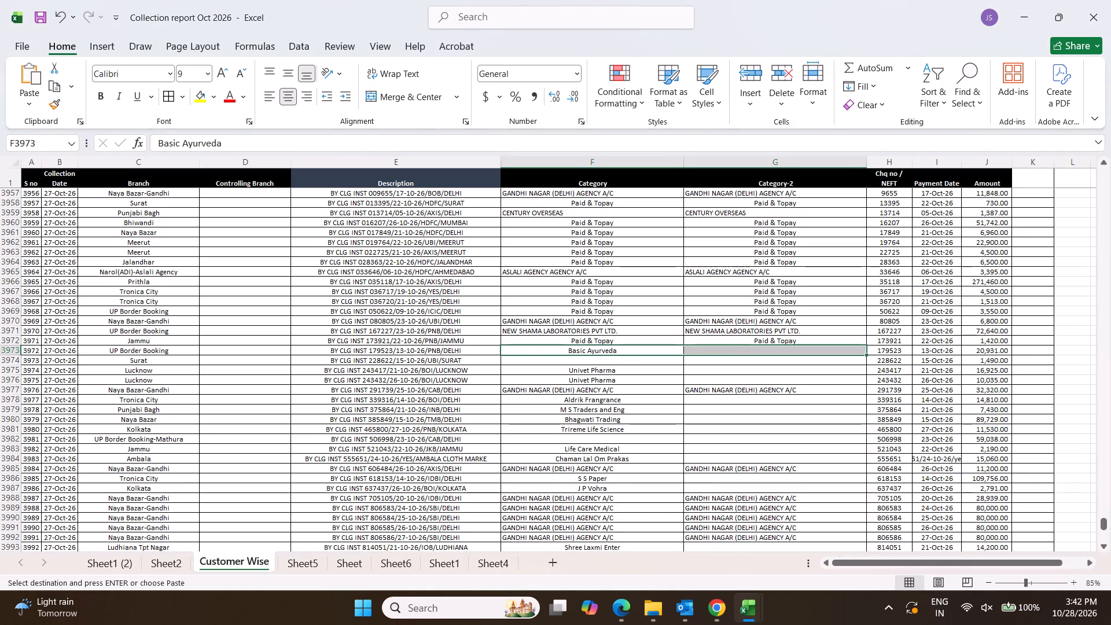
{"action": "key", "text": "ctrl+v"}
Copy the Paid & Topay Category and Category-2 cells from row 3972 into the Surat entry in row 3974.
{"action": "scroll", "coordinate": [616, 372], "scroll_direction": "down", "scroll_amount": 4}
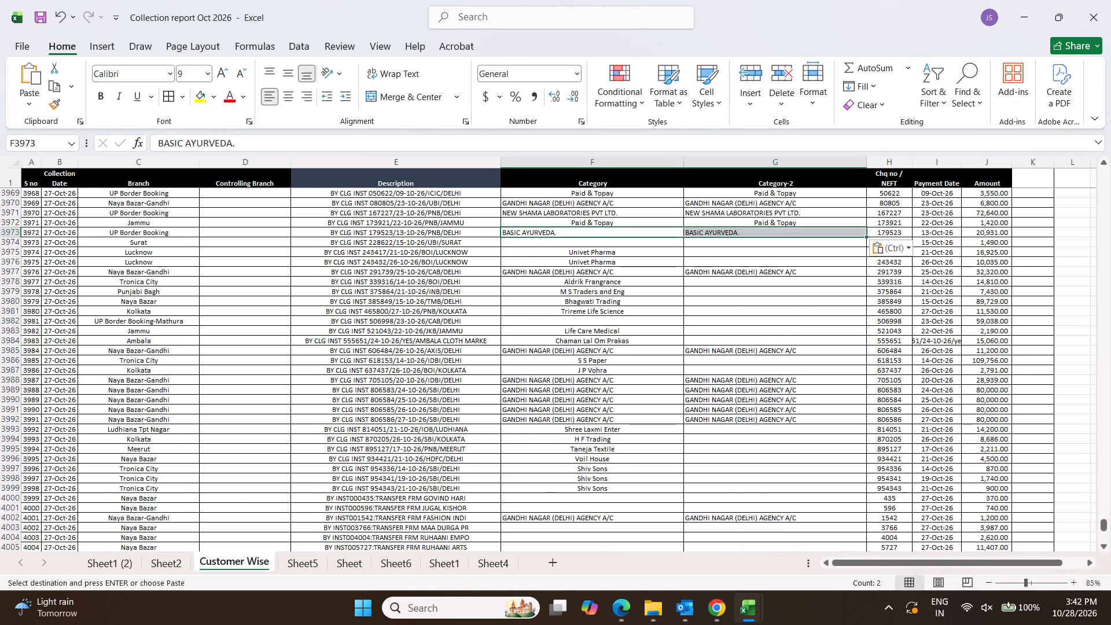
{"action": "left_click", "coordinate": [657, 355]}
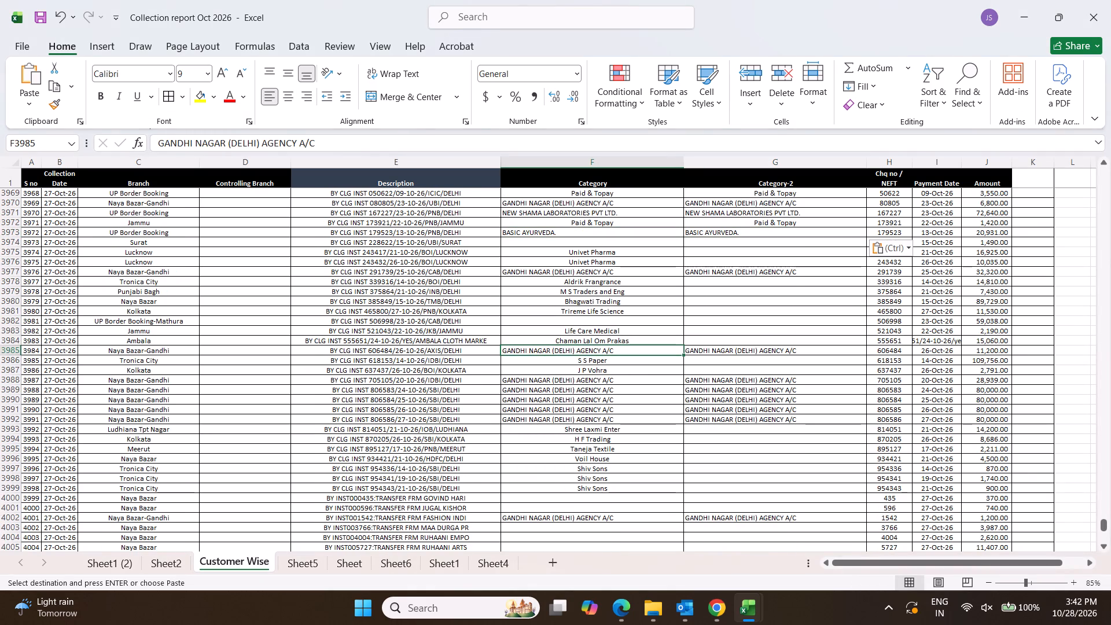
{"action": "left_click_drag", "start_coordinate": [606, 224], "coordinate": [713, 223]}
{"action": "key", "text": "ctrl+c"}
{"action": "left_click", "coordinate": [618, 242]}
{"action": "key", "text": "ctrl+v"}
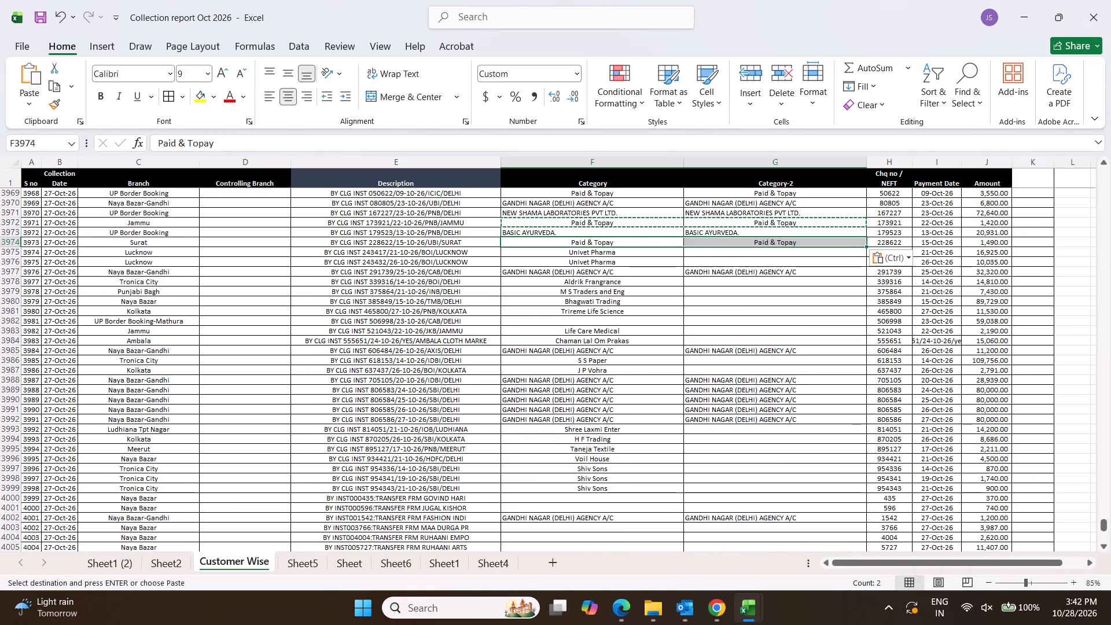
Search the target workbook for "UNIVET" and "lucknow" to check the Lucknow customers against the entry in row 3975.
{"action": "left_click", "coordinate": [591, 254]}
{"action": "key", "text": "alt+Tab"}
{"action": "key", "text": "ctrl+f"}
{"action": "type", "text": "UNIVET"}
{"action": "key", "text": "Return"}
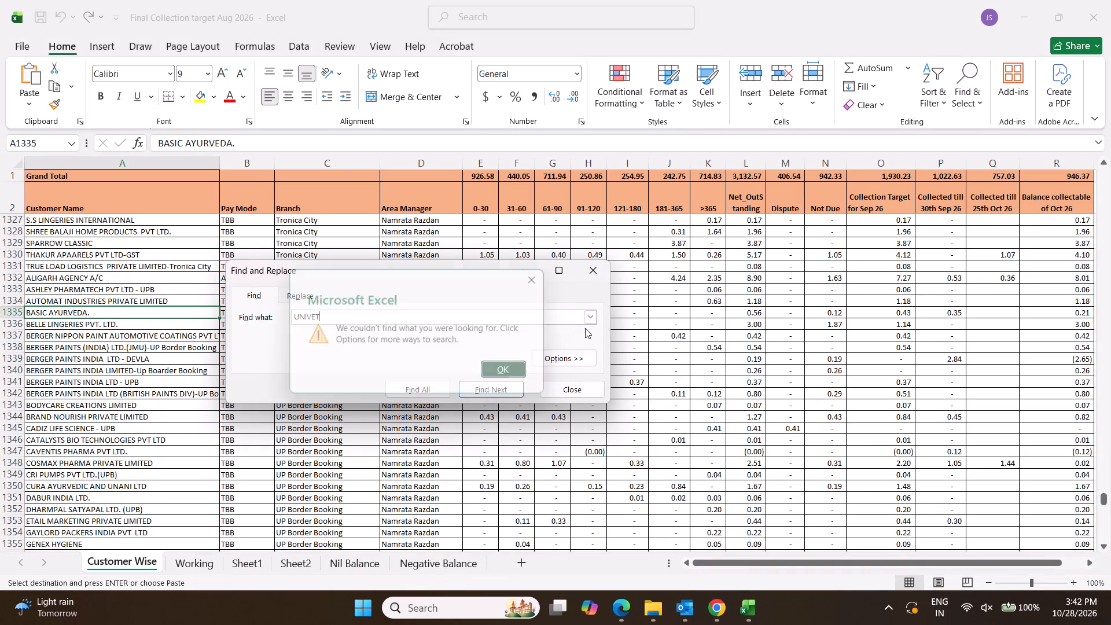
{"action": "key", "text": "BackSpace"}
{"action": "key", "text": "BackSpace"}
{"action": "key", "text": "BackSpace"}
{"action": "key", "text": "BackSpace"}
{"action": "key", "text": "BackSpace"}
{"action": "key", "text": "BackSpace"}
{"action": "key", "text": "BackSpace"}
{"action": "key", "text": "BackSpace"}
{"action": "key", "text": "BackSpace"}
{"action": "key", "text": "BackSpace"}
{"action": "key", "text": "BackSpace"}
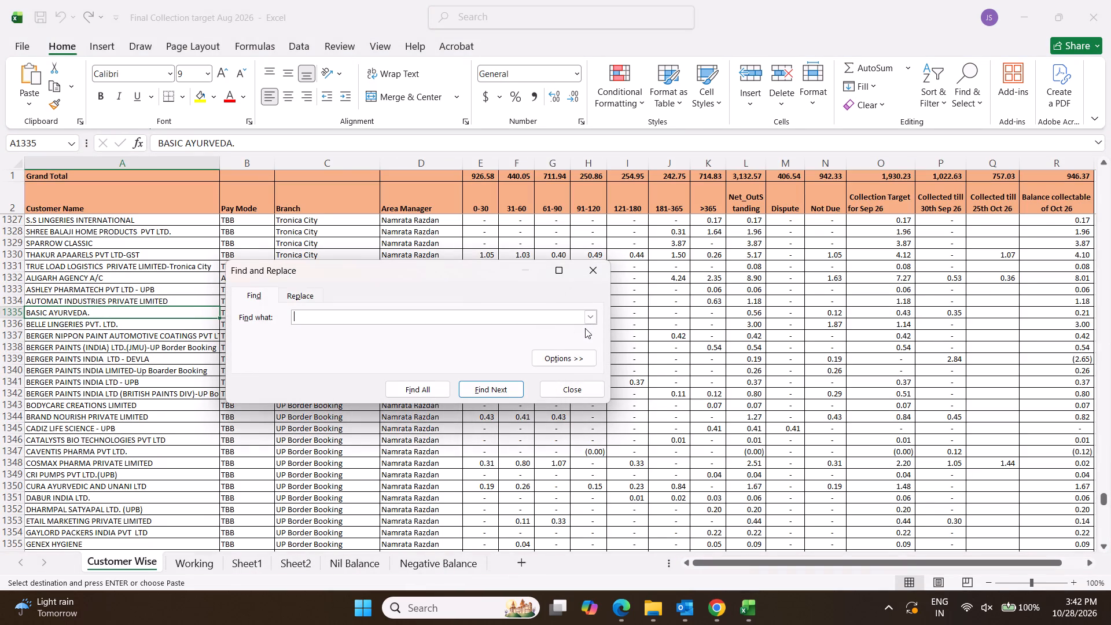
{"action": "type", "text": "lucknow"}
{"action": "key", "text": "Return"}
{"action": "key", "text": "Escape"}
{"action": "scroll", "coordinate": [160, 360], "scroll_direction": "down", "scroll_amount": 7}
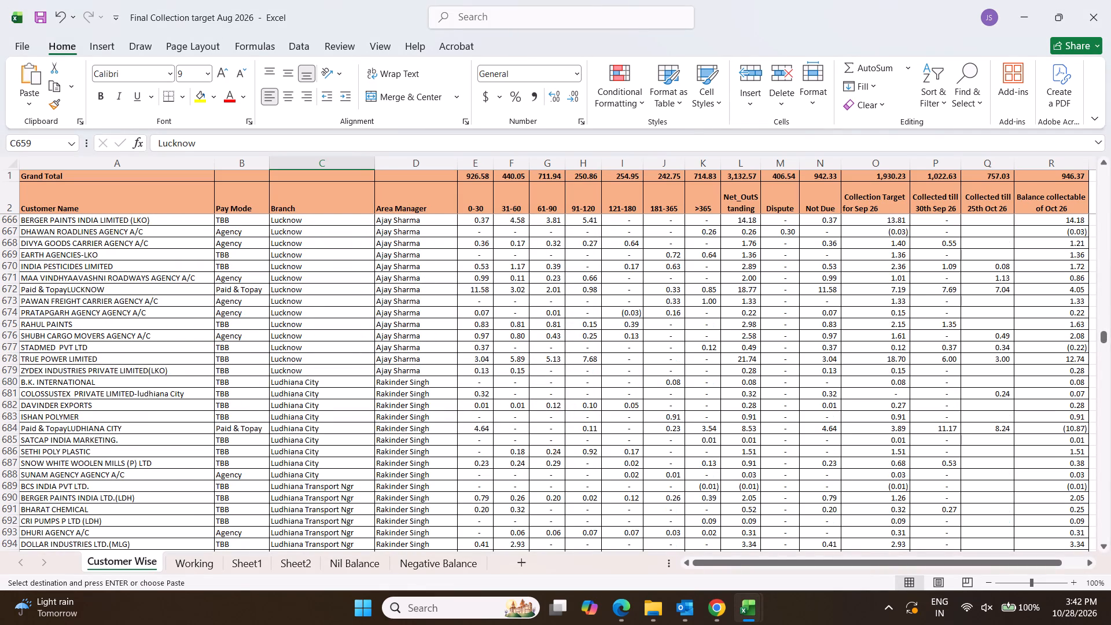
In the collection report, fill Paid & Topay down from row 3974 into Category and Category-2 of Lucknow rows 3975 and 3976.
{"action": "key", "text": "alt+Tab"}
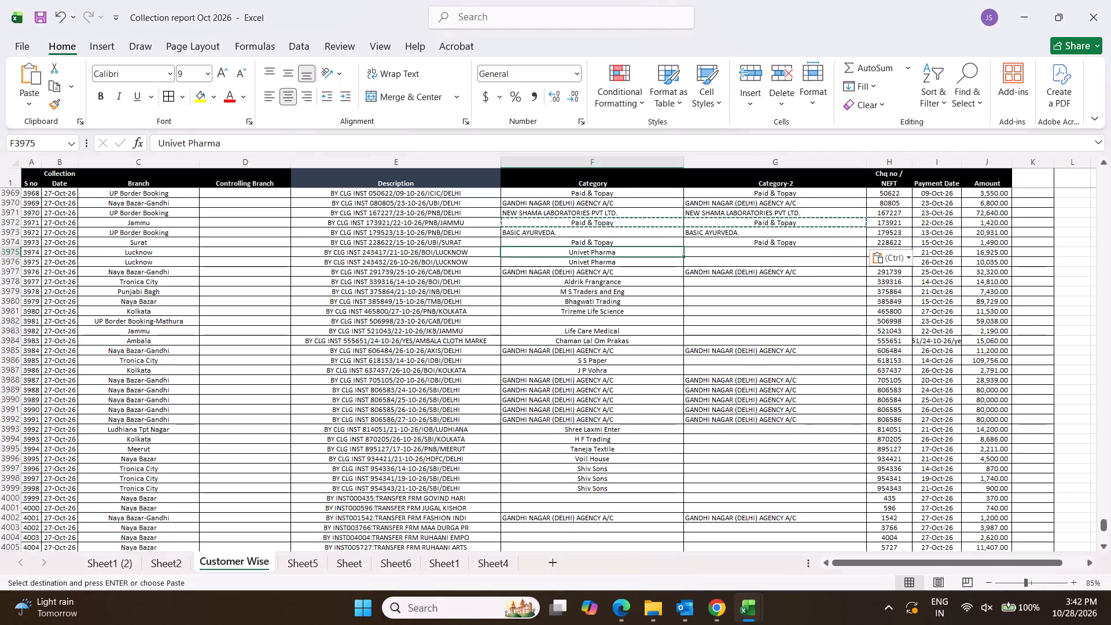
{"action": "left_click_drag", "start_coordinate": [613, 242], "coordinate": [702, 259]}
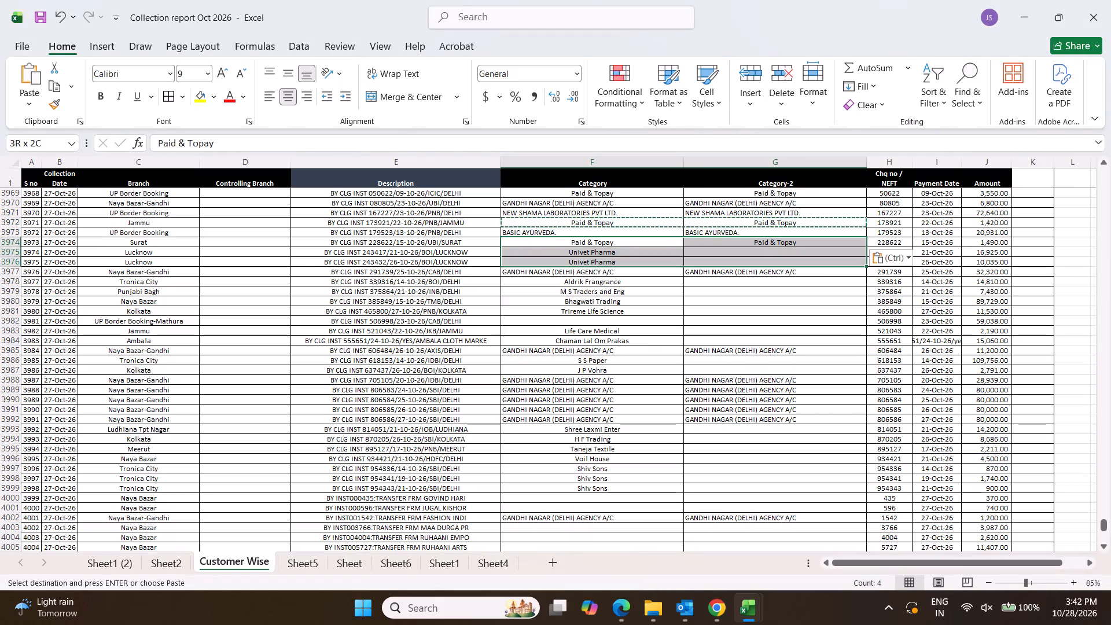
{"action": "left_click_drag", "start_coordinate": [702, 259], "coordinate": [720, 262]}
{"action": "key", "text": "ctrl+d"}
Search the target workbook for "aldrik" and "tronica" to check the Tronica City entry in row 3978.
{"action": "left_click", "coordinate": [579, 283]}
{"action": "key", "text": "alt+Tab"}
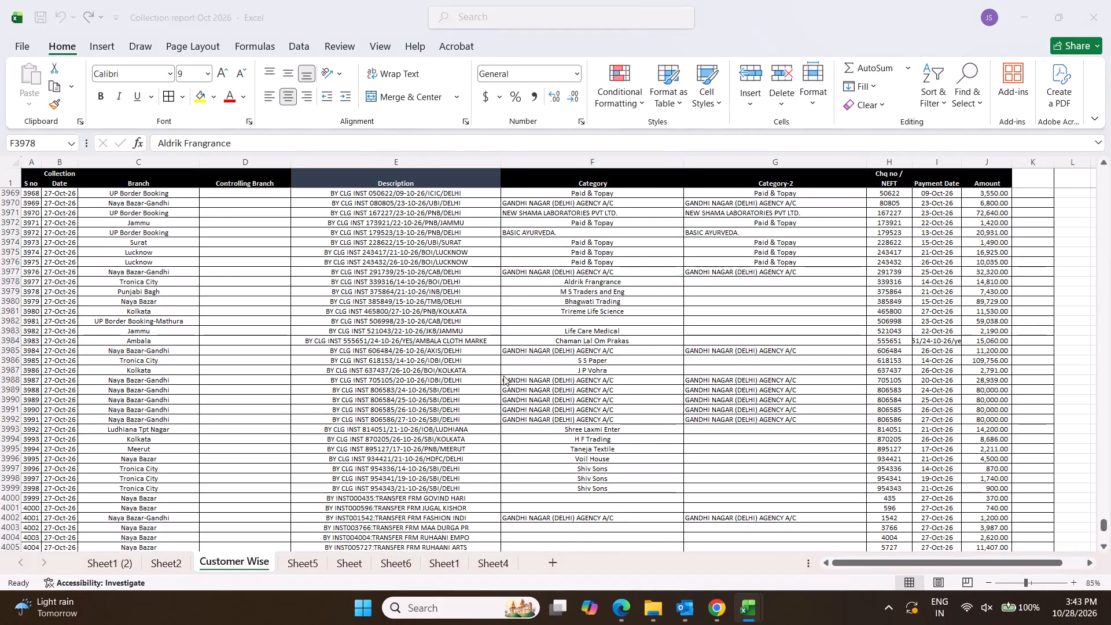
{"action": "key", "text": "ctrl+f"}
{"action": "type", "text": "aldrik"}
{"action": "key", "text": "Return"}
{"action": "key", "text": "Return"}
{"action": "key", "text": "Escape"}
{"action": "key", "text": "Escape"}
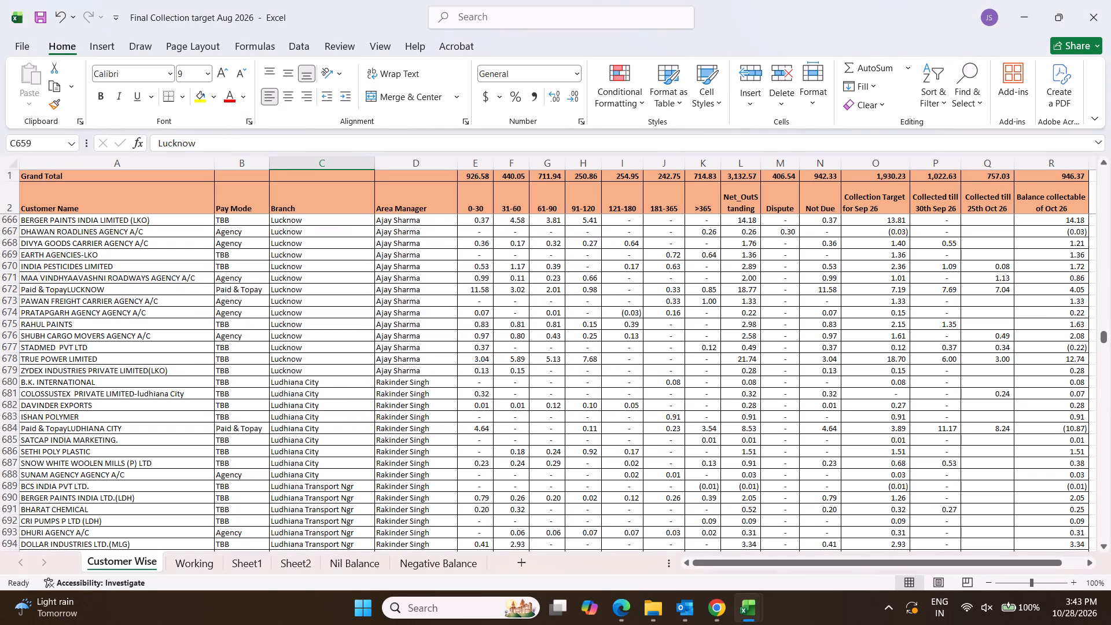
{"action": "key", "text": "ctrl+f"}
{"action": "key", "text": "Escape"}
{"action": "key", "text": "ctrl+f"}
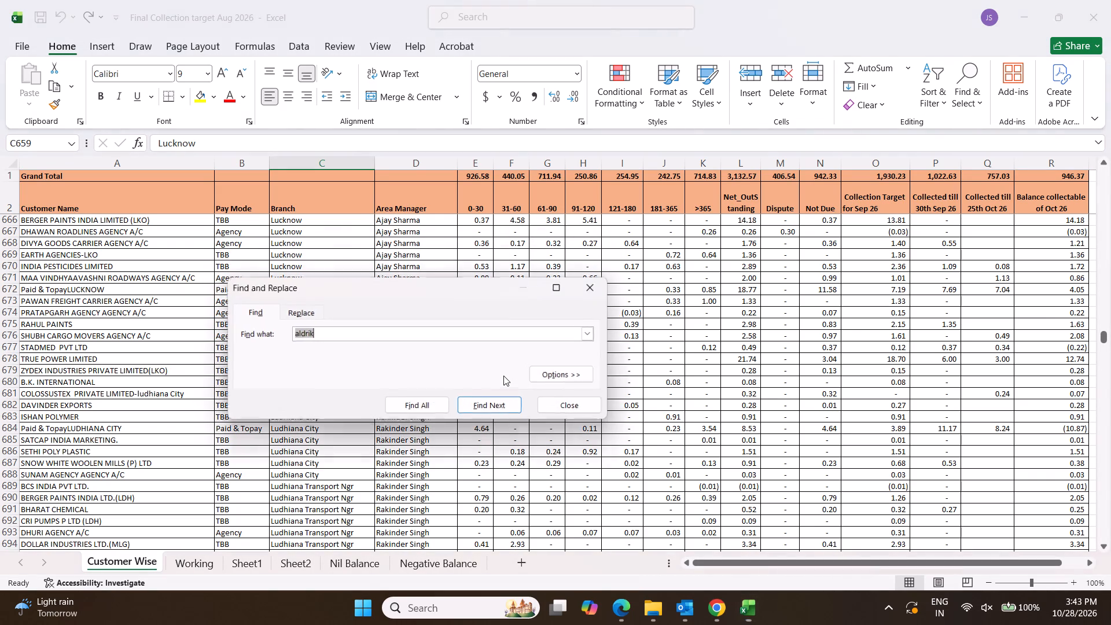
{"action": "type", "text": "tronica"}
{"action": "key", "text": "Return"}
{"action": "key", "text": "Escape"}
In the collection report, copy the Paid & Topay Category and Category-2 cells from row 3976 into Tronica City row 3978.
{"action": "key", "text": "alt+Tab"}
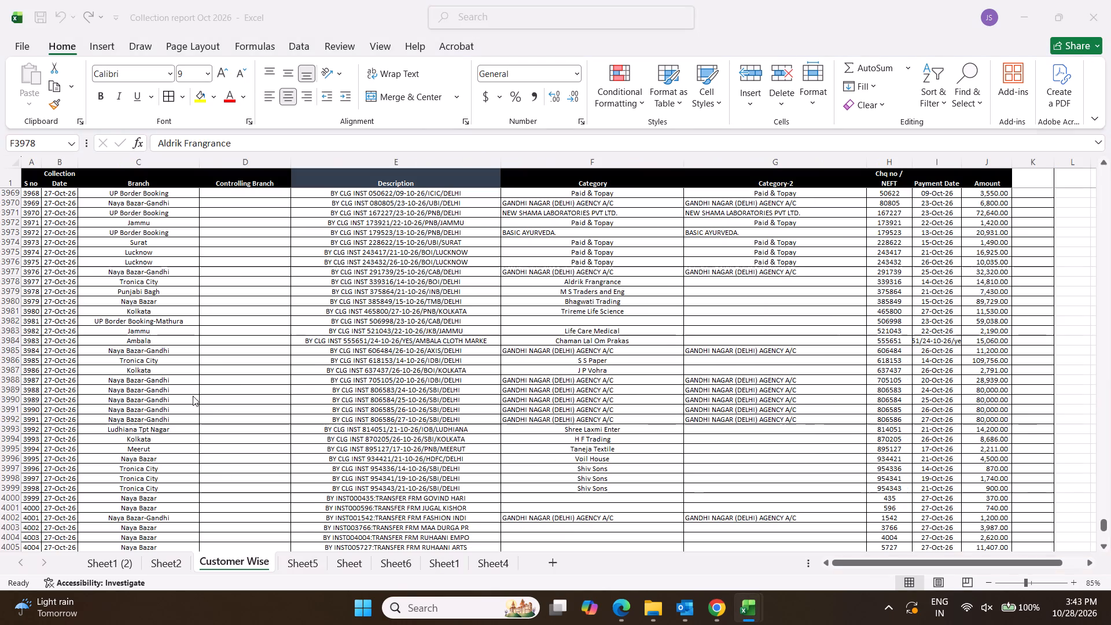
{"action": "left_click_drag", "start_coordinate": [611, 261], "coordinate": [770, 259]}
{"action": "key", "text": "ctrl+c"}
{"action": "left_click", "coordinate": [641, 281]}
{"action": "key", "text": "ctrl+v"}
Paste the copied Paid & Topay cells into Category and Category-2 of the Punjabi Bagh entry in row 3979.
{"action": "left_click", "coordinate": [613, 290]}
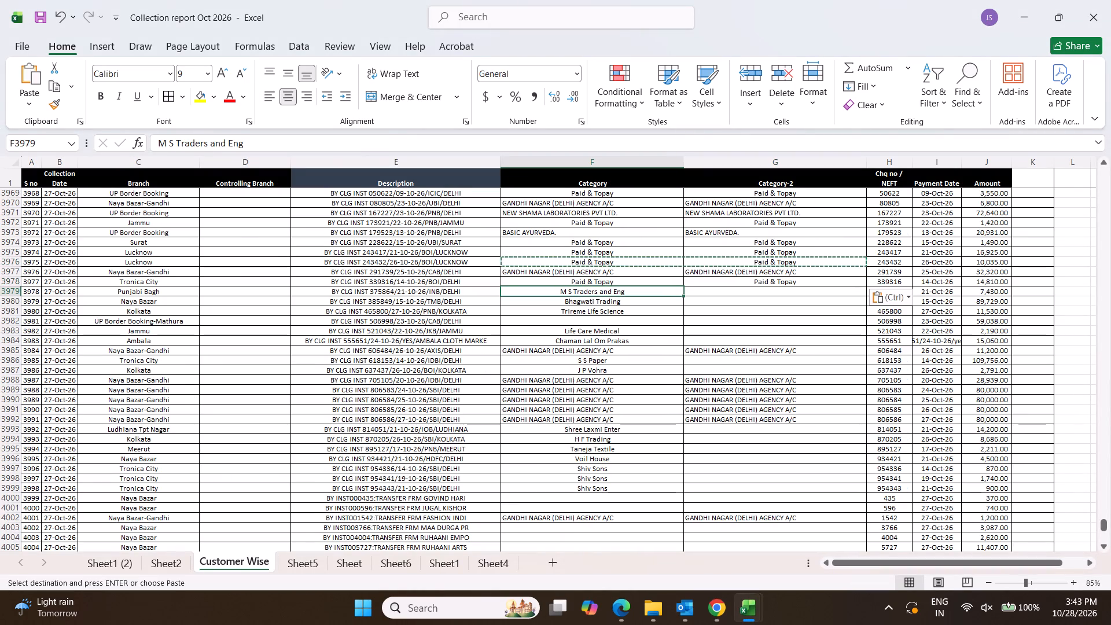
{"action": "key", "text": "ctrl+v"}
Search the target workbook for "punjabi bagh" and examine that branch's customers for M S Traders and Eng.
{"action": "key", "text": "alt+Tab"}
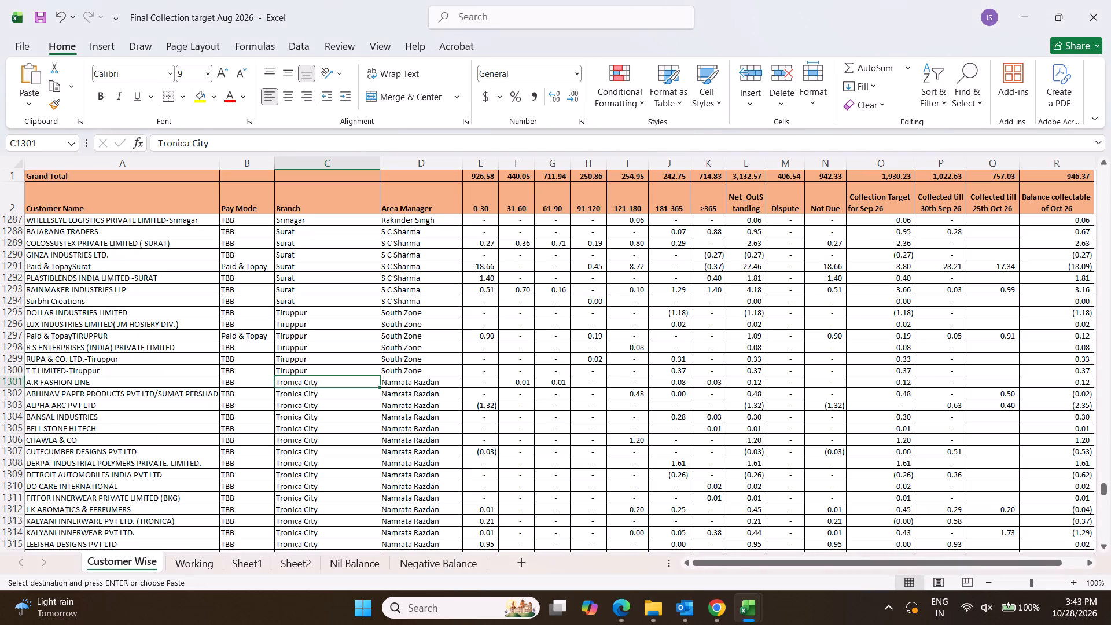
{"action": "key", "text": "ctrl+f"}
{"action": "type", "text": "punjabi bagh"}
{"action": "key", "text": "Return"}
{"action": "key", "text": "Escape"}
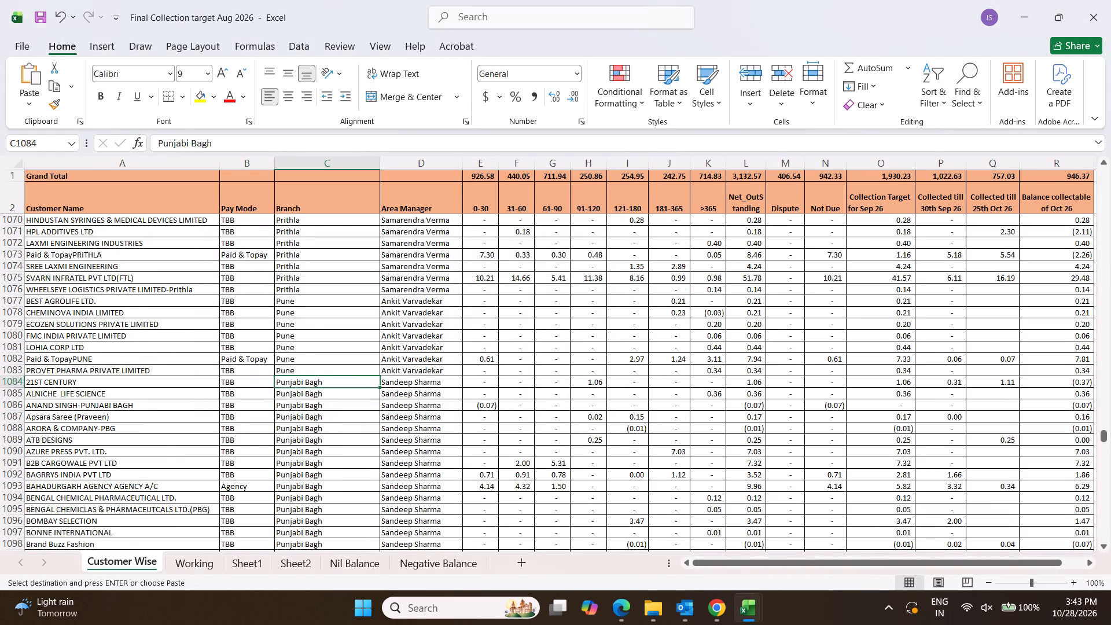
{"action": "scroll", "coordinate": [306, 421], "scroll_direction": "down", "scroll_amount": 3}
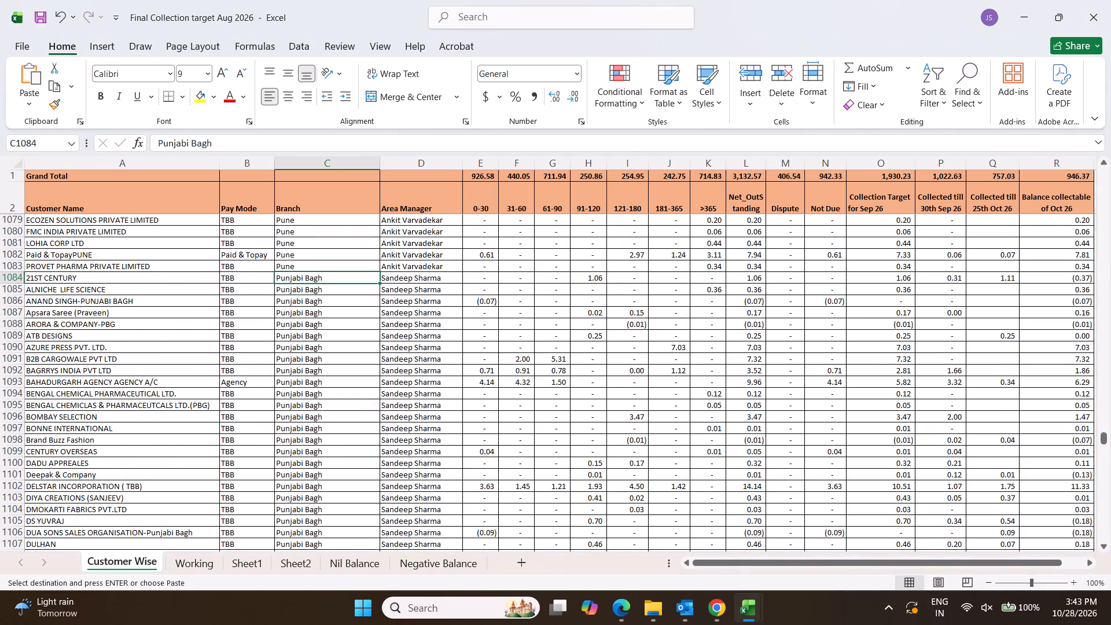
{"action": "scroll", "coordinate": [279, 422], "scroll_direction": "down", "scroll_amount": 19}
{"action": "scroll", "coordinate": [278, 421], "scroll_direction": "up", "scroll_amount": 4}
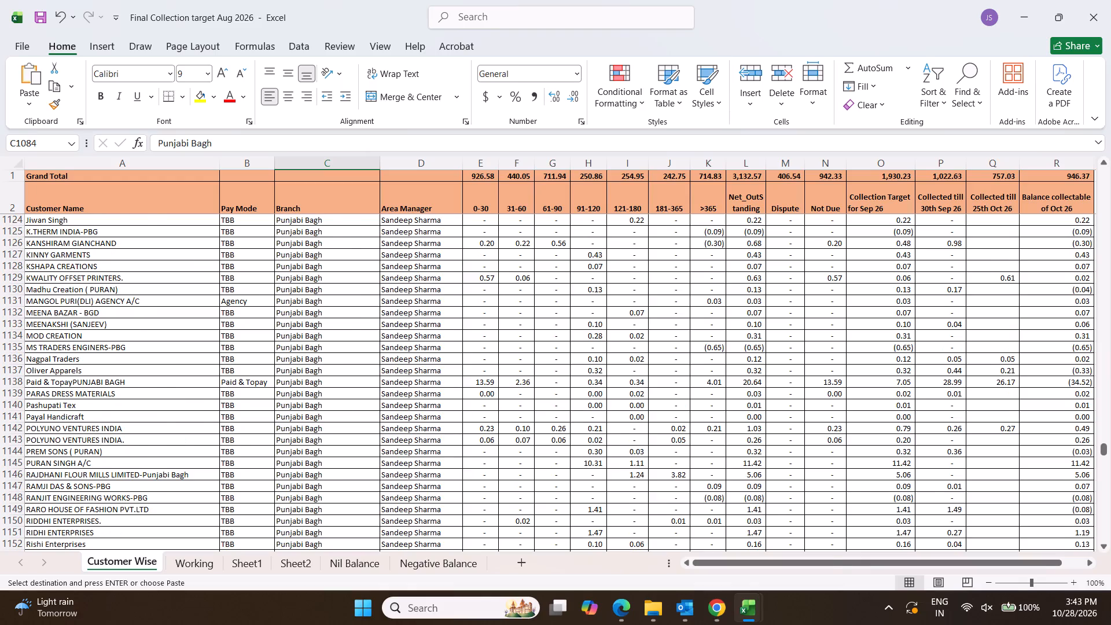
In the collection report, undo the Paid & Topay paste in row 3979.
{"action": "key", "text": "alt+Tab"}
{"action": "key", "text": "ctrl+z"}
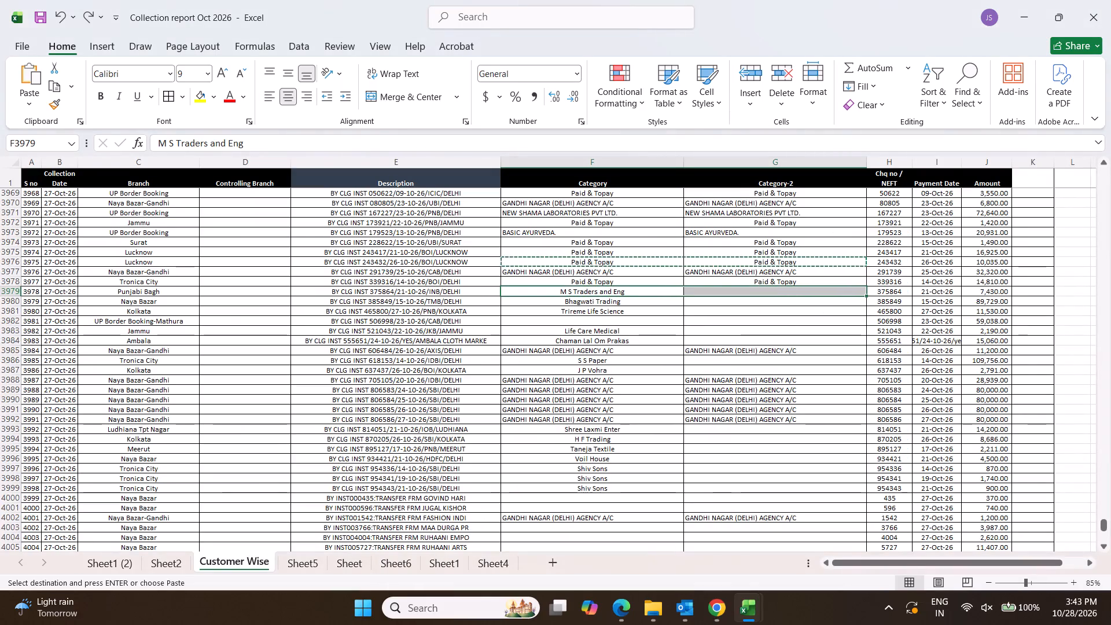
Copy MS TRADERS ENGINERS-PBG from the target workbook into Category and Category-2 of row 3979 in the collection report.
{"action": "key", "text": "alt+Tab"}
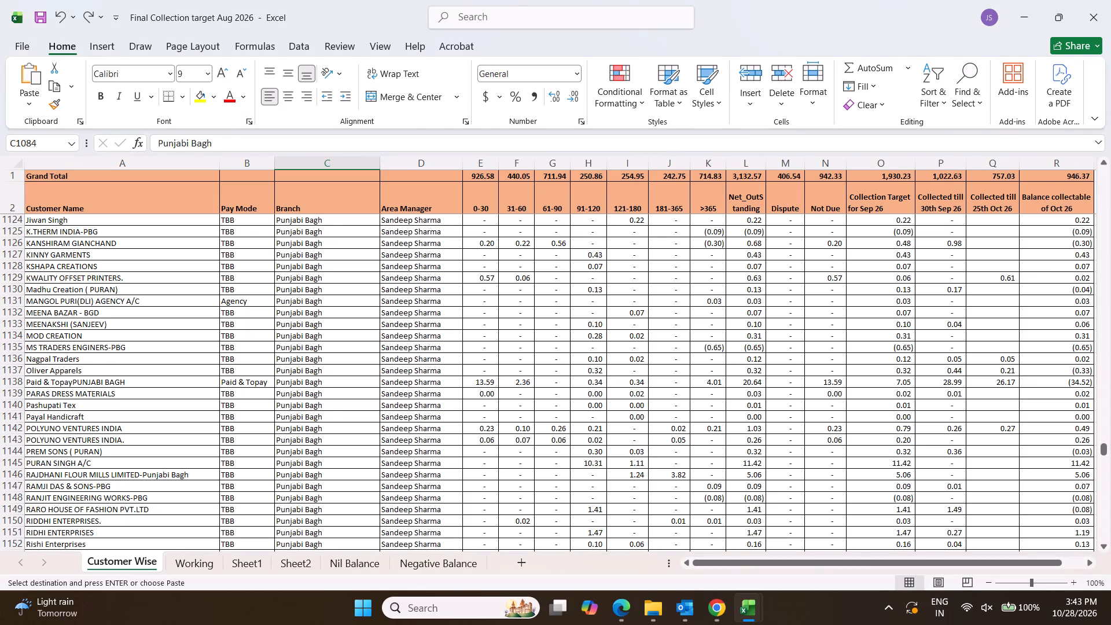
{"action": "left_click", "coordinate": [71, 346]}
{"action": "key", "text": "ctrl+c"}
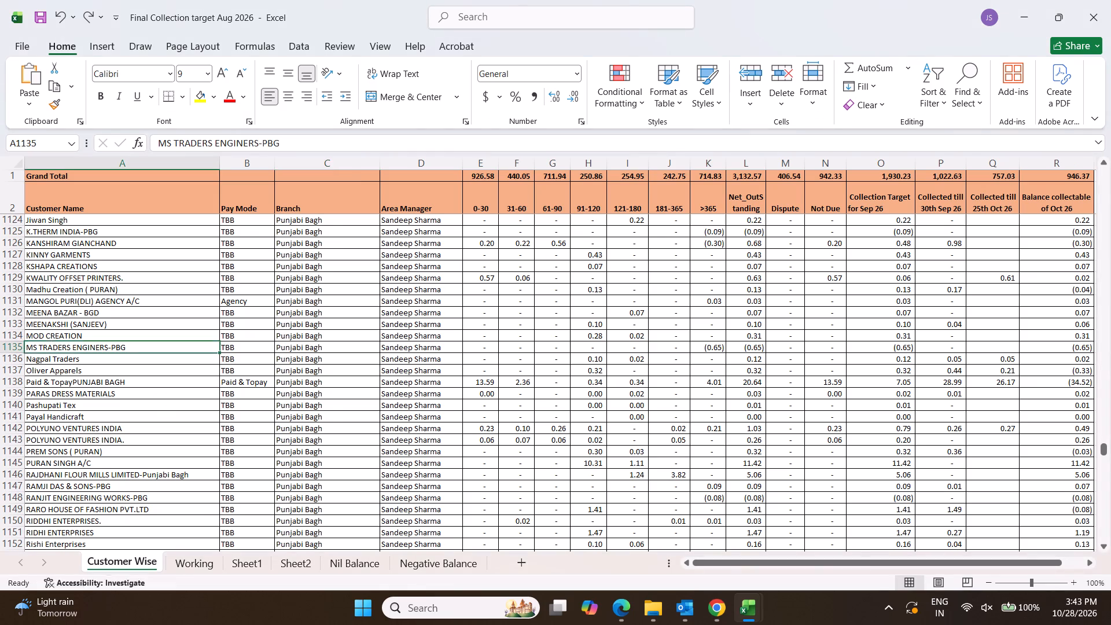
{"action": "key", "text": "alt+Tab"}
{"action": "key", "text": "ctrl+v"}
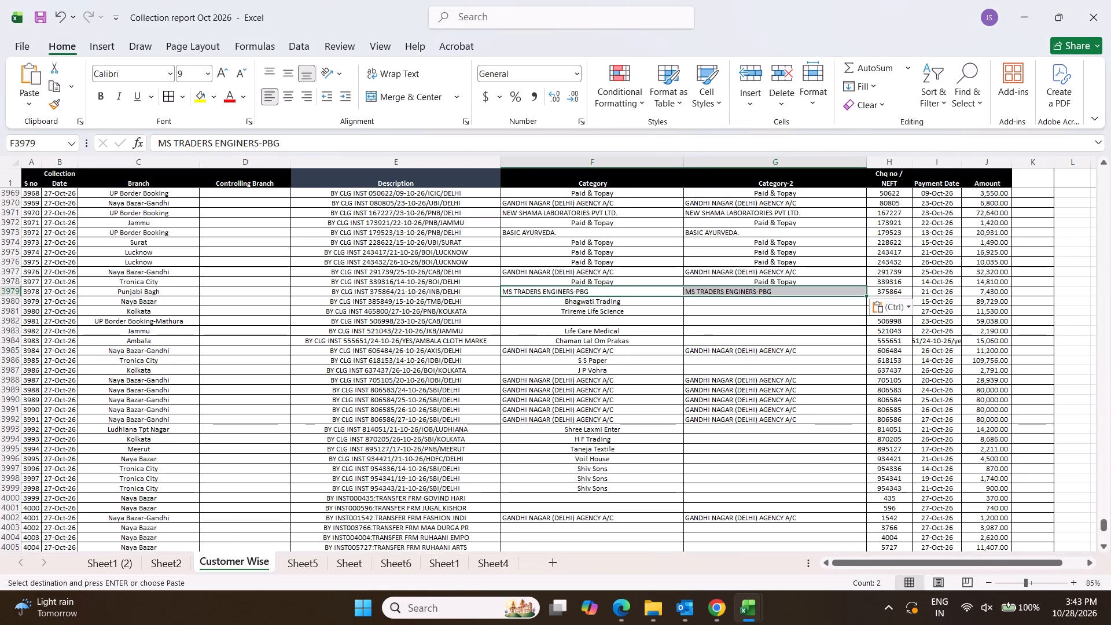
Search the target workbook for "bhagwati" and copy Bhagwati Trading Co. into Category and Category-2 of Naya Bazar row 3980.
{"action": "left_click", "coordinate": [633, 349]}
{"action": "key", "text": "alt+Tab"}
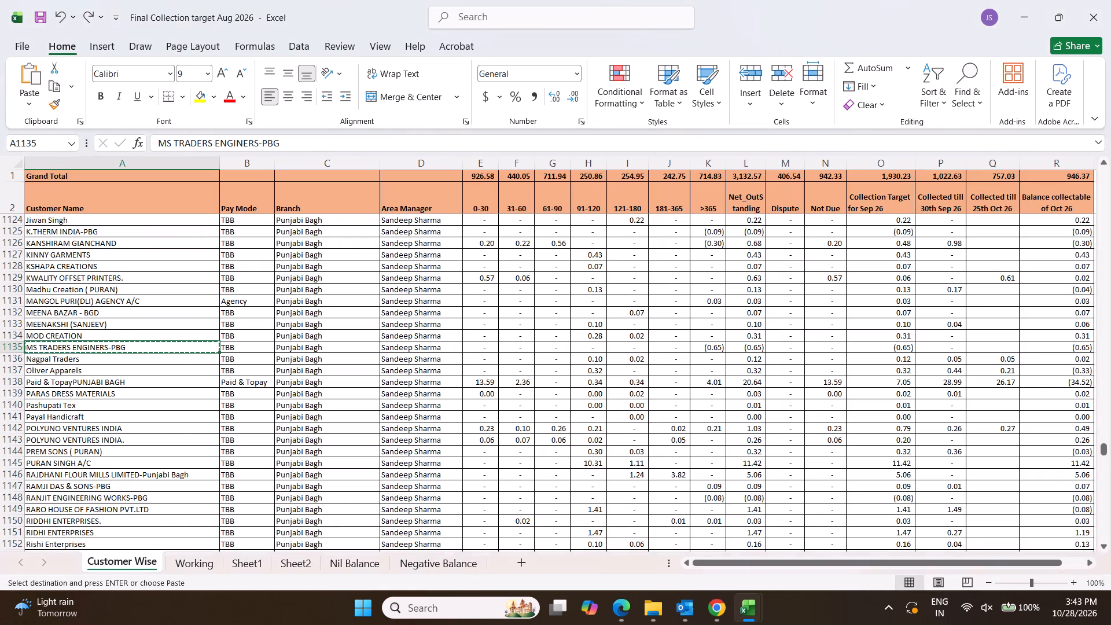
{"action": "key", "text": "ctrl+f"}
{"action": "type", "text": "bhagwati"}
{"action": "key", "text": "Return"}
{"action": "key", "text": "Escape"}
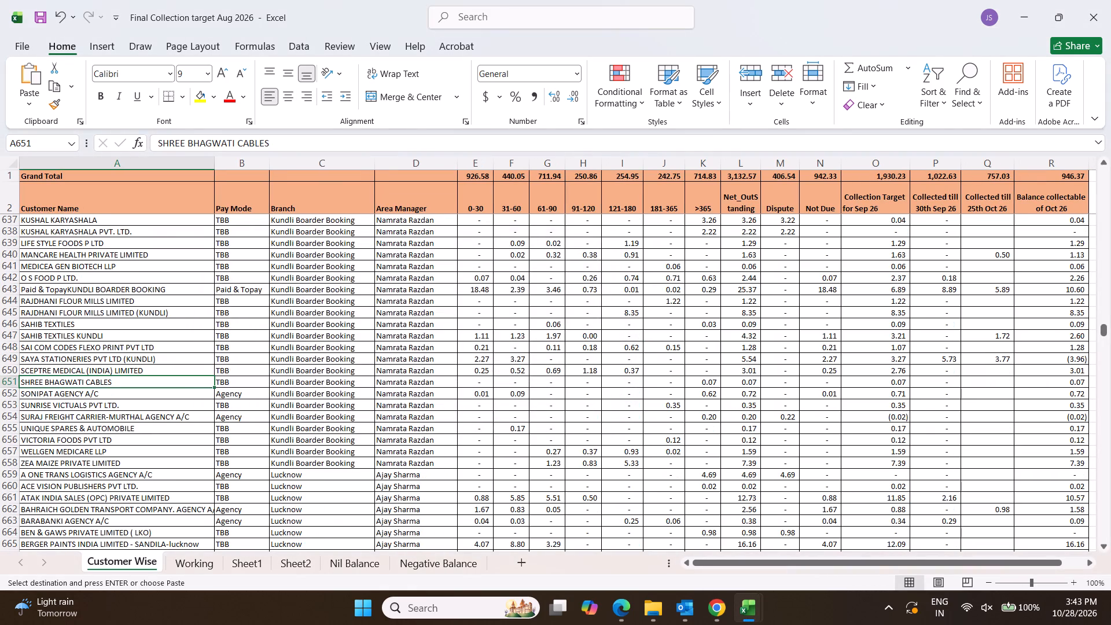
{"action": "key", "text": "ctrl+f"}
{"action": "key", "text": "Return"}
{"action": "key", "text": "Return"}
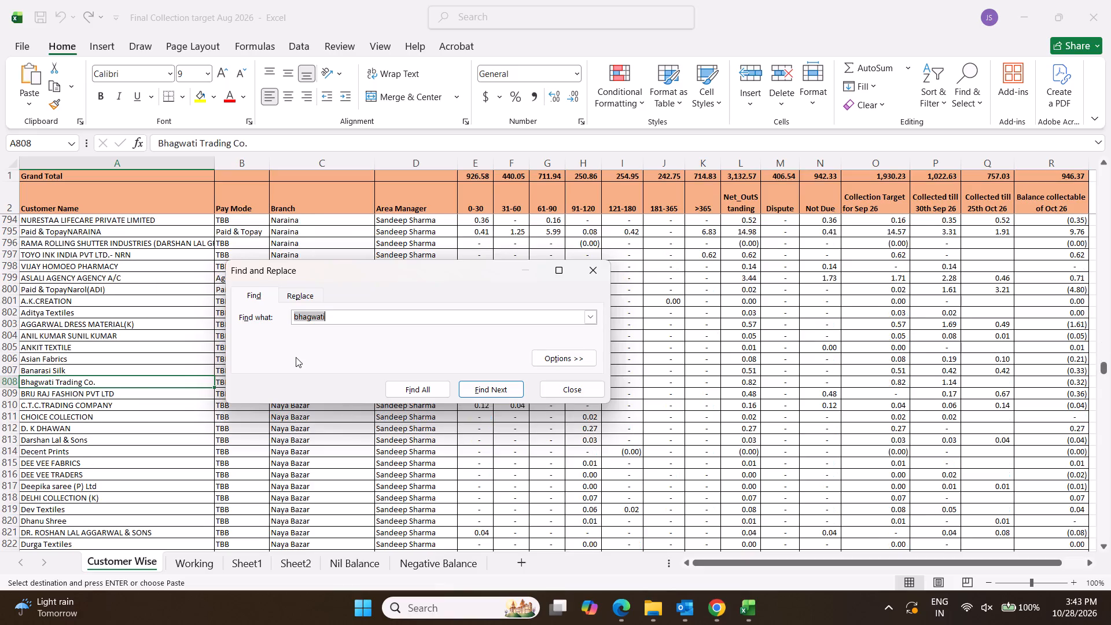
{"action": "key", "text": "Escape"}
{"action": "key", "text": "ctrl+c"}
{"action": "key", "text": "alt+Tab"}
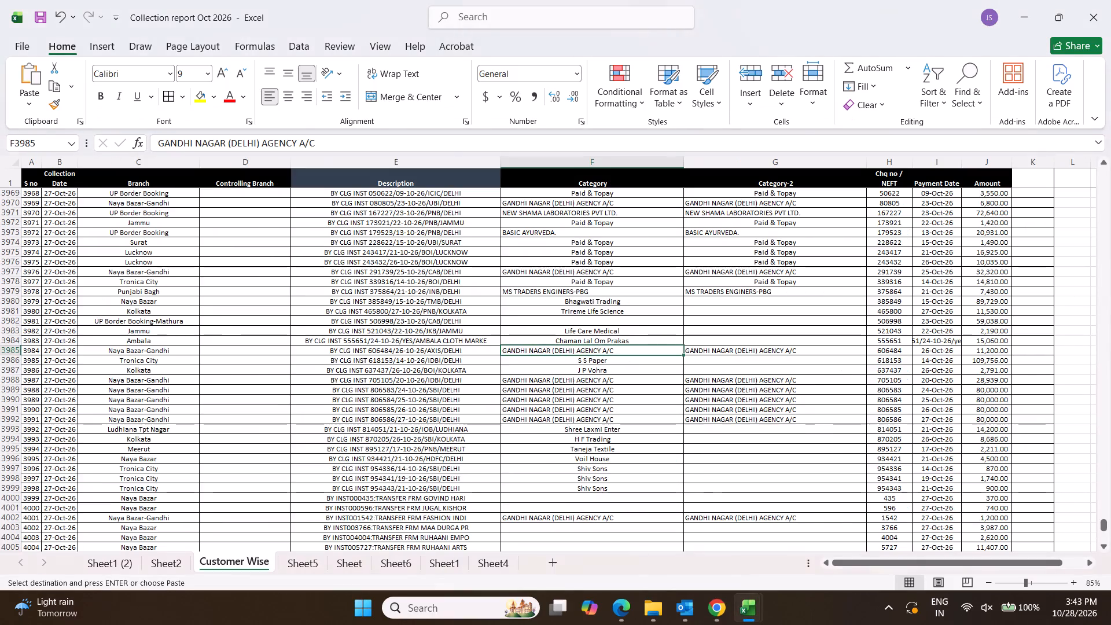
{"action": "key", "text": "Up"}
{"action": "key", "text": "Up"}
{"action": "key", "text": "Up"}
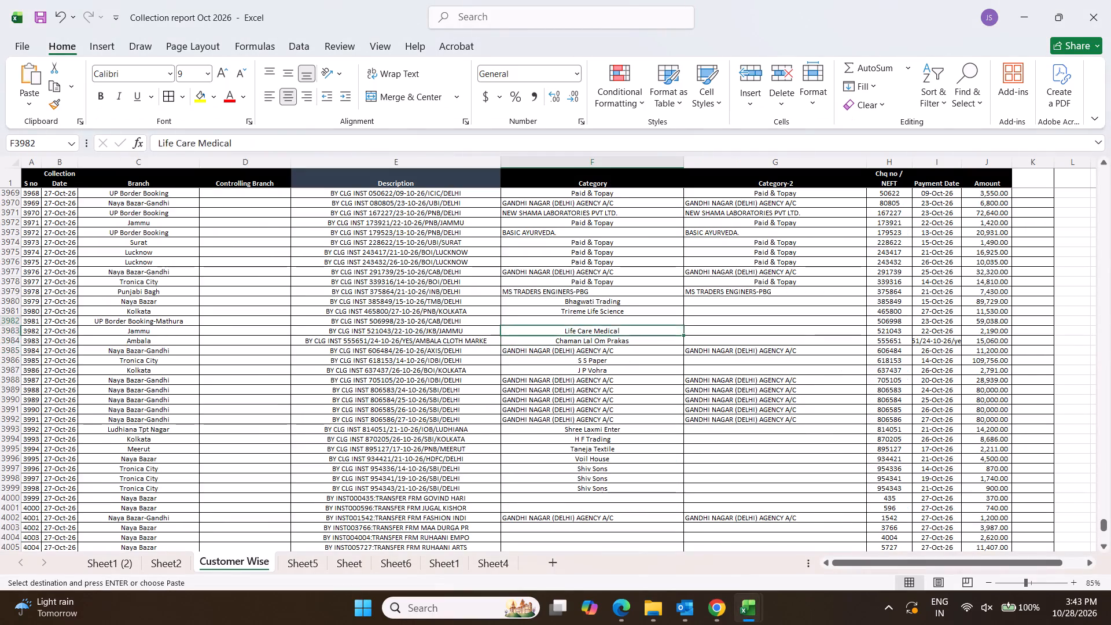
{"action": "key", "text": "Up"}
{"action": "key", "text": "Up"}
{"action": "key", "text": "shift+Right"}
{"action": "key", "text": "ctrl+v"}
Copy the Paid & Topay Category and Category-2 cells from row 3978 into the Kolkata entry in row 3981.
{"action": "key", "text": "Up"}
{"action": "key", "text": "Up"}
{"action": "key", "text": "shift+Right"}
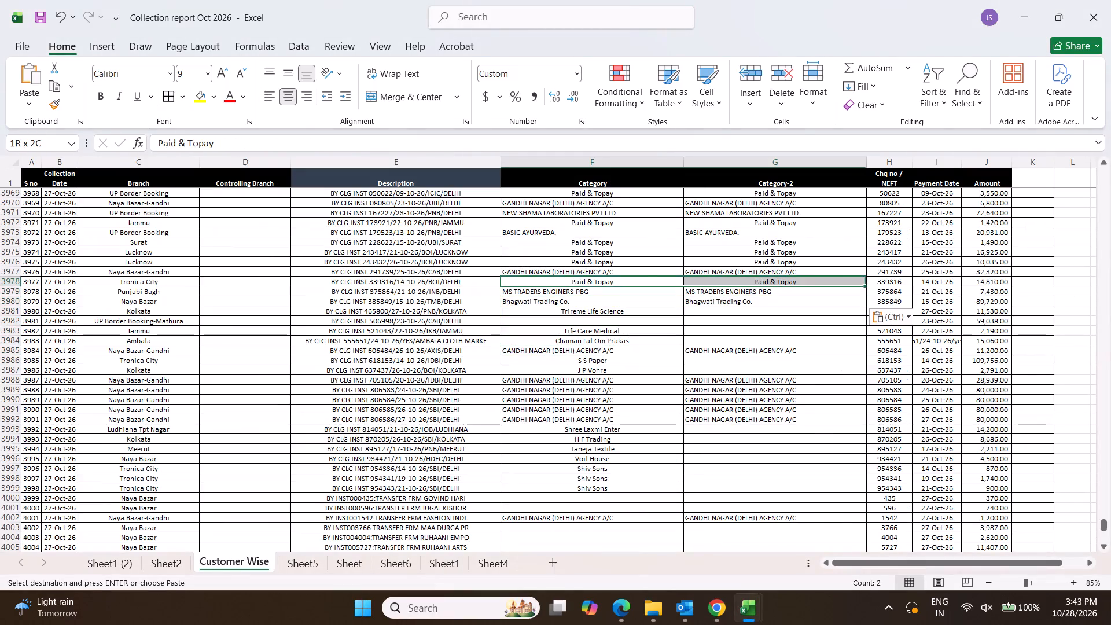
{"action": "key", "text": "ctrl+c"}
{"action": "key", "text": "Down"}
{"action": "key", "text": "Down"}
{"action": "key", "text": "Down"}
{"action": "key", "text": "ctrl+v"}
Search the target workbook for "mathura" and copy MATHURA AGENCY A/C into Category and Category-2 of row 3982.
{"action": "key", "text": "Down"}
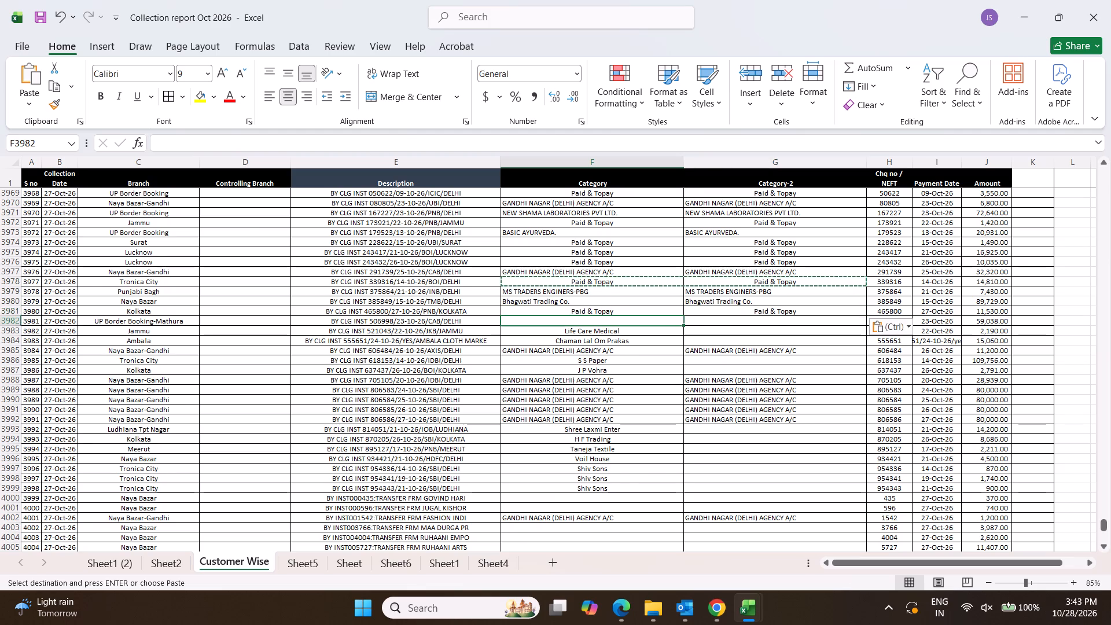
{"action": "key", "text": "alt+Tab"}
{"action": "key", "text": "ctrl+f"}
{"action": "type", "text": "mathura"}
{"action": "key", "text": "Return"}
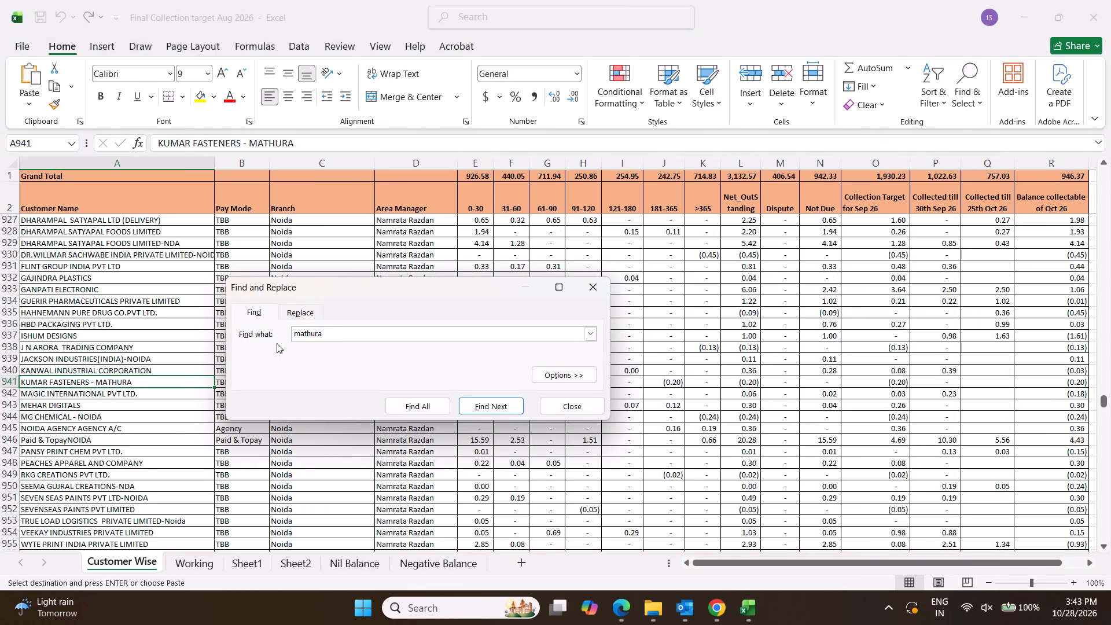
{"action": "key", "text": "Return"}
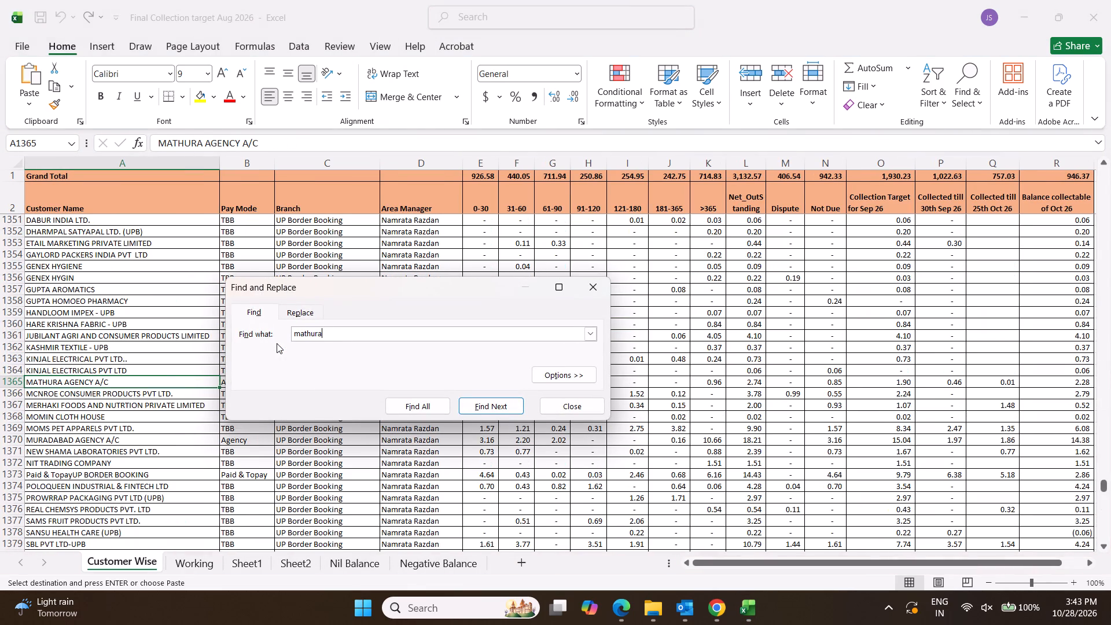
{"action": "key", "text": "Escape"}
{"action": "key", "text": "ctrl+c"}
{"action": "key", "text": "alt+Tab"}
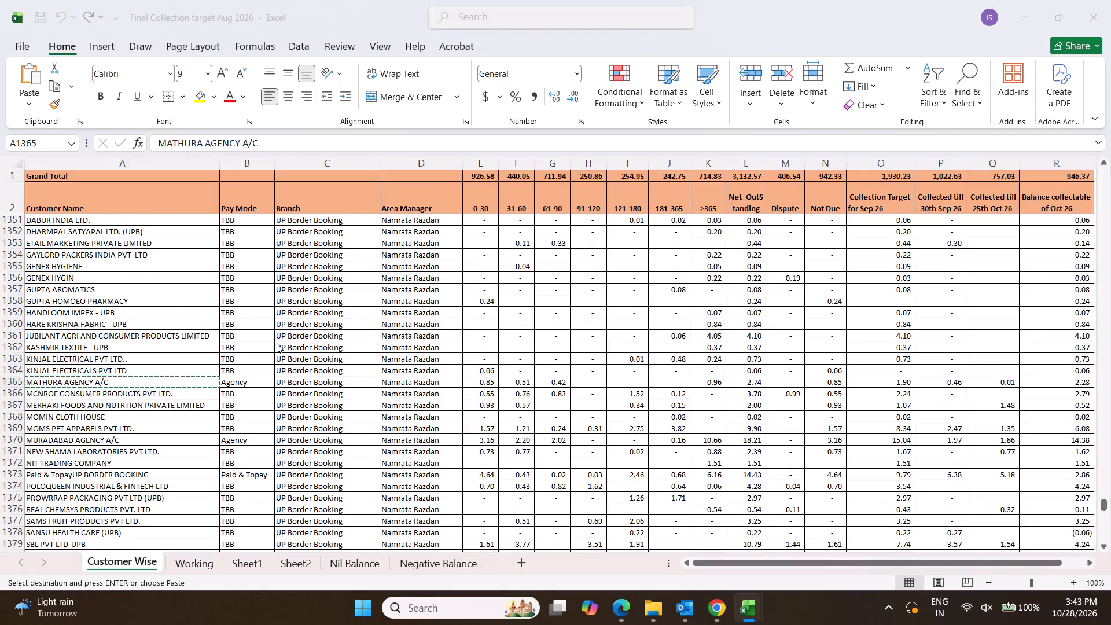
{"action": "key", "text": "shift+Right"}
{"action": "key", "text": "ctrl+v"}
Copy the Paid & Topay Category and Category-2 cells from row 3981 into the Jammu entry in row 3983.
{"action": "key", "text": "Down"}
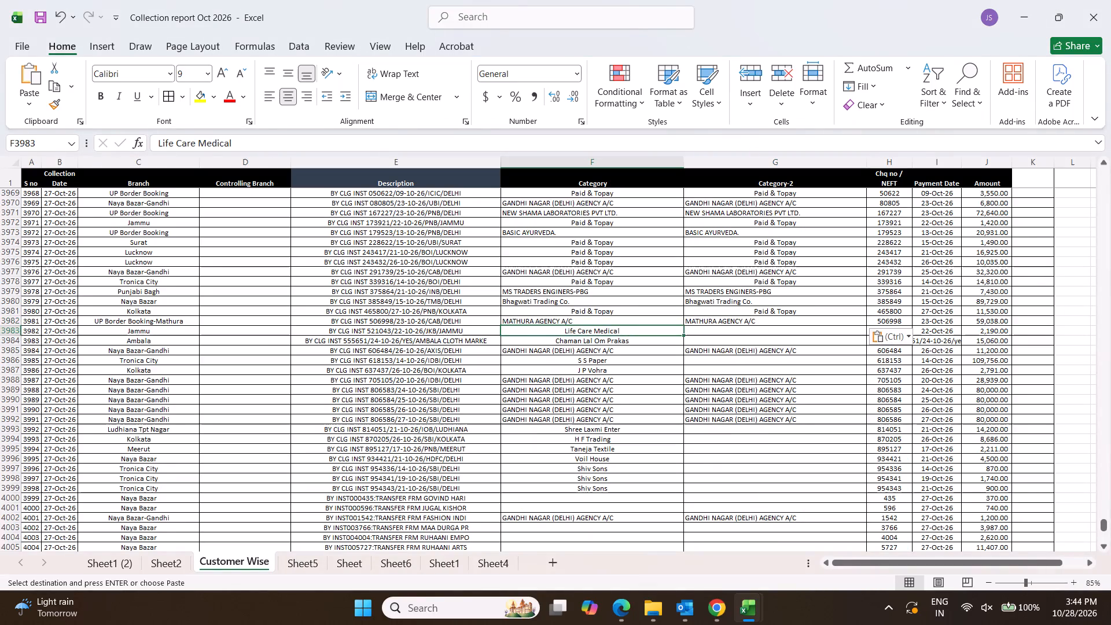
{"action": "key", "text": "Up"}
{"action": "key", "text": "shift+Right"}
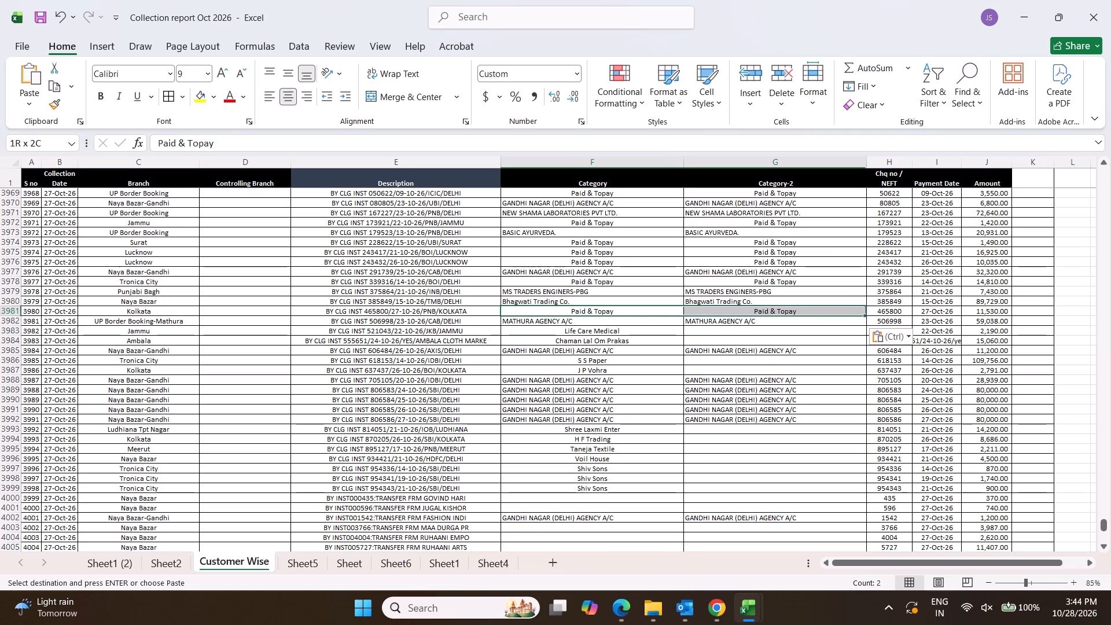
{"action": "key", "text": "ctrl+c"}
{"action": "key", "text": "Down"}
{"action": "key", "text": "Down"}
{"action": "key", "text": "ctrl+v"}
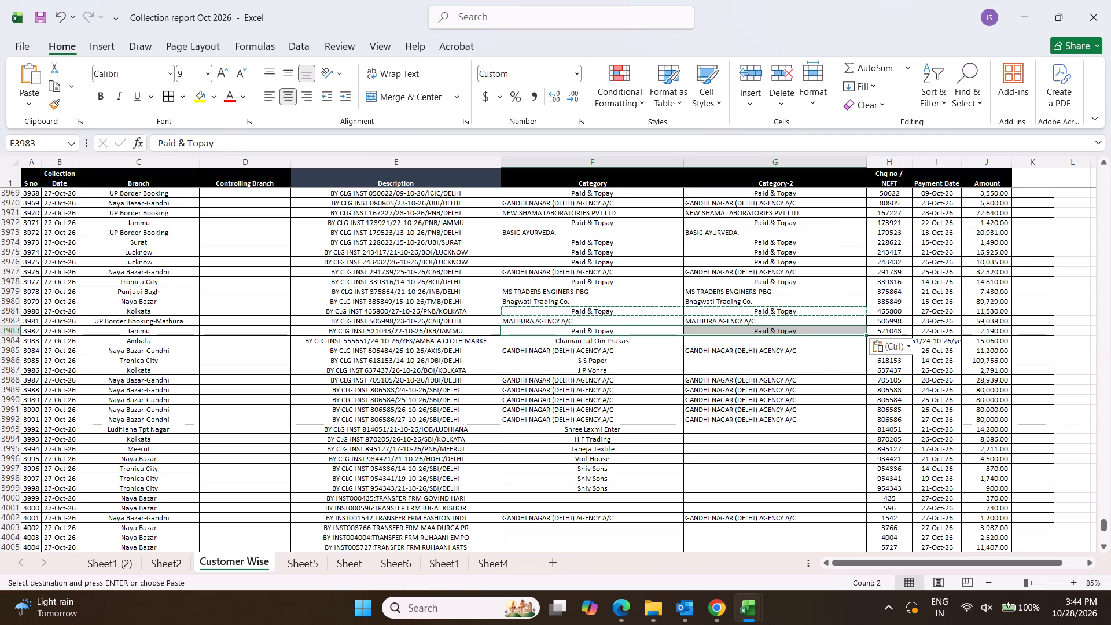
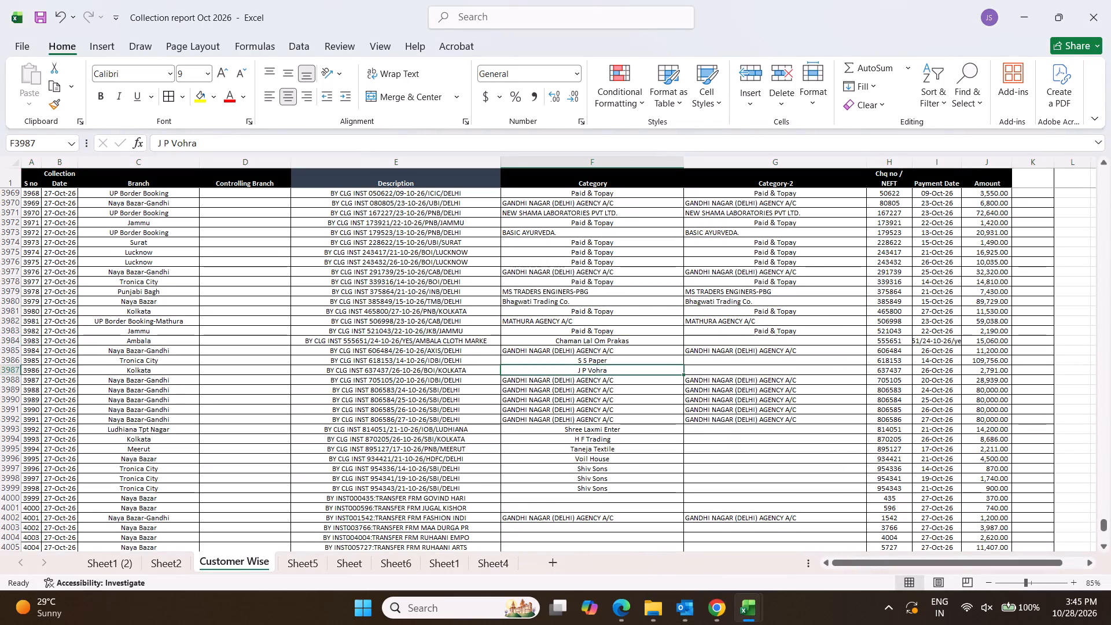
Copy the Paid & Topay Category and Category-2 cells from row 3983 into the Ambala entry in row 3984.
{"action": "left_click_drag", "start_coordinate": [618, 331], "coordinate": [700, 337]}
{"action": "key", "text": "ctrl+d"}
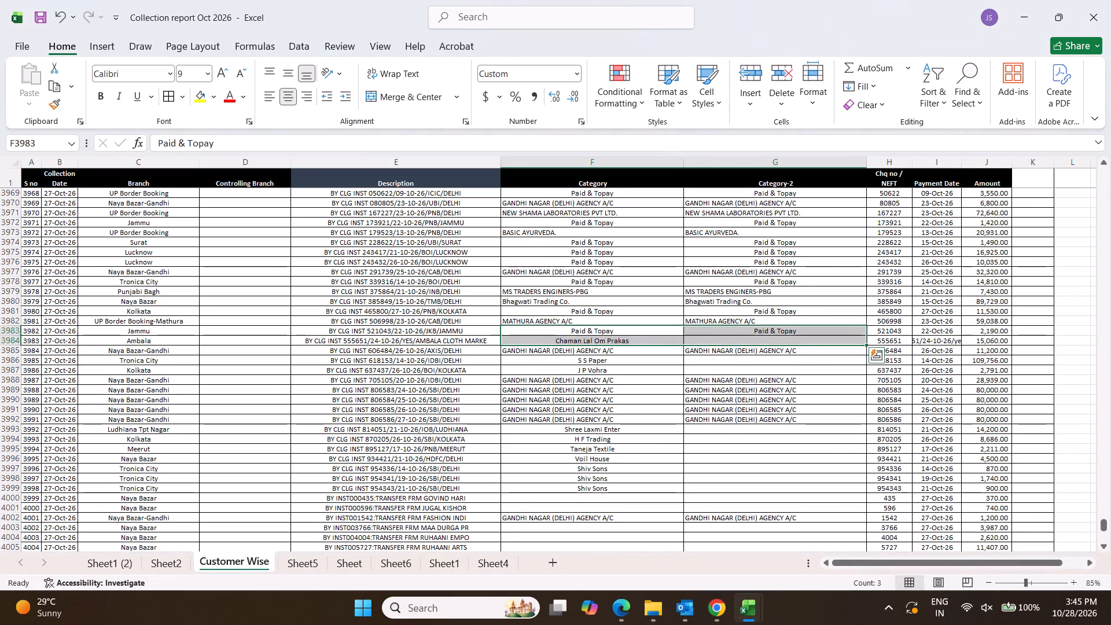
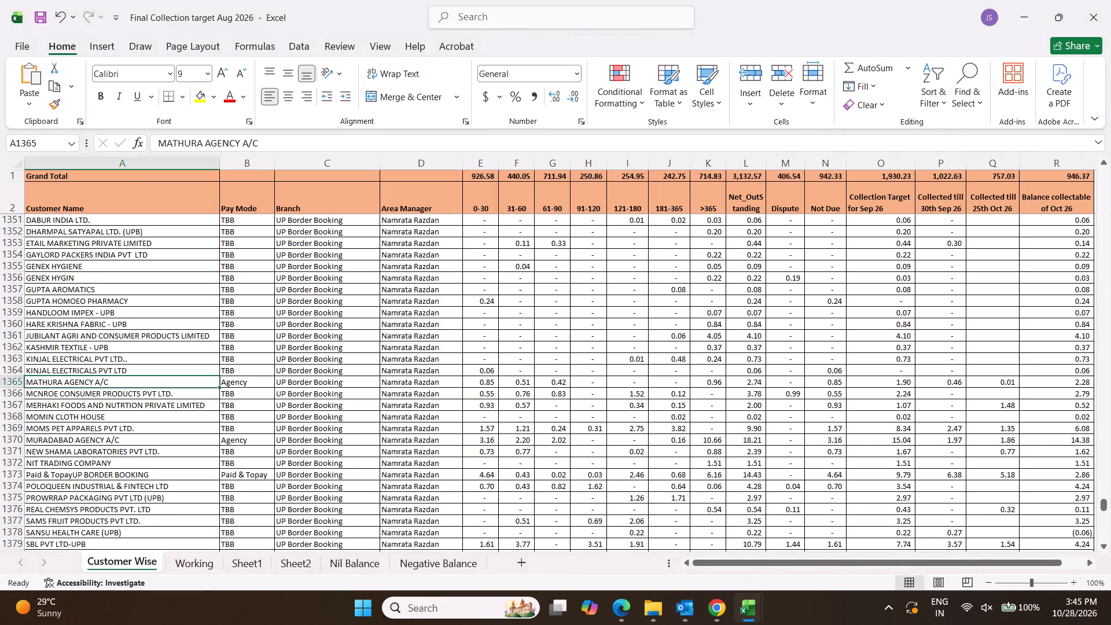
Search the target workbook for "tronica" and copy S S PAPERS CONVERTORS for the Tronica City entry in row 3986 of the Collection report.
{"action": "key", "text": "ctrl+f"}
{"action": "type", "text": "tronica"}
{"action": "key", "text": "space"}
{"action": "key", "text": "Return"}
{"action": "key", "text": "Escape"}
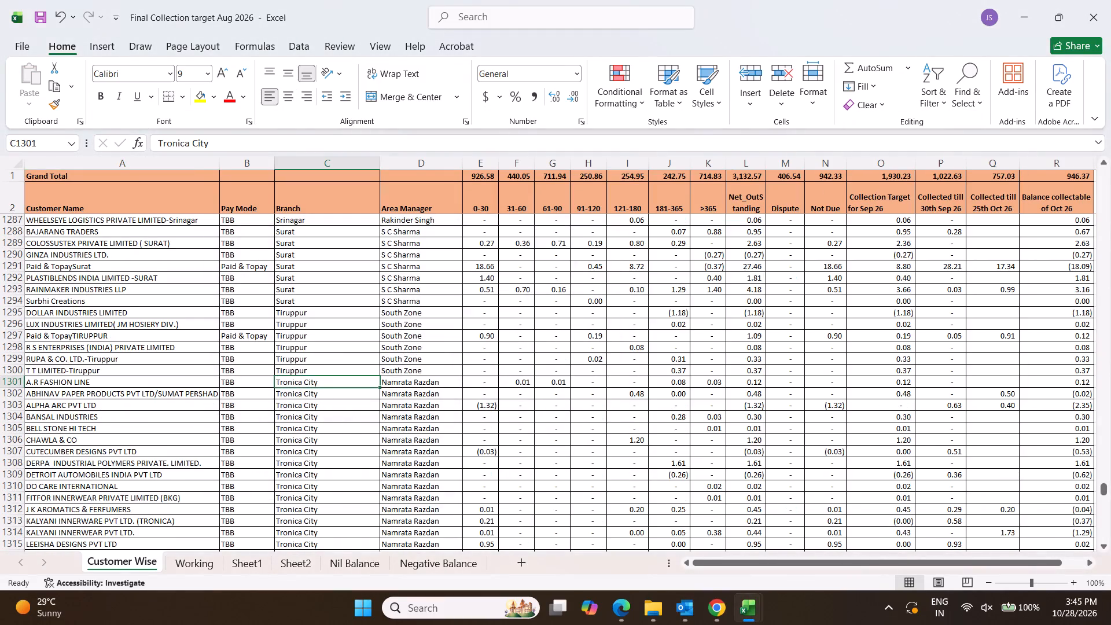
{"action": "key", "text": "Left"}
{"action": "scroll", "coordinate": [492, 388], "scroll_direction": "down", "scroll_amount": 7}
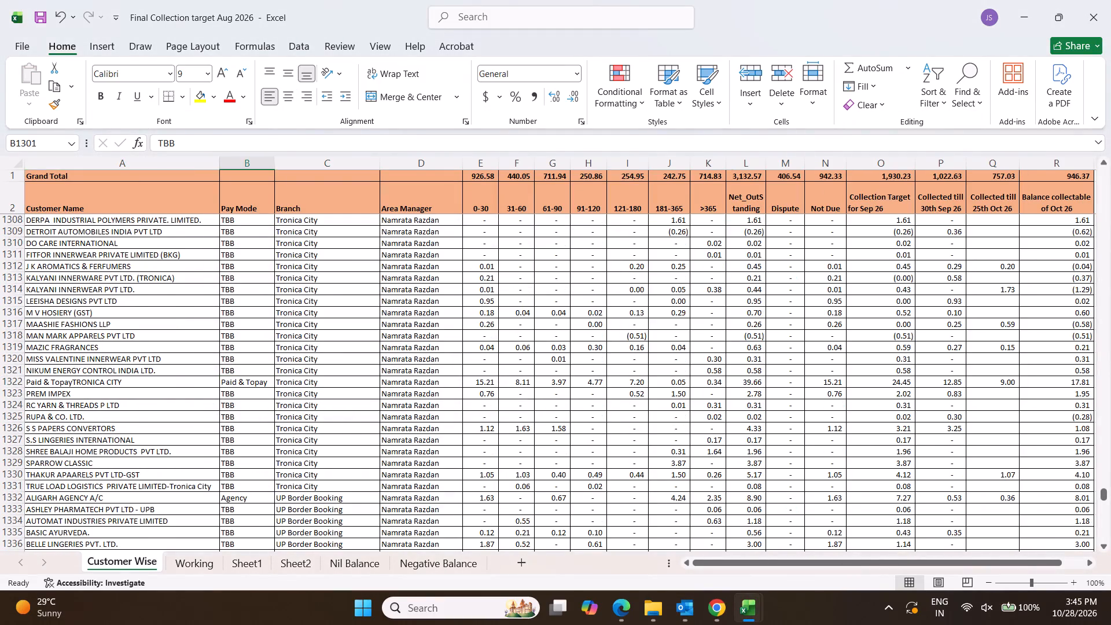
{"action": "left_click", "coordinate": [101, 425]}
{"action": "key", "text": "ctrl+c"}
{"action": "key", "text": "alt+Tab"}
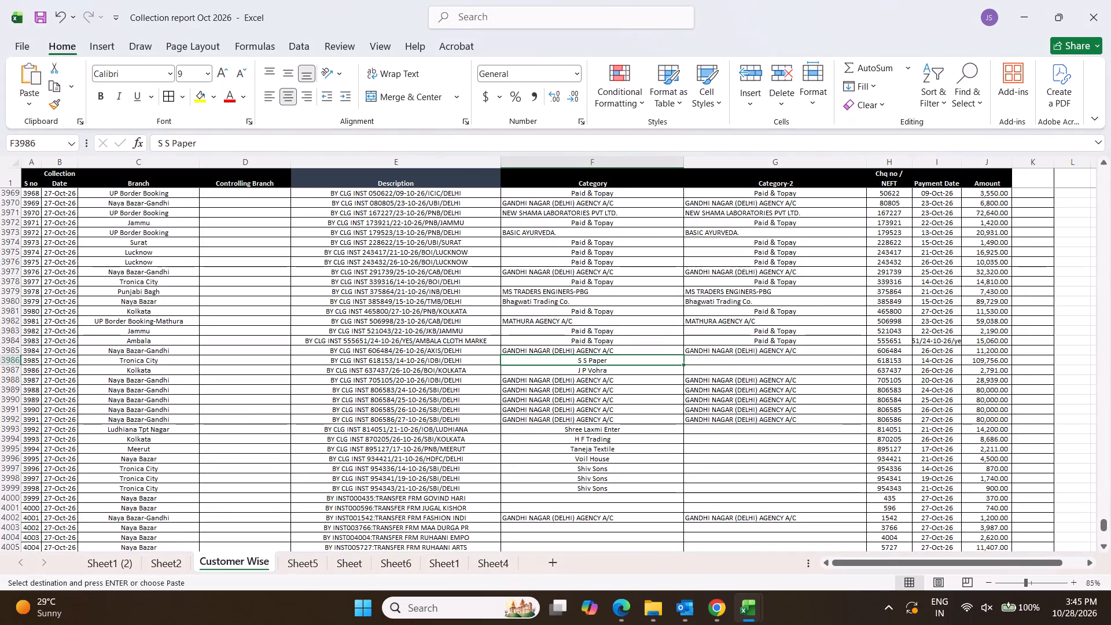
Paste the copied S S PAPERS CONVERTORS name into Category and Category-2 of the Tronica City entry in row 3986.
{"action": "key", "text": "shift+Right"}
{"action": "key", "text": "ctrl+v"}
{"action": "key", "text": "Down"}
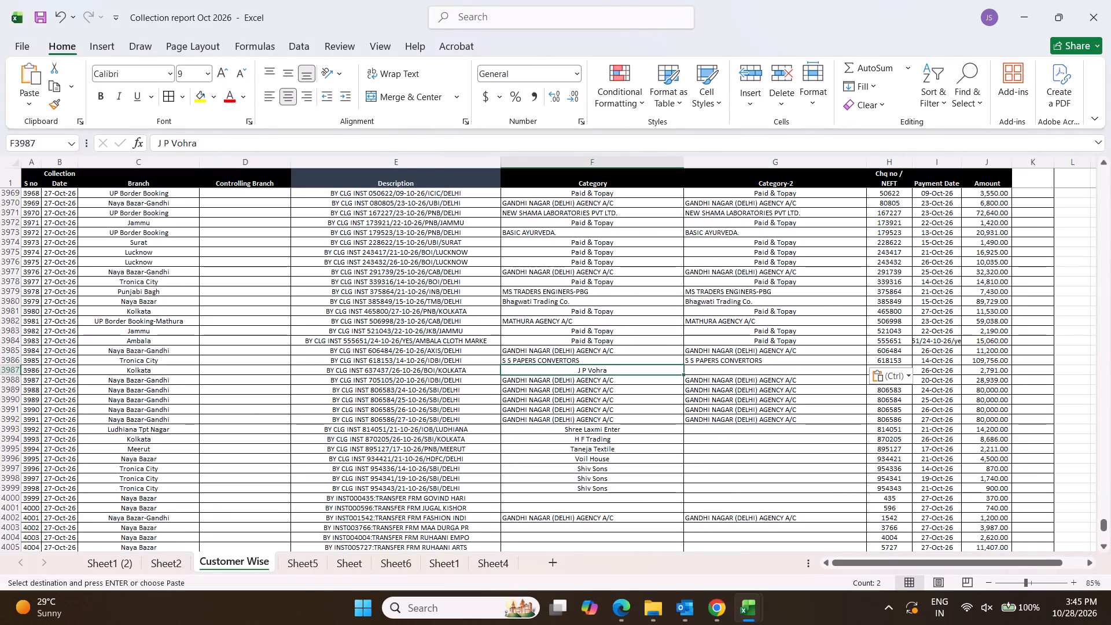
Copy the Paid & Topay Category and Category-2 cells from row 3984 into the Kolkata entry in row 3987.
{"action": "key", "text": "alt+Tab"}
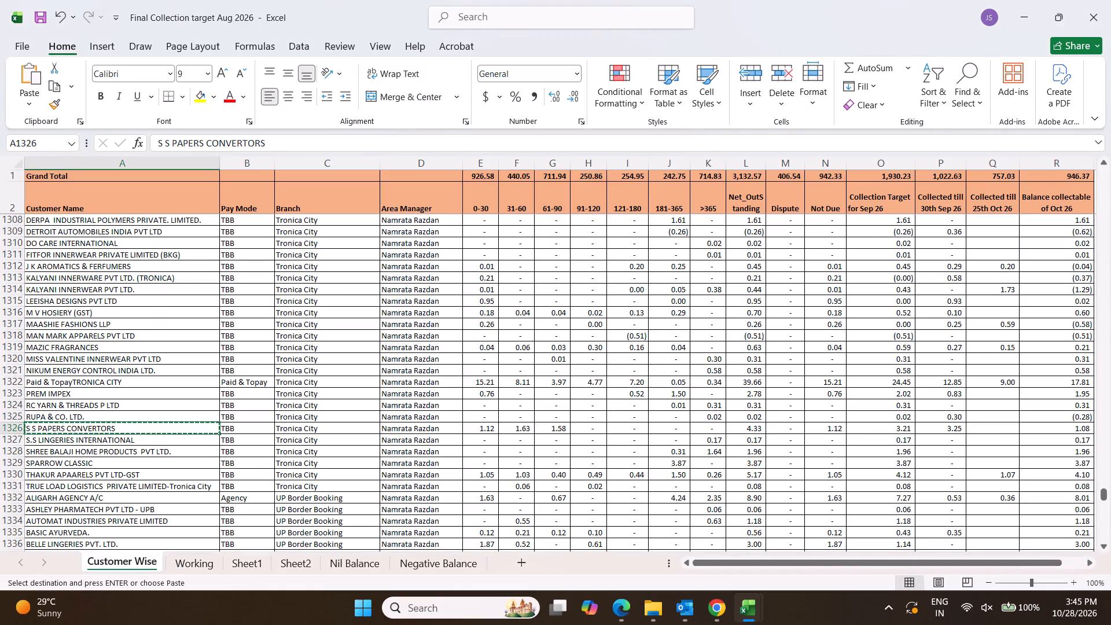
{"action": "key", "text": "alt+Tab"}
{"action": "left_click_drag", "start_coordinate": [608, 339], "coordinate": [688, 337]}
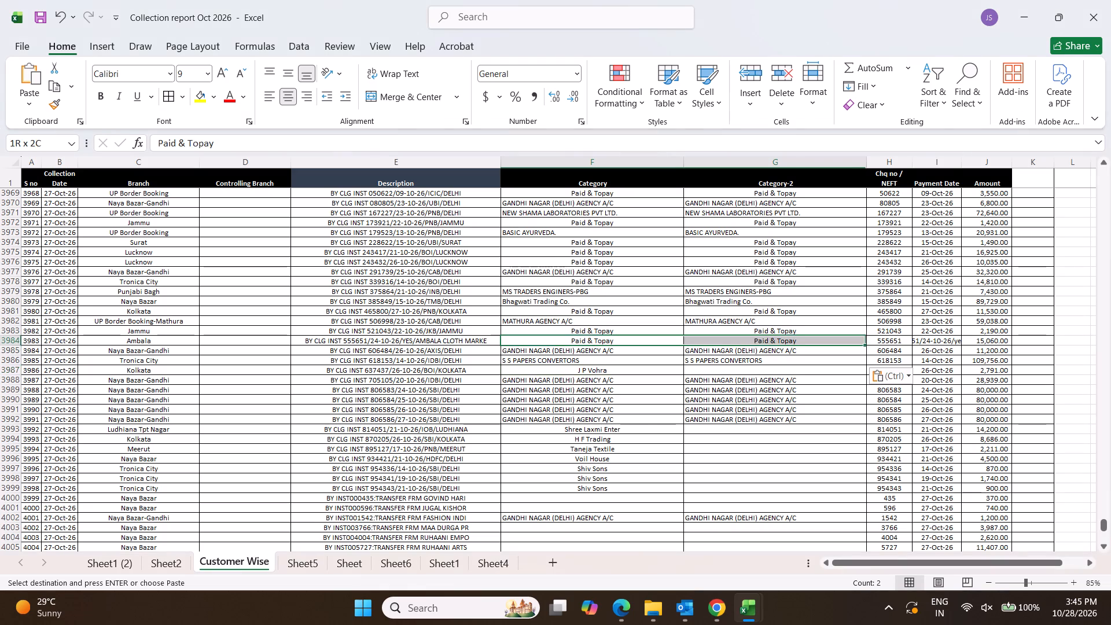
{"action": "left_click_drag", "start_coordinate": [688, 337], "coordinate": [690, 337]}
{"action": "key", "text": "ctrl+c"}
{"action": "left_click", "coordinate": [606, 370]}
{"action": "key", "text": "ctrl+v"}
{"action": "key", "text": "Escape"}
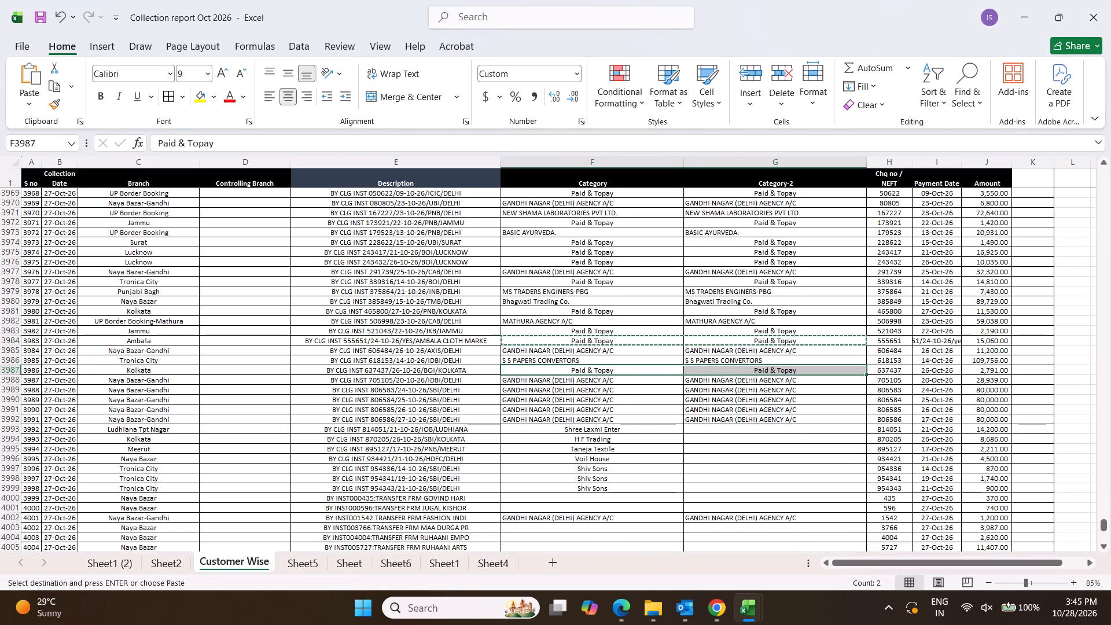
Copy the Paid & Topay Category and Category-2 cells from row 3987 into row 3993 and fill them down to row 3994.
{"action": "scroll", "coordinate": [666, 440], "scroll_direction": "down", "scroll_amount": 4}
{"action": "left_click", "coordinate": [609, 308]}
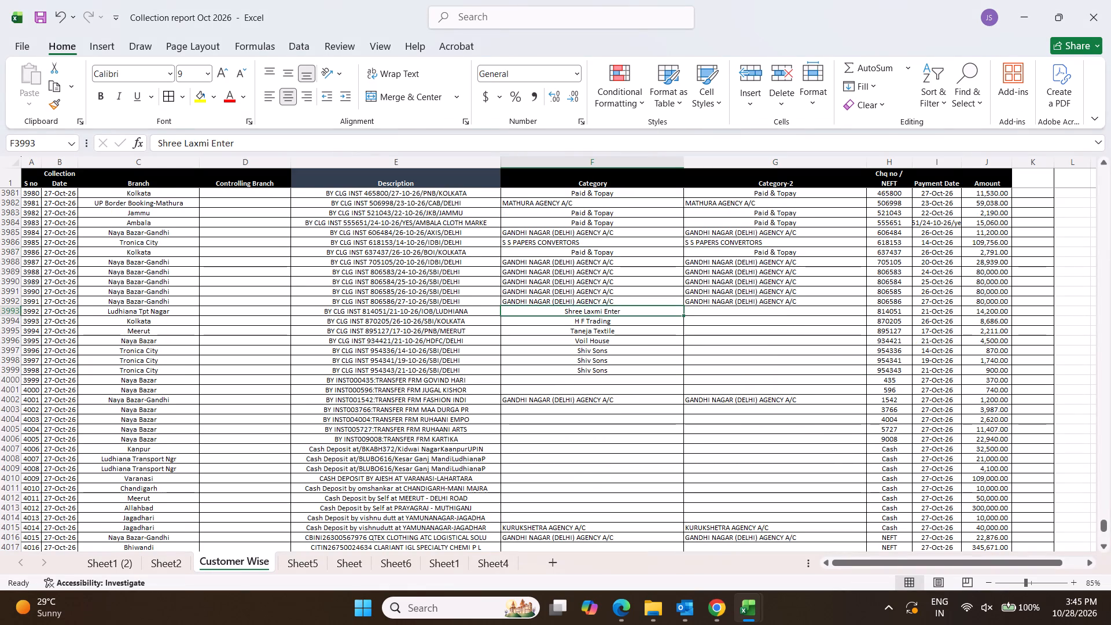
{"action": "left_click_drag", "start_coordinate": [610, 251], "coordinate": [698, 254]}
{"action": "key", "text": "ctrl+c"}
{"action": "left_click", "coordinate": [620, 305]}
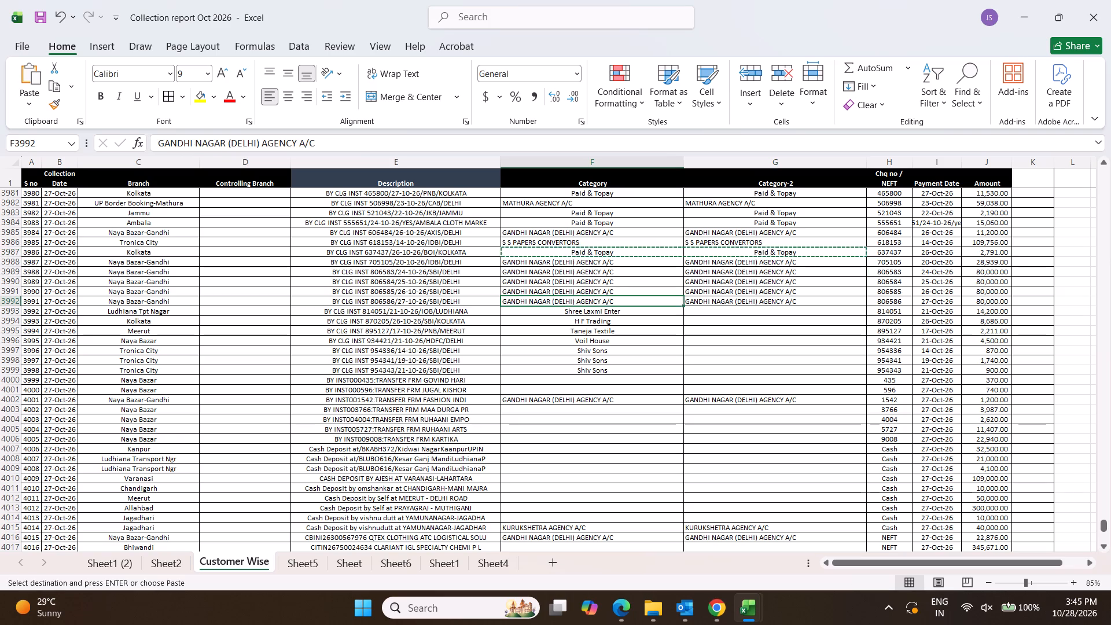
{"action": "left_click", "coordinate": [621, 310]}
{"action": "key", "text": "ctrl+v"}
{"action": "key", "text": "Escape"}
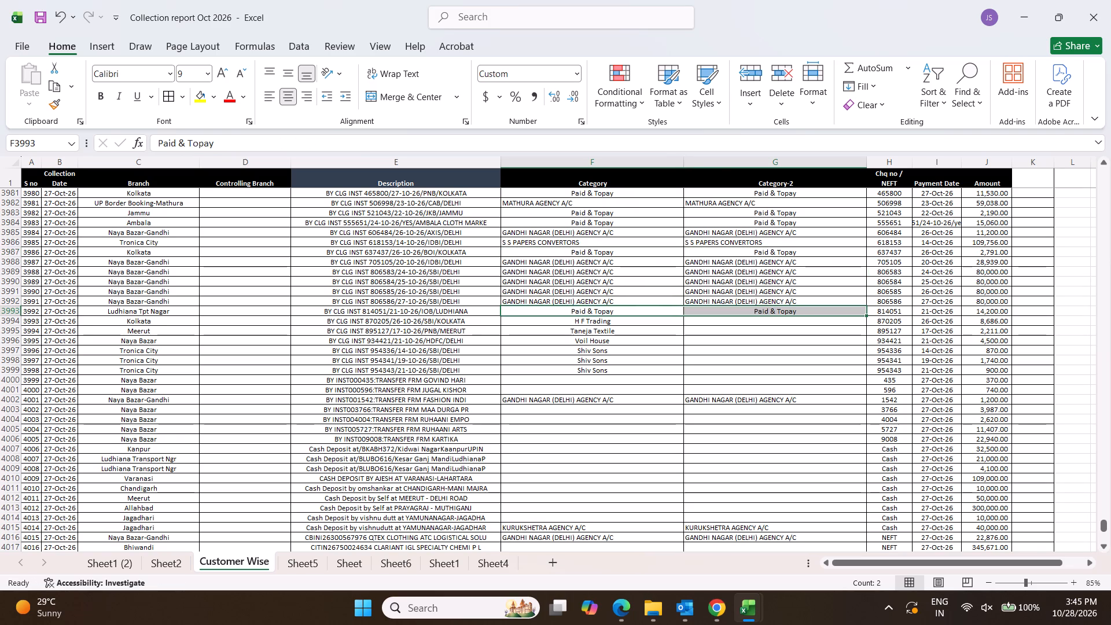
{"action": "left_click_drag", "start_coordinate": [605, 322], "coordinate": [720, 321]}
{"action": "key", "text": "ctrl+d"}
Search the target workbook for "Taneja Textile" and copy TANEJA TEXTILES MEERUT into Category and Category-2 of row 3995.
{"action": "left_click", "coordinate": [593, 332]}
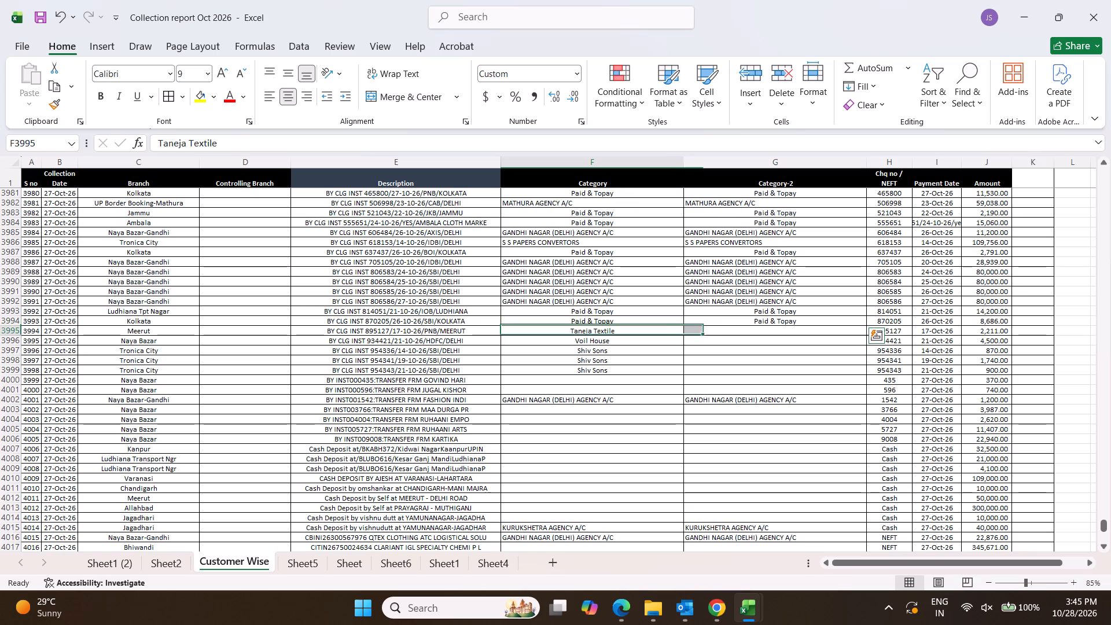
{"action": "key", "text": "ctrl+c"}
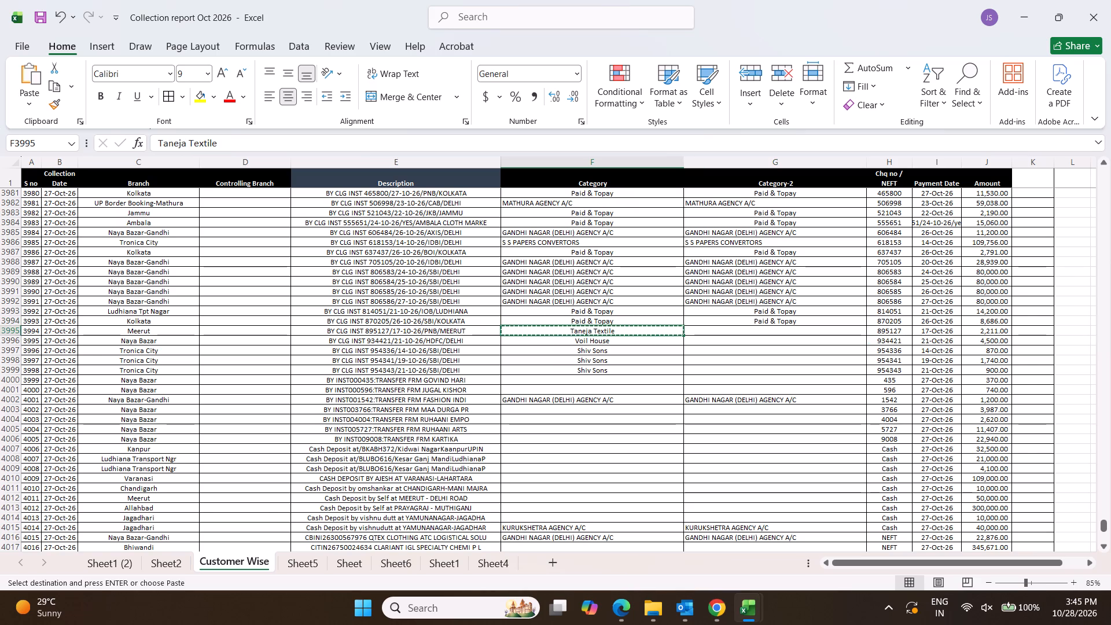
{"action": "key", "text": "alt+Tab"}
{"action": "key", "text": "ctrl+f"}
{"action": "key", "text": "ctrl+v"}
{"action": "key", "text": "Return"}
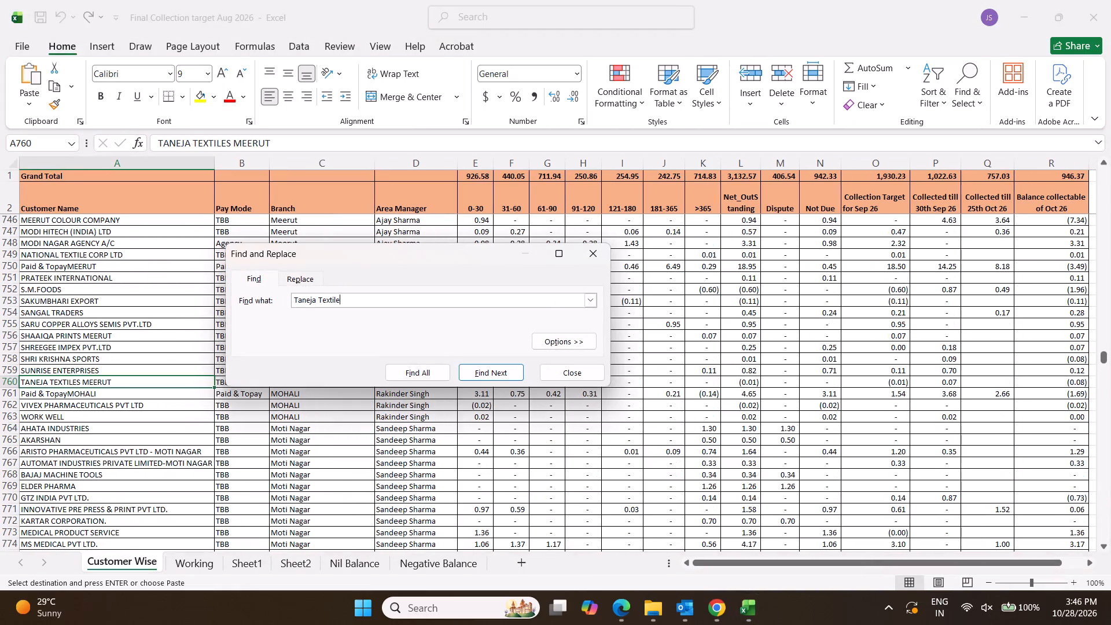
{"action": "key", "text": "Escape"}
{"action": "key", "text": "ctrl+c"}
{"action": "key", "text": "alt+Tab"}
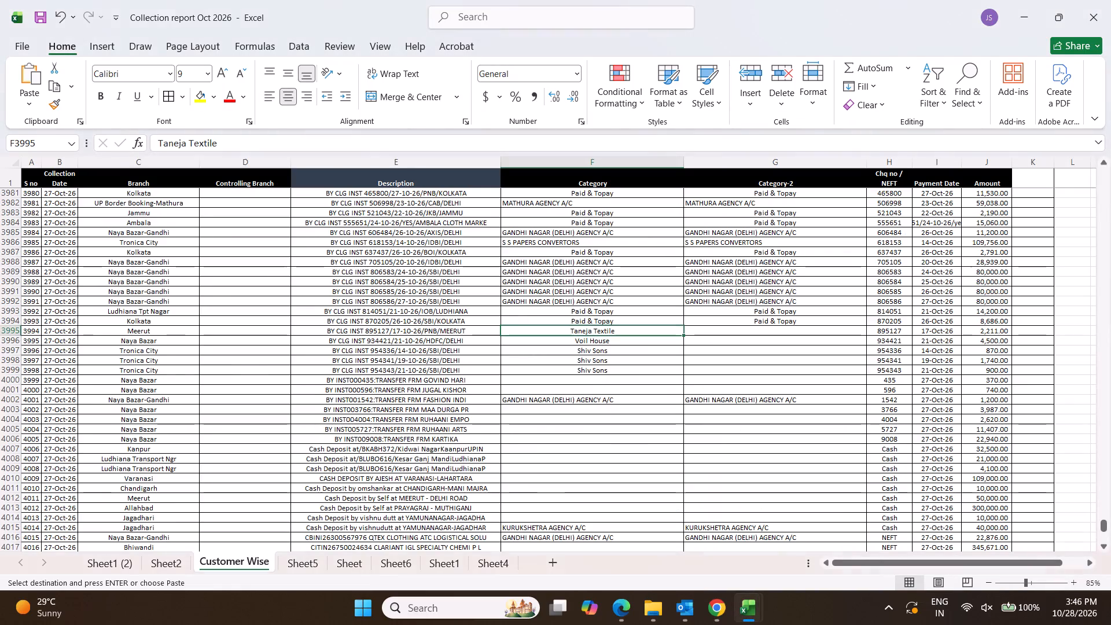
{"action": "key", "text": "shift+Right"}
{"action": "key", "text": "ctrl+v"}
{"action": "key", "text": "Down"}
Search the target workbook for "voil" and copy VOIL HOUSE into Category and Category-2 of Naya Bazar row 3996.
{"action": "key", "text": "alt+Tab"}
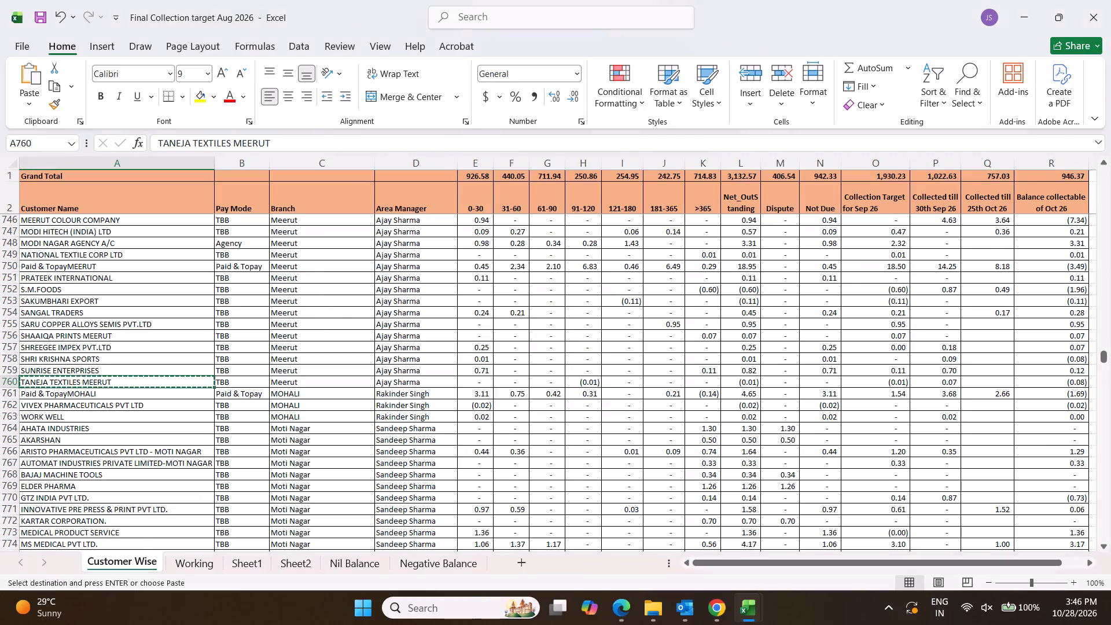
{"action": "key", "text": "ctrl+f"}
{"action": "type", "text": "voil"}
{"action": "key", "text": "Return"}
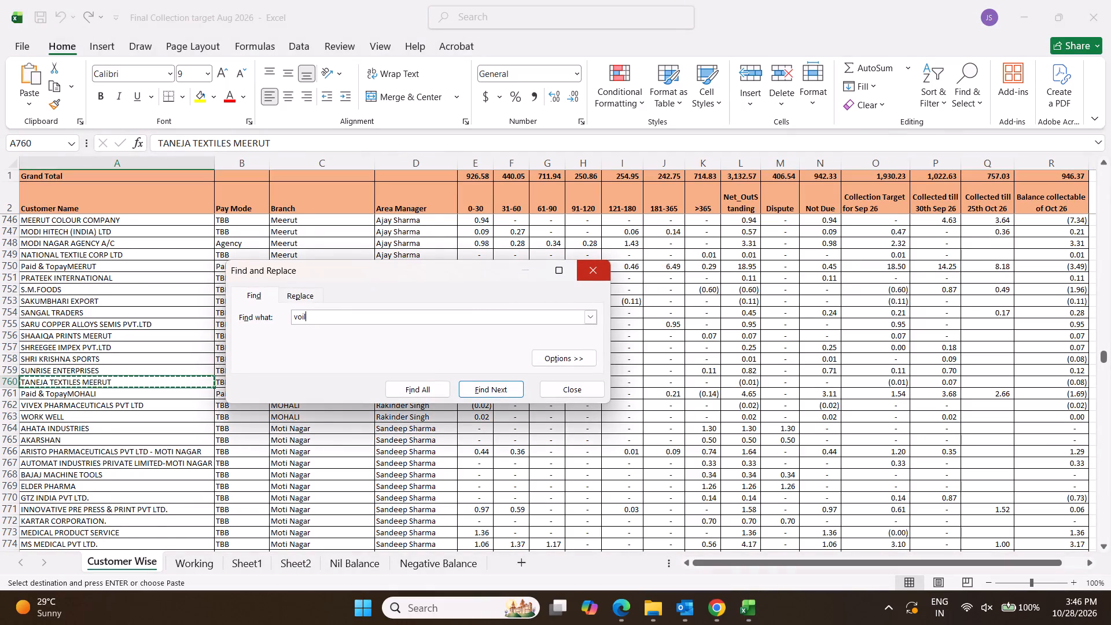
{"action": "key", "text": "Escape"}
{"action": "key", "text": "ctrl+c"}
{"action": "key", "text": "alt+Tab"}
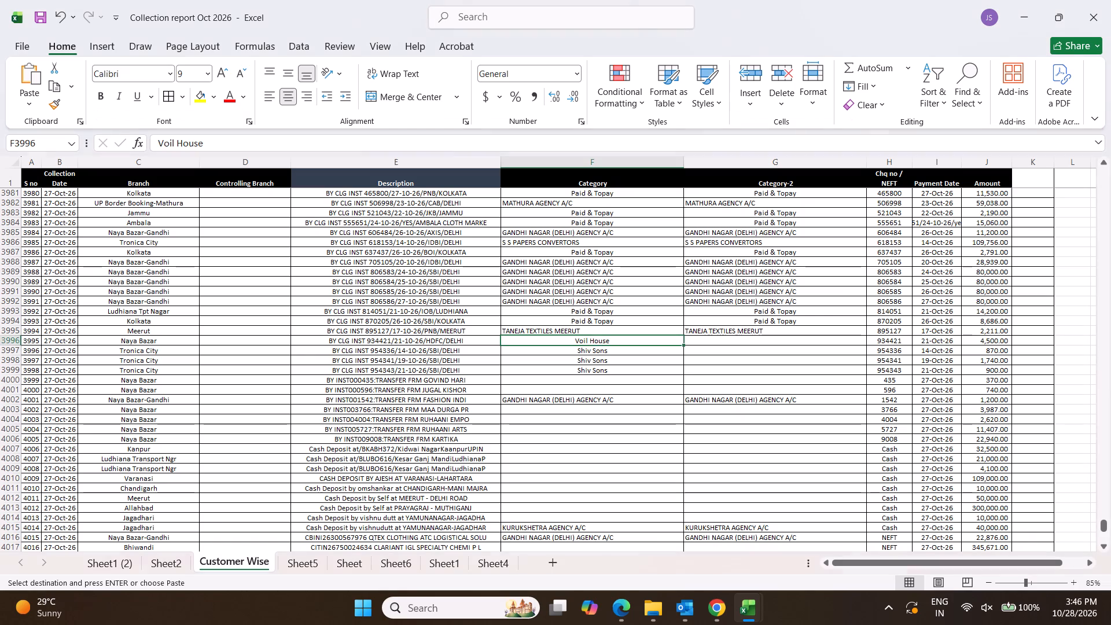
{"action": "key", "text": "shift+Right"}
{"action": "key", "text": "ctrl+v"}
{"action": "key", "text": "Down"}
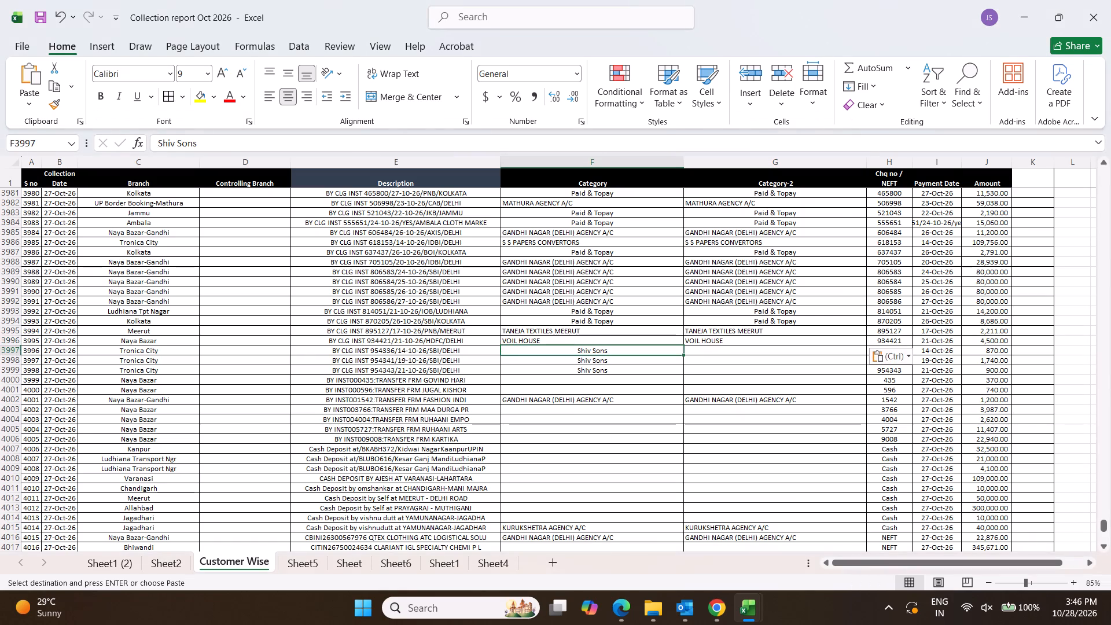
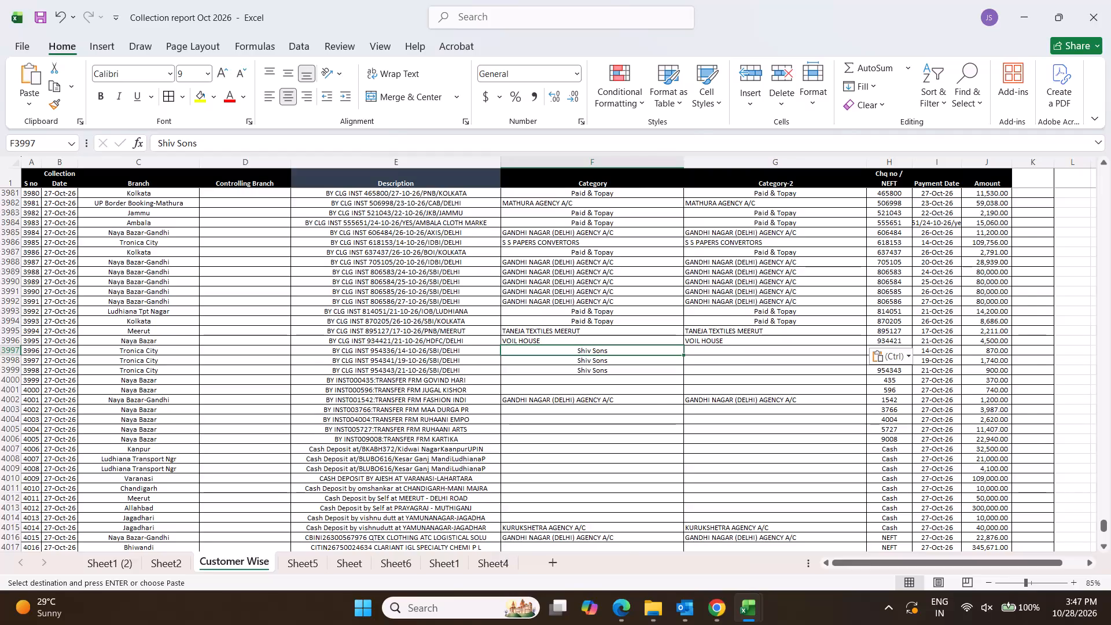
Look up Tronica City in the target workbook and copy Paid & Topay from row 3994 over Category and Category-2 of rows 3997 to 3999.
{"action": "key", "text": "alt+Tab"}
{"action": "key", "text": "ctrl+f"}
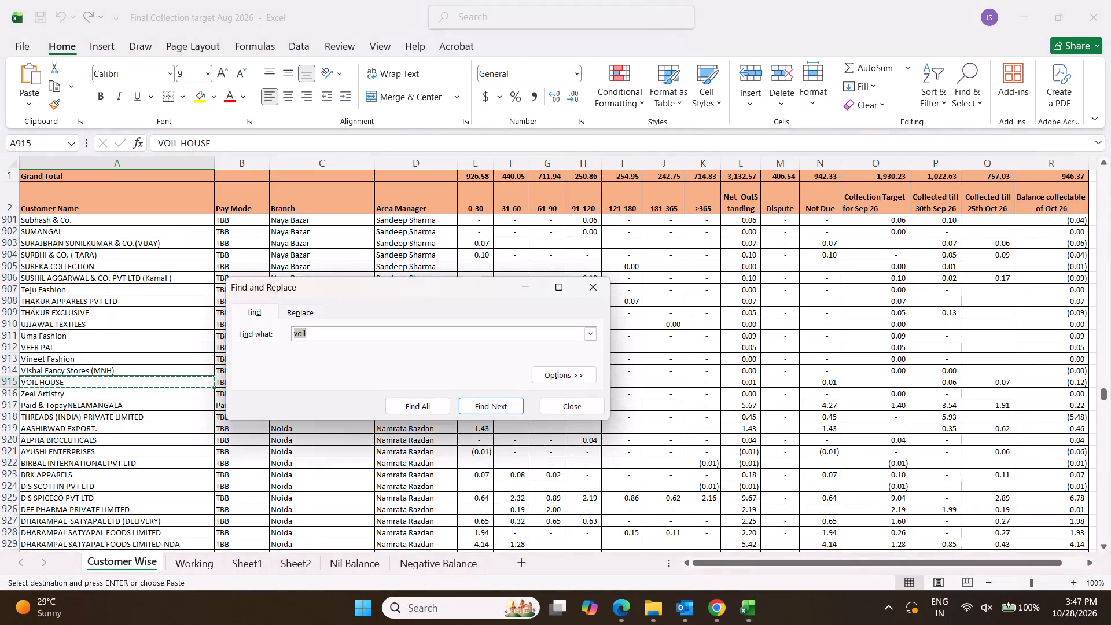
{"action": "type", "text": "tronica city"}
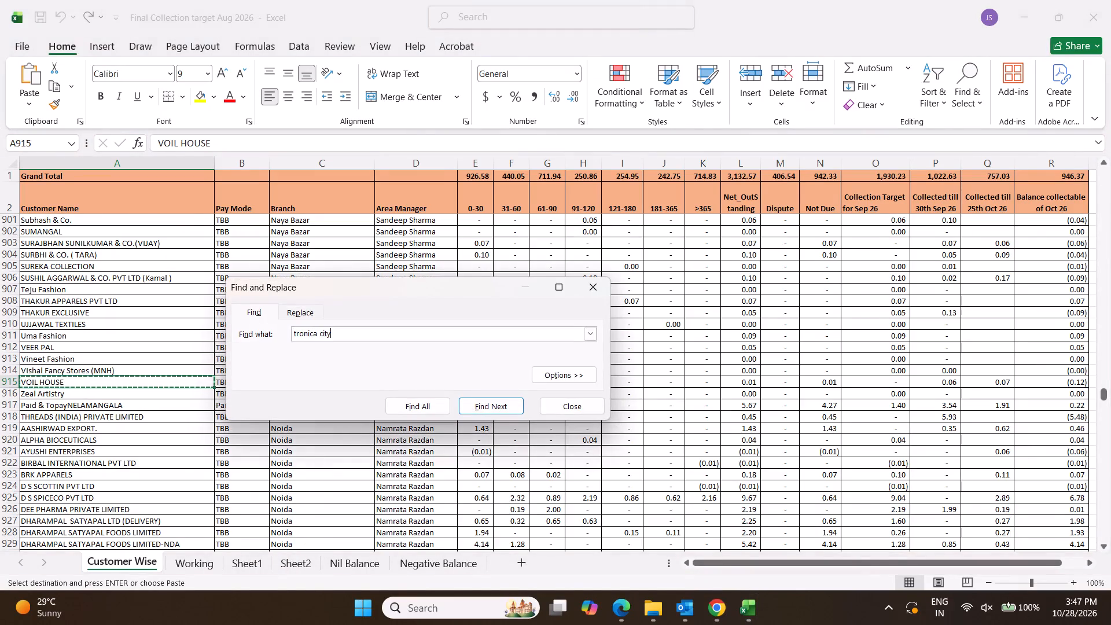
{"action": "key", "text": "Return"}
{"action": "key", "text": "Escape"}
{"action": "scroll", "coordinate": [636, 343], "scroll_direction": "down", "scroll_amount": 8}
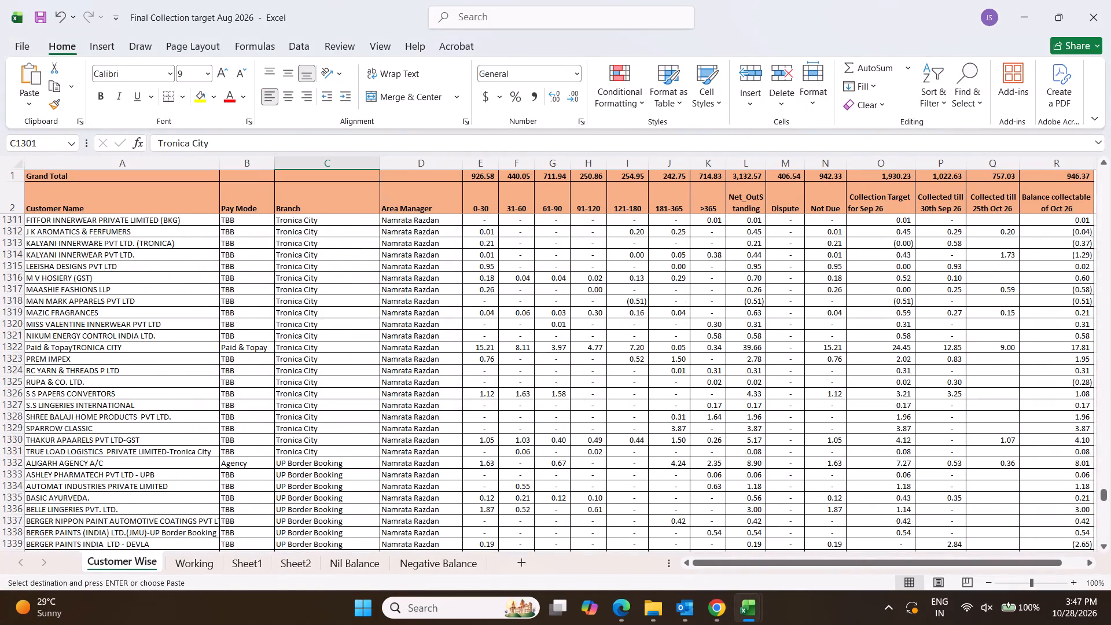
{"action": "key", "text": "alt+Tab"}
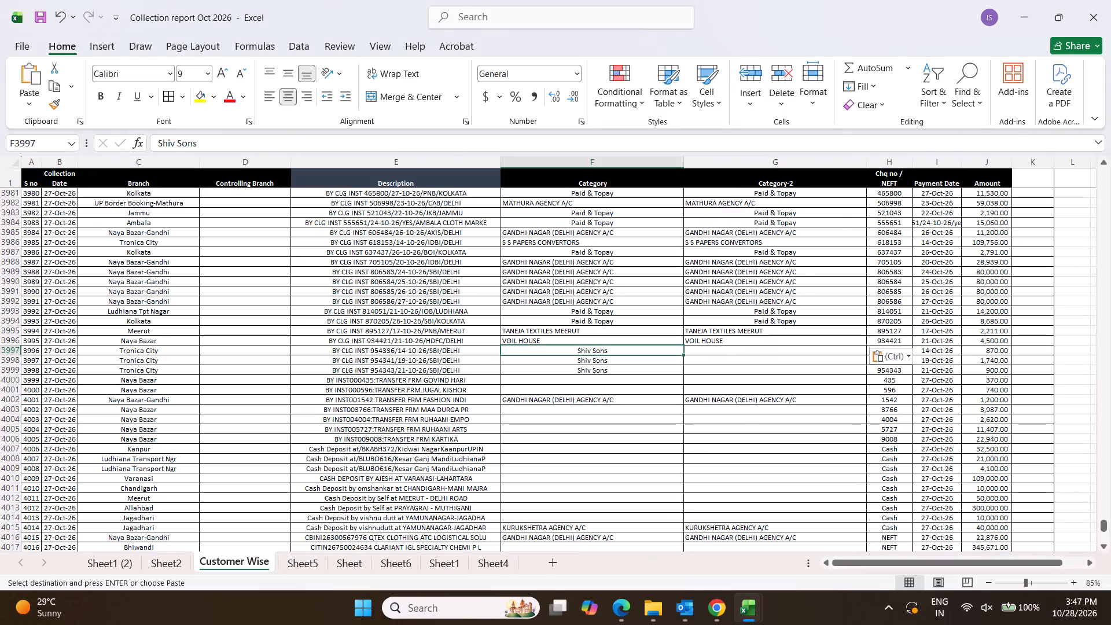
{"action": "left_click_drag", "start_coordinate": [608, 318], "coordinate": [751, 322]}
{"action": "key", "text": "ctrl+c"}
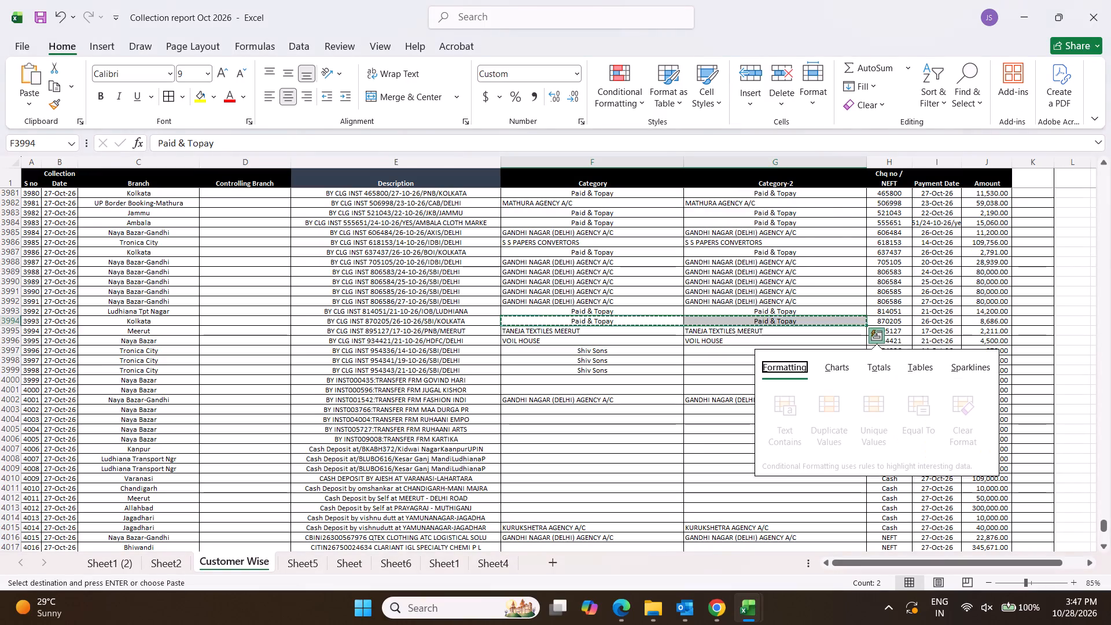
{"action": "left_click_drag", "start_coordinate": [634, 352], "coordinate": [689, 376]}
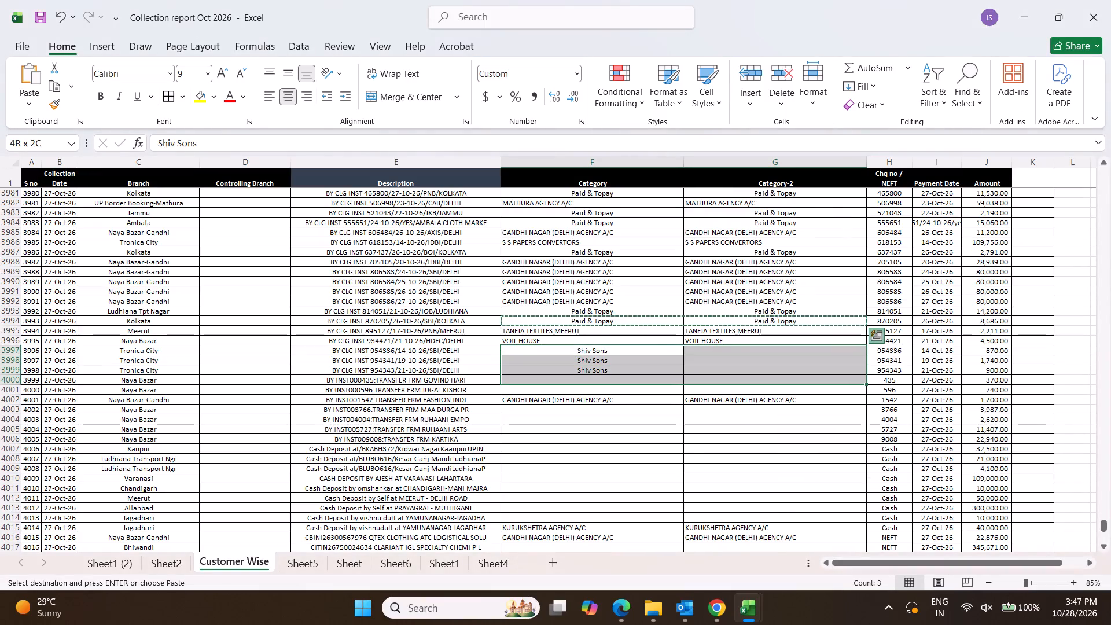
{"action": "left_click_drag", "start_coordinate": [689, 376], "coordinate": [690, 370]}
{"action": "key", "text": "ctrl+v"}
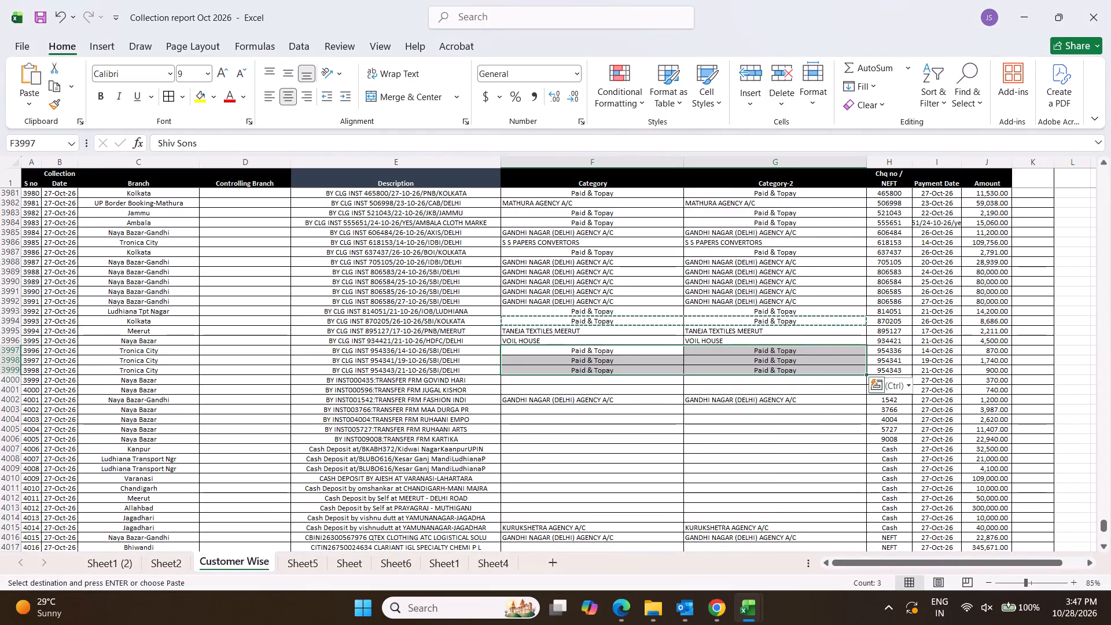
Search the target workbook for the row 4000 payer and for "naya bazar", and examine the Naya Bazar customer names.
{"action": "left_click", "coordinate": [545, 442]}
{"action": "key", "text": "alt+Tab"}
{"action": "key", "text": "ctrl+f"}
{"action": "type", "text": "govind har"}
{"action": "key", "text": "Return"}
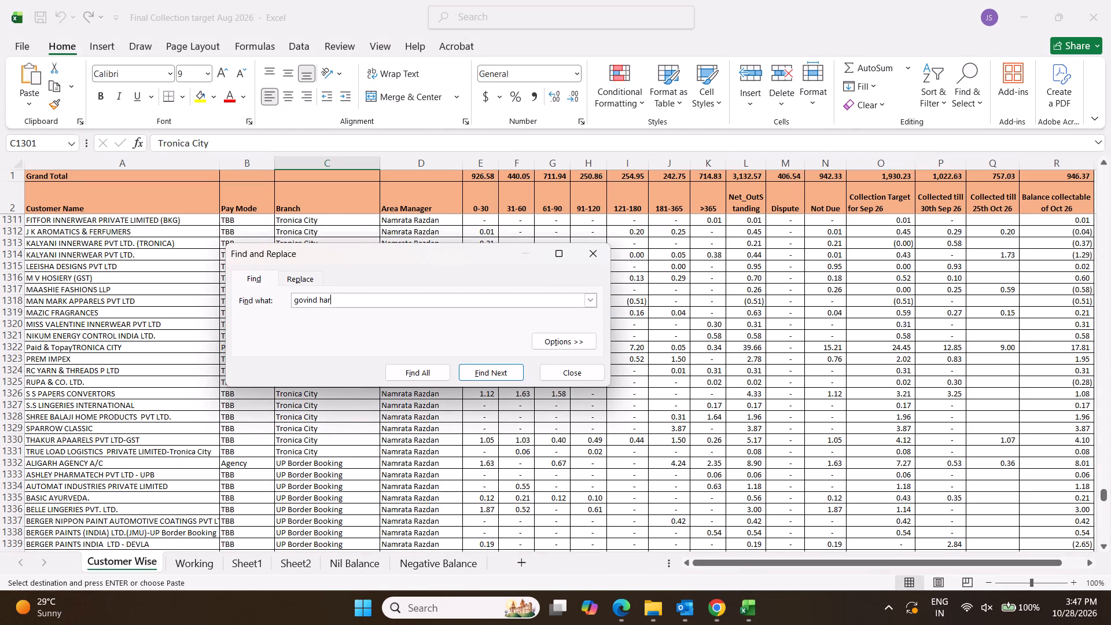
{"action": "key", "text": "Escape"}
{"action": "key", "text": "Escape"}
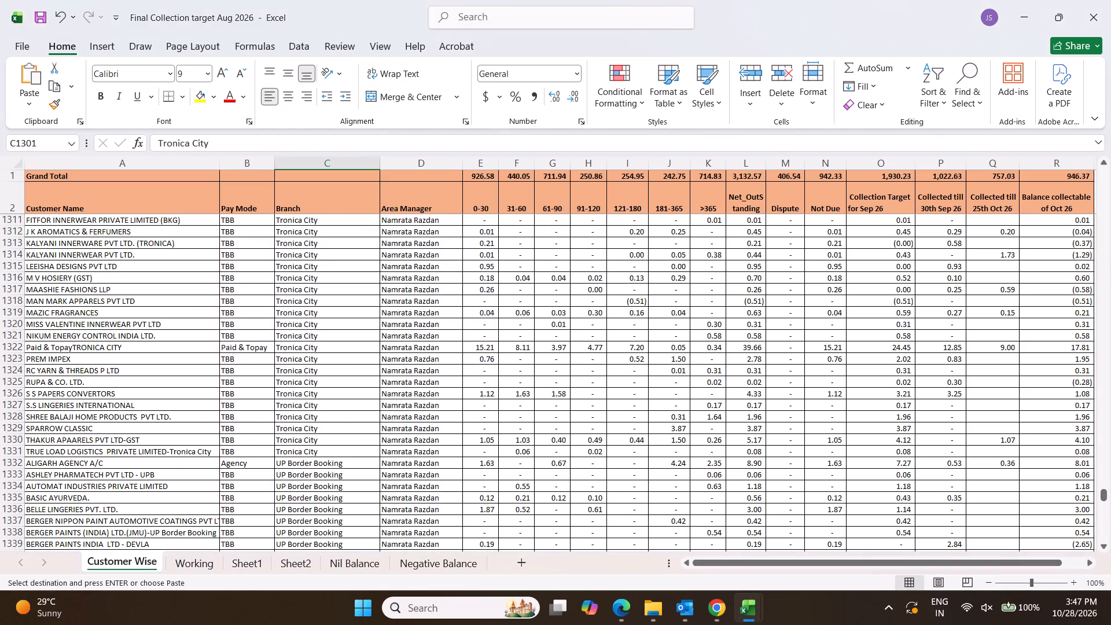
{"action": "key", "text": "ctrl+f"}
{"action": "type", "text": "naya bazar"}
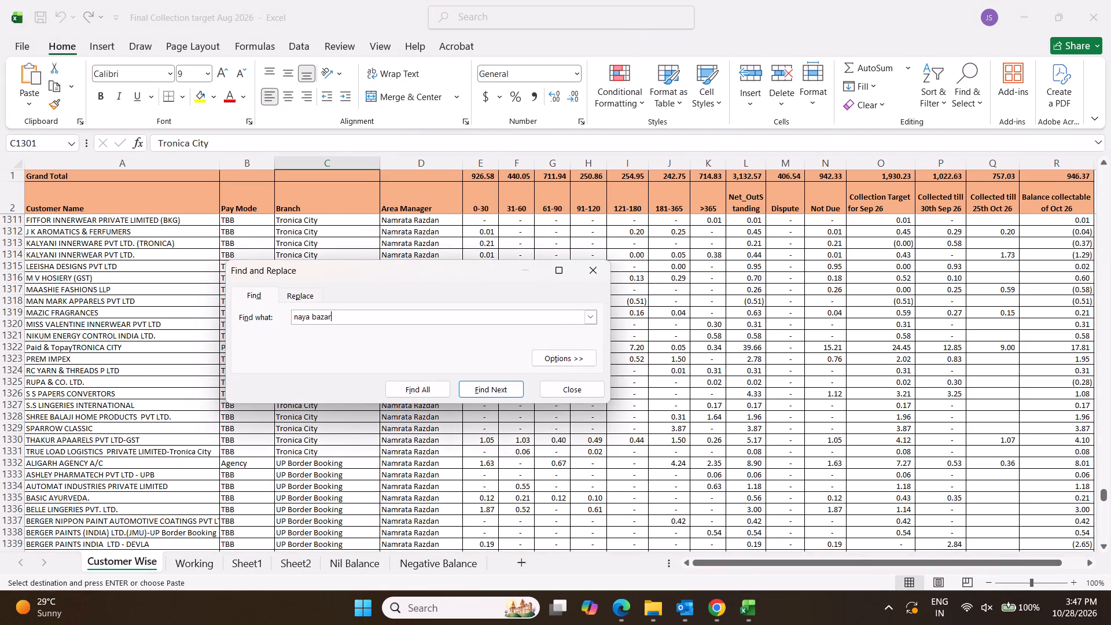
{"action": "key", "text": "Return"}
{"action": "key", "text": "Escape"}
{"action": "scroll", "coordinate": [385, 424], "scroll_direction": "down", "scroll_amount": 8}
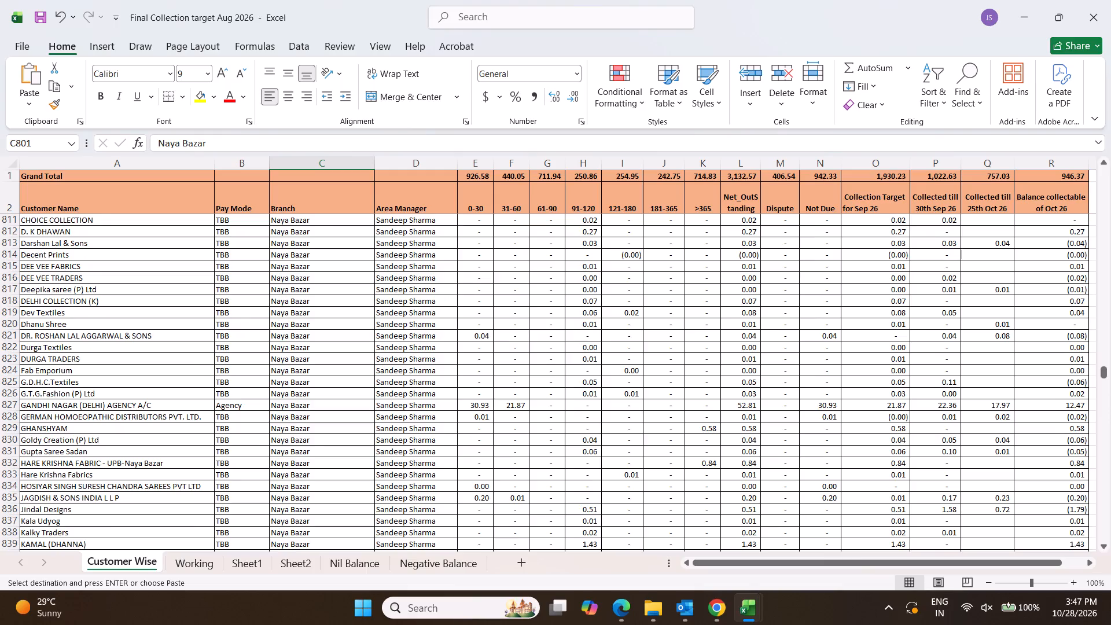
{"action": "key", "text": "alt+Tab"}
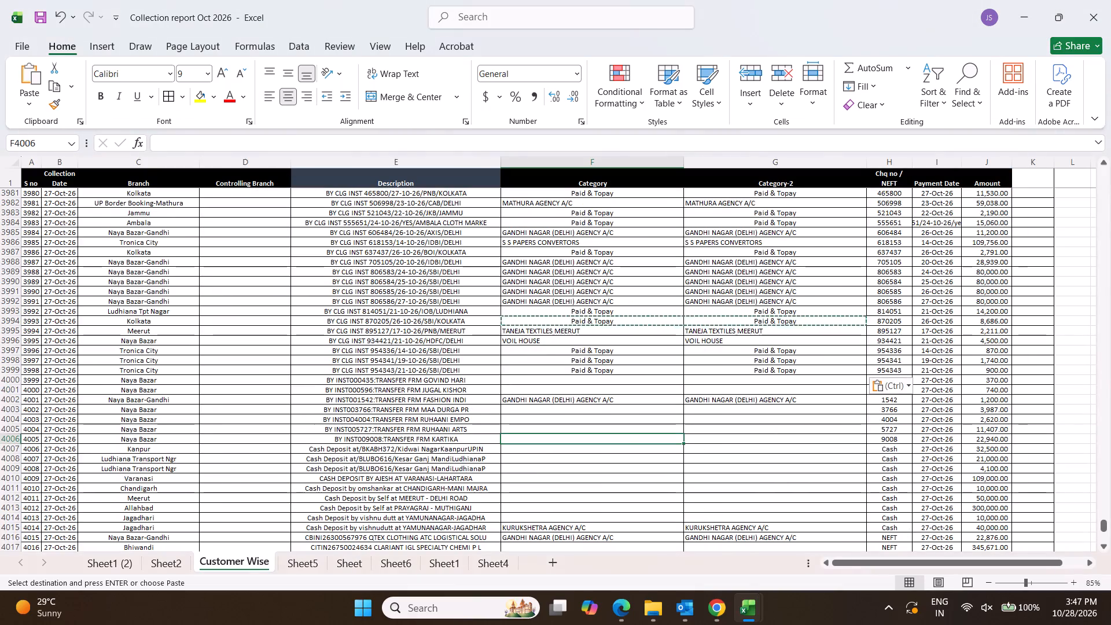
Fill Paid & Topay down into Category and Category-2 of Naya Bazar rows 4000 and 4001.
{"action": "key", "text": "Up"}
{"action": "key", "text": "Up"}
{"action": "key", "text": "Up"}
{"action": "key", "text": "Up"}
{"action": "key", "text": "Up"}
{"action": "key", "text": "Up"}
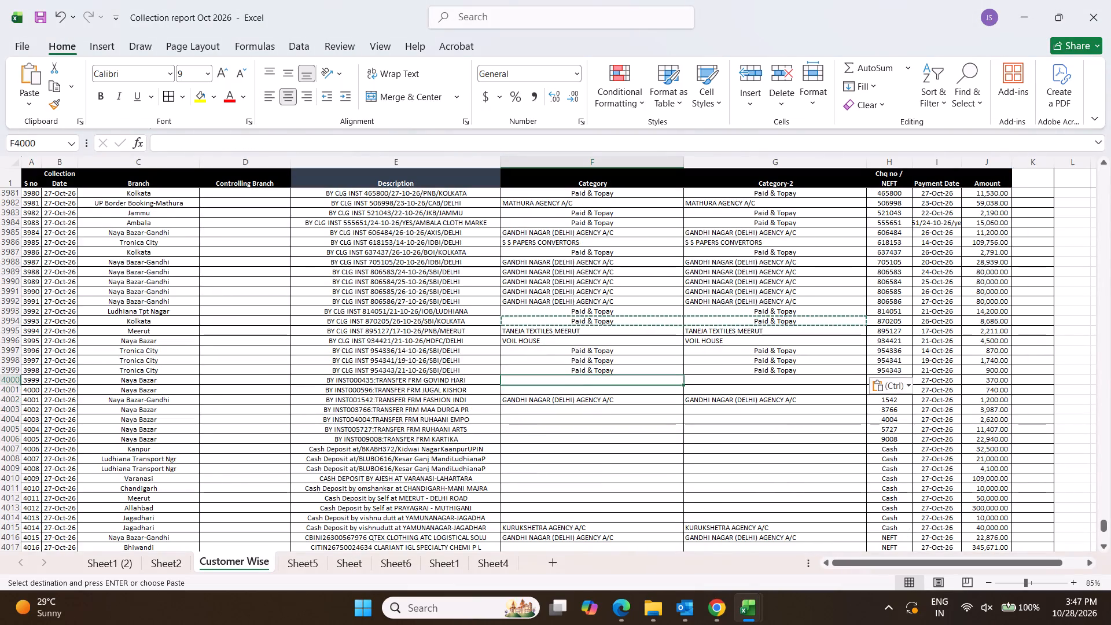
{"action": "key", "text": "shift+Right"}
{"action": "key", "text": "ctrl+d"}
{"action": "key", "text": "Down"}
{"action": "key", "text": "alt+Tab"}
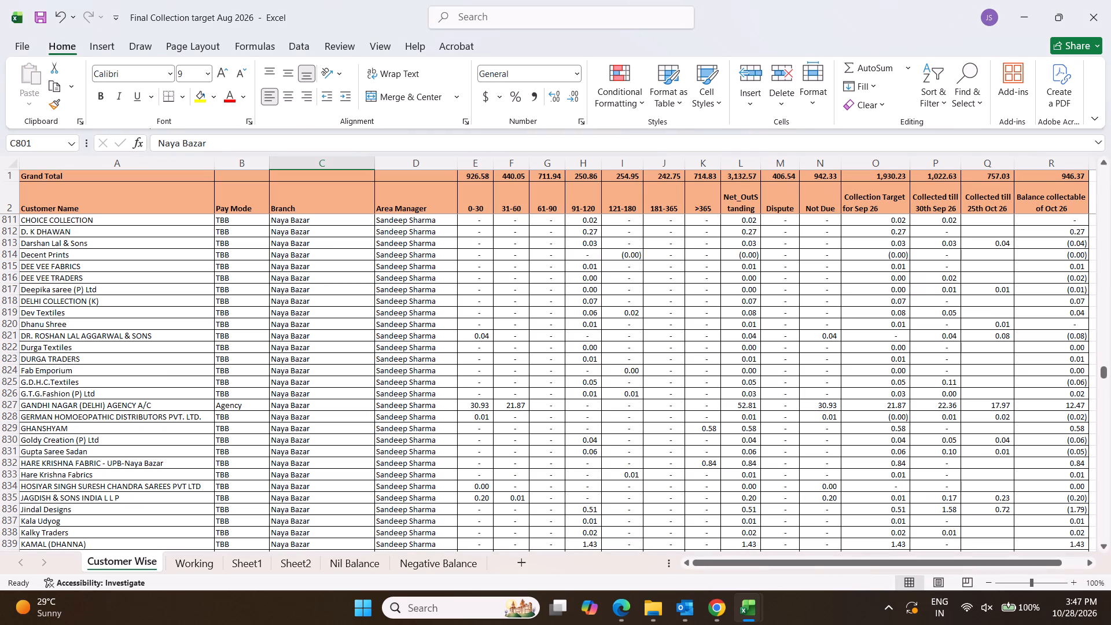
{"action": "key", "text": "alt+Tab"}
{"action": "key", "text": "shift+Right"}
{"action": "key", "text": "ctrl+d"}
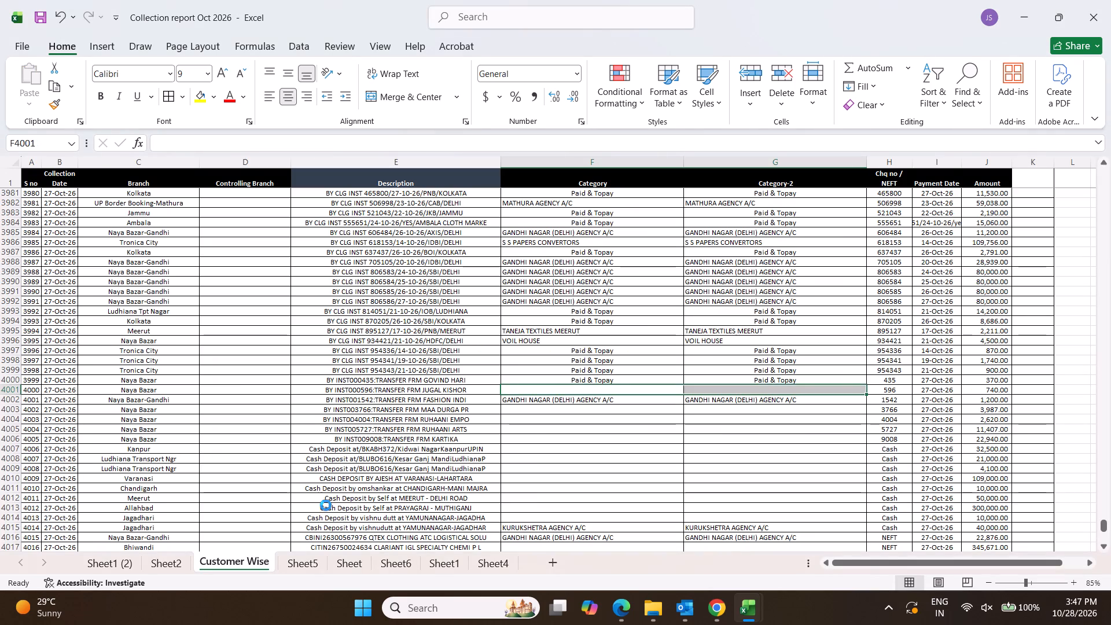
Copy Maa Durga Prints from the target workbook's Naya Bazar customers into Category and Category-2 of row 4003.
{"action": "key", "text": "Down"}
{"action": "key", "text": "Down"}
{"action": "key", "text": "alt+Tab"}
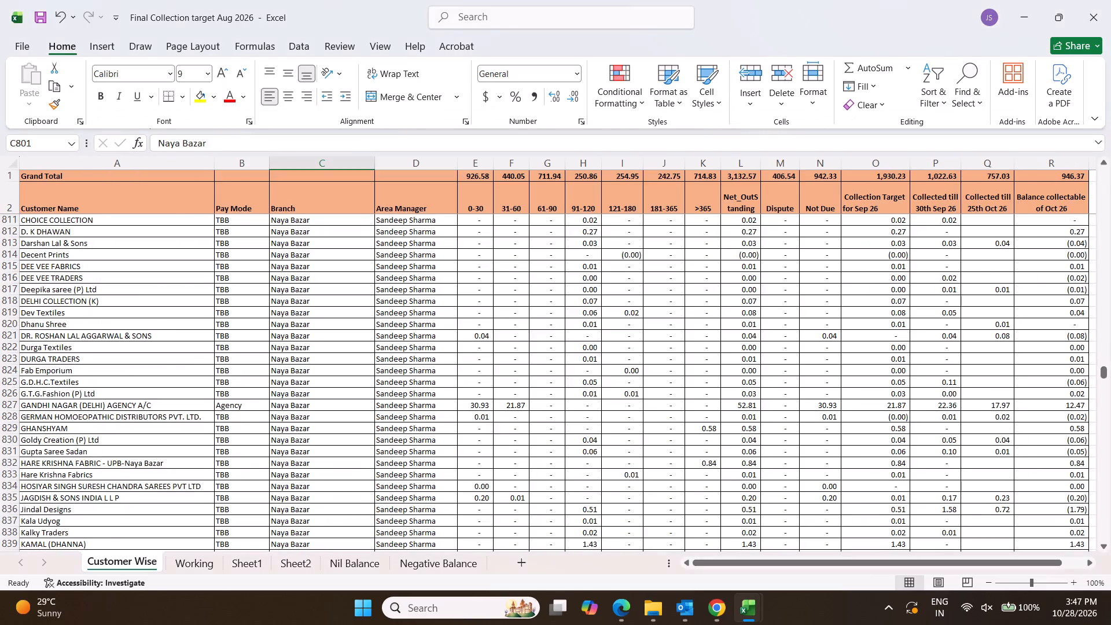
{"action": "scroll", "coordinate": [291, 480], "scroll_direction": "down", "scroll_amount": 9}
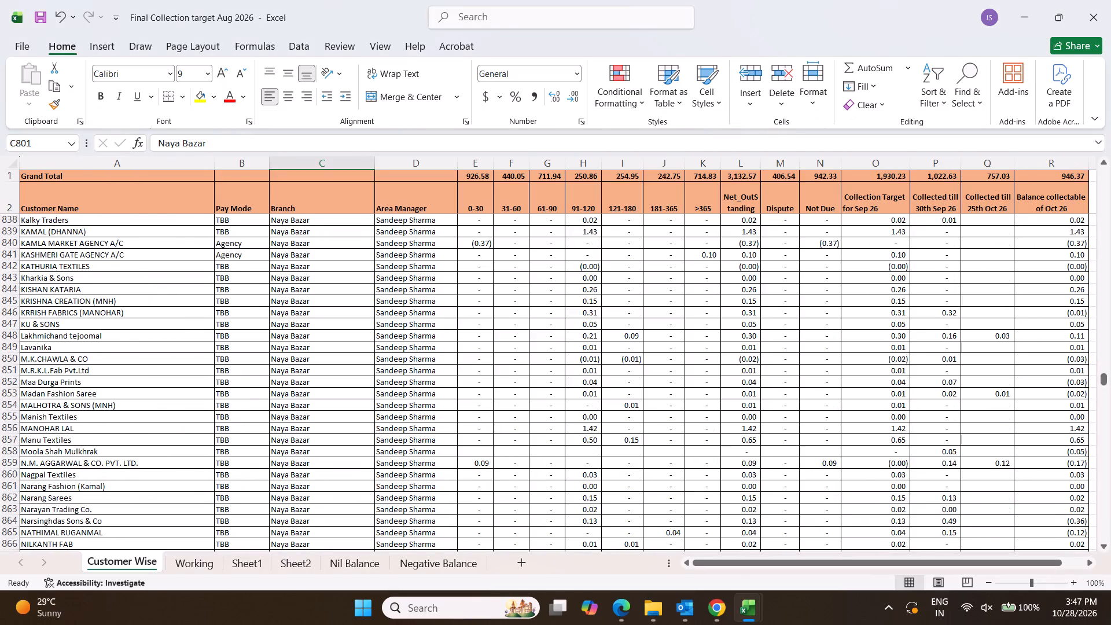
{"action": "left_click", "coordinate": [89, 383]}
{"action": "key", "text": "ctrl+c"}
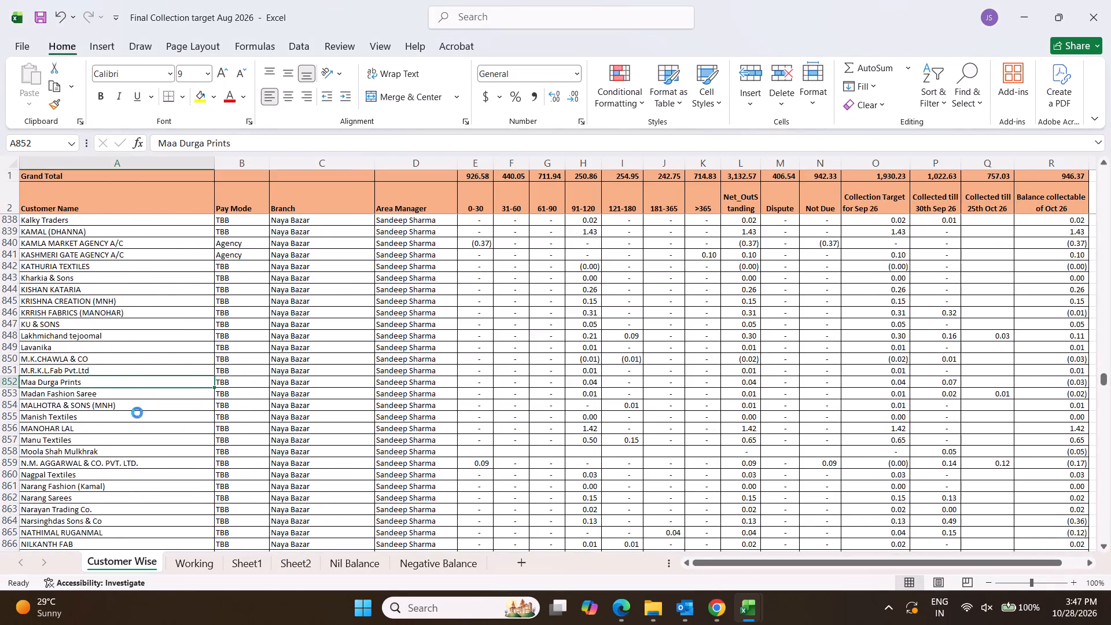
{"action": "key", "text": "alt+Tab"}
{"action": "key", "text": "shift+Right"}
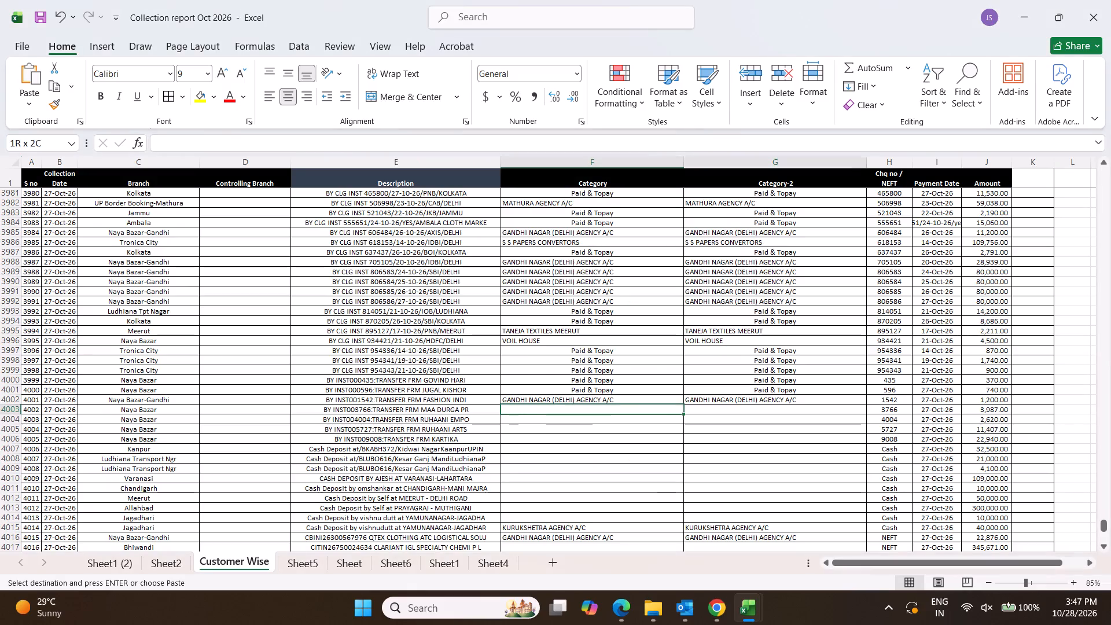
{"action": "key", "text": "ctrl+v"}
Copy Ruhaani Emporium from the target workbook's Naya Bazar customers into Category and Category-2 of row 4004.
{"action": "key", "text": "Down"}
{"action": "key", "text": "alt+Tab"}
{"action": "scroll", "coordinate": [273, 445], "scroll_direction": "down", "scroll_amount": 2}
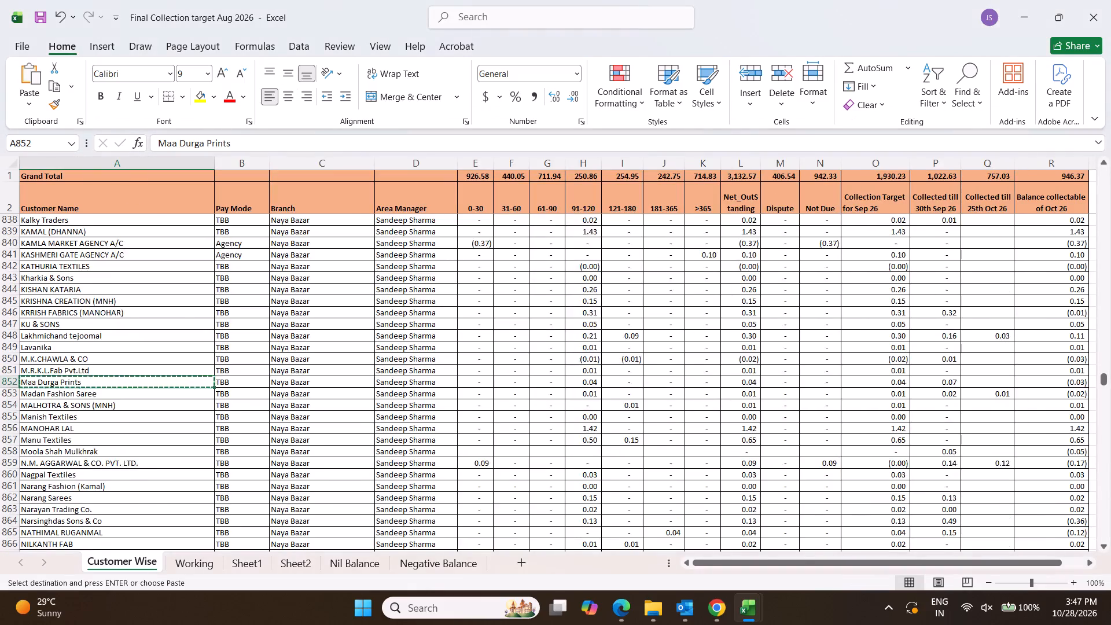
{"action": "scroll", "coordinate": [225, 444], "scroll_direction": "down", "scroll_amount": 7}
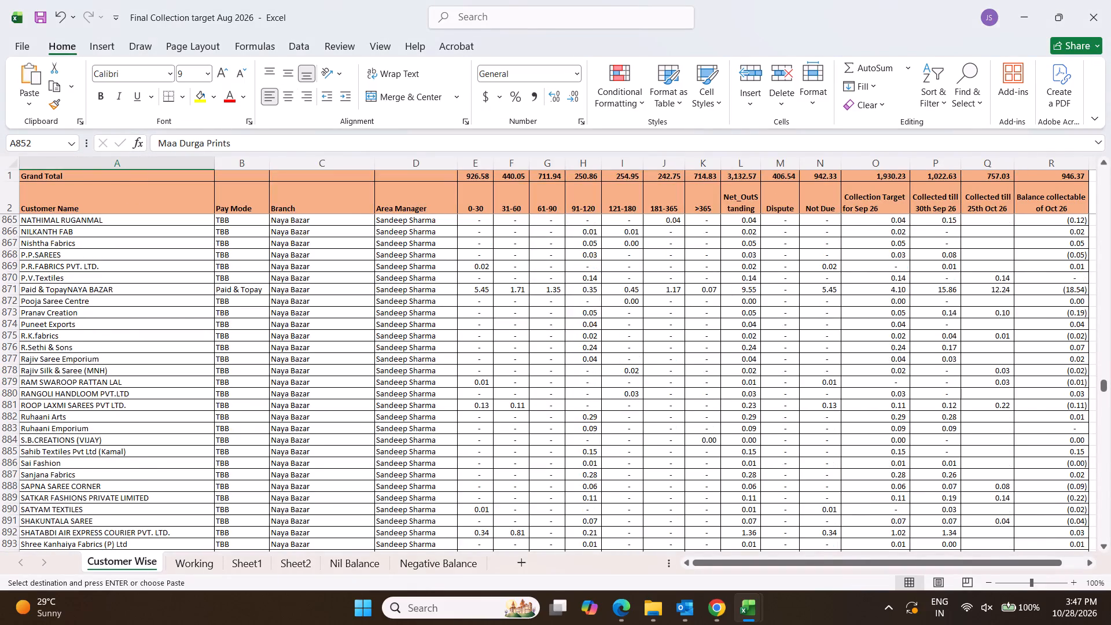
{"action": "left_click", "coordinate": [53, 432]}
{"action": "key", "text": "ctrl+c"}
{"action": "key", "text": "alt+Tab"}
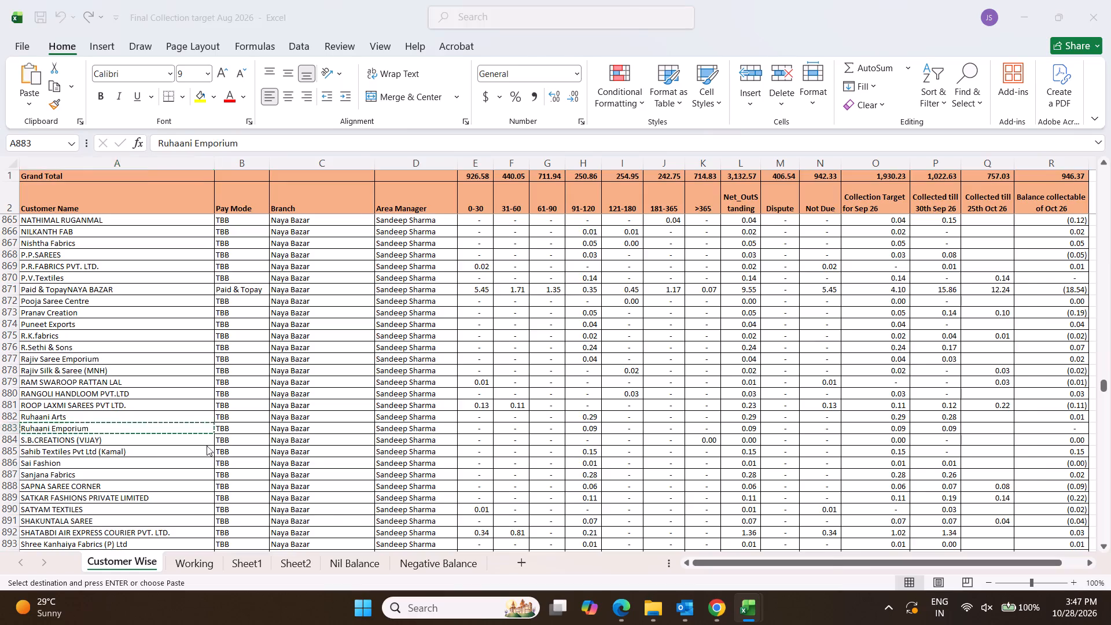
{"action": "left_click_drag", "start_coordinate": [592, 418], "coordinate": [711, 418]}
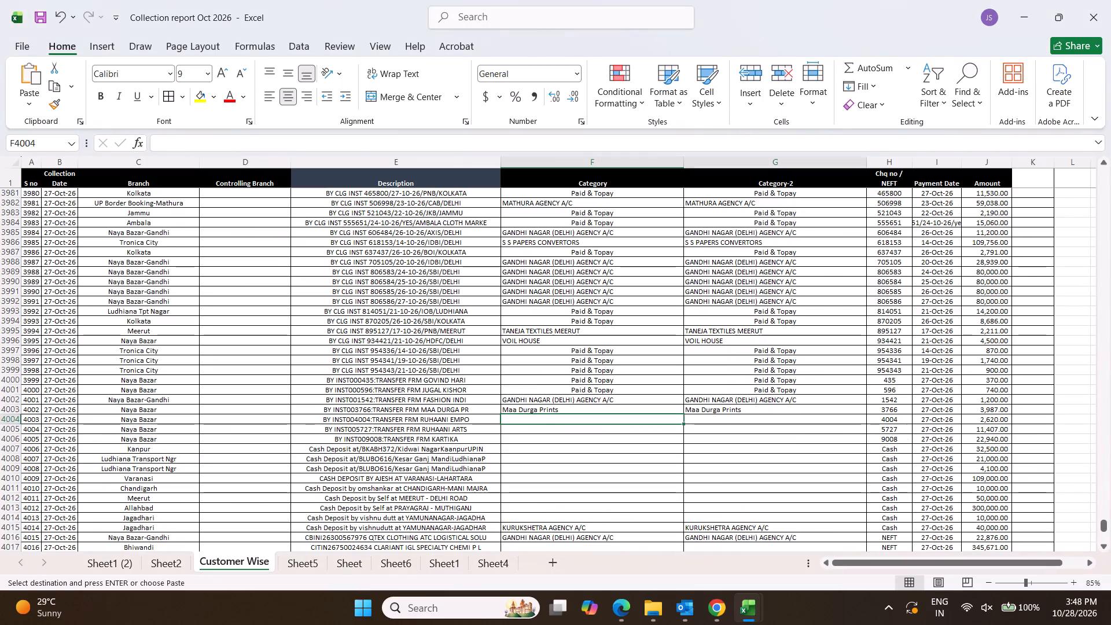
{"action": "left_click_drag", "start_coordinate": [711, 418], "coordinate": [772, 418]}
{"action": "key", "text": "ctrl+v"}
Copy Ruhaani Arts from the target workbook into Category and Category-2 of row 4005.
{"action": "key", "text": "alt+Tab"}
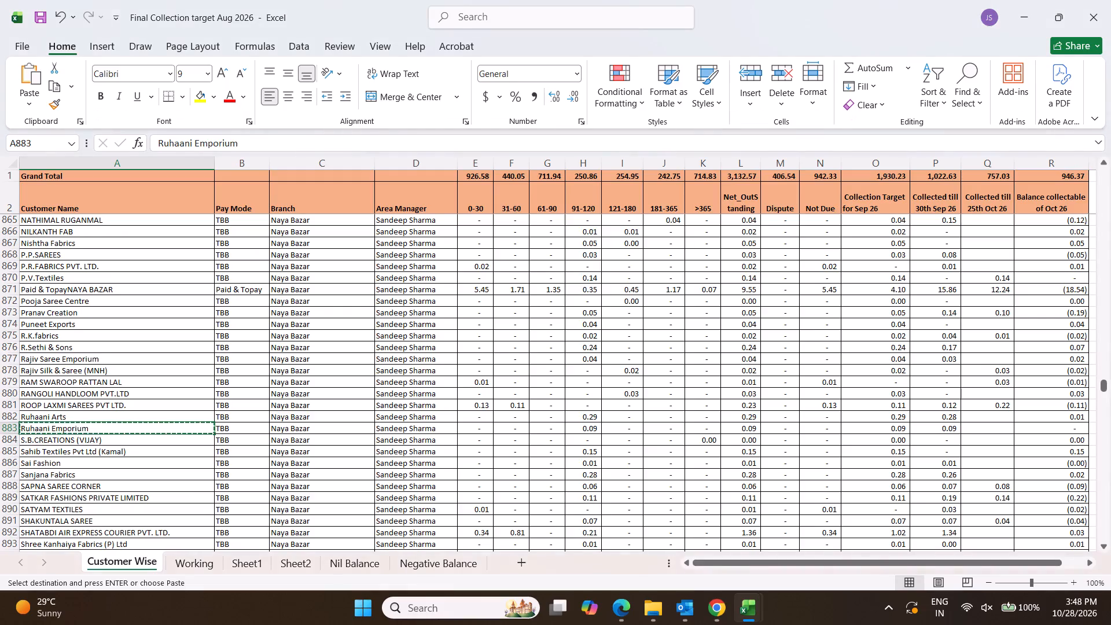
{"action": "left_click", "coordinate": [75, 420]}
{"action": "left_click", "coordinate": [80, 418]}
{"action": "key", "text": "ctrl+c"}
{"action": "key", "text": "alt+Tab"}
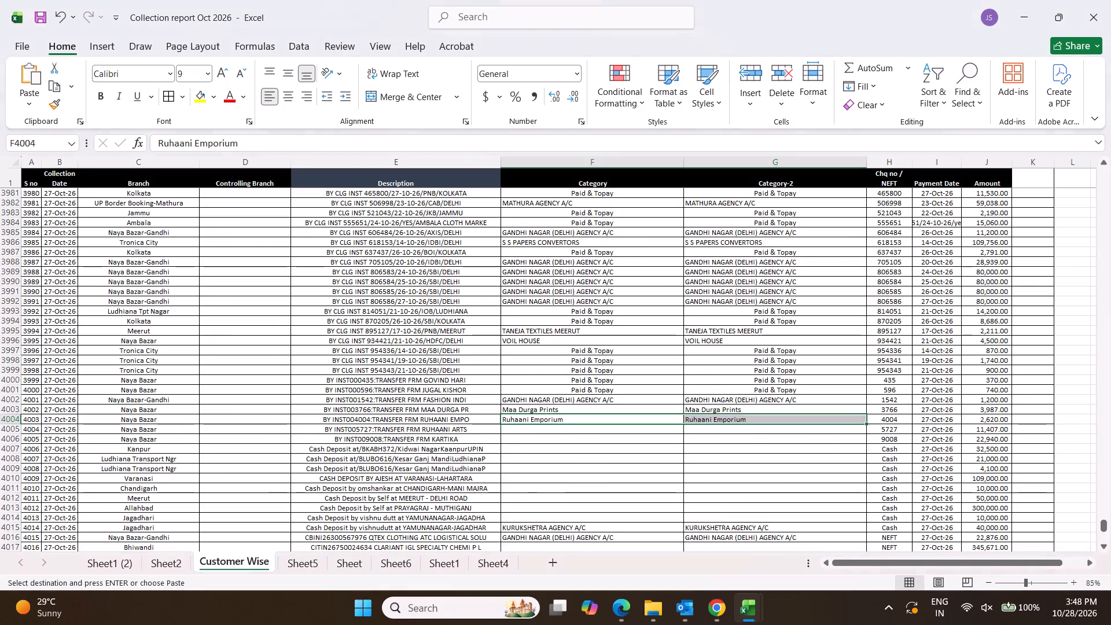
{"action": "left_click_drag", "start_coordinate": [602, 428], "coordinate": [707, 428]}
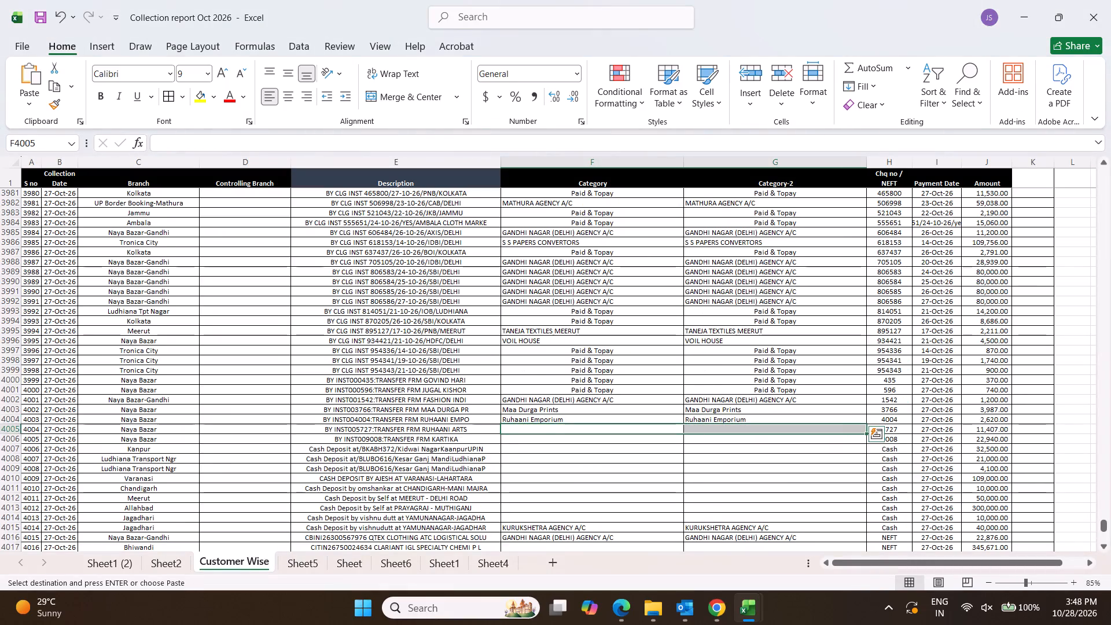
{"action": "key", "text": "ctrl+v"}
Check the target workbook's Naya Bazar customers for the row 4006 payer and copy Paid & Topay from row 4001 into row 4006's Category and Category-2.
{"action": "scroll", "coordinate": [503, 438], "scroll_direction": "down", "scroll_amount": 4}
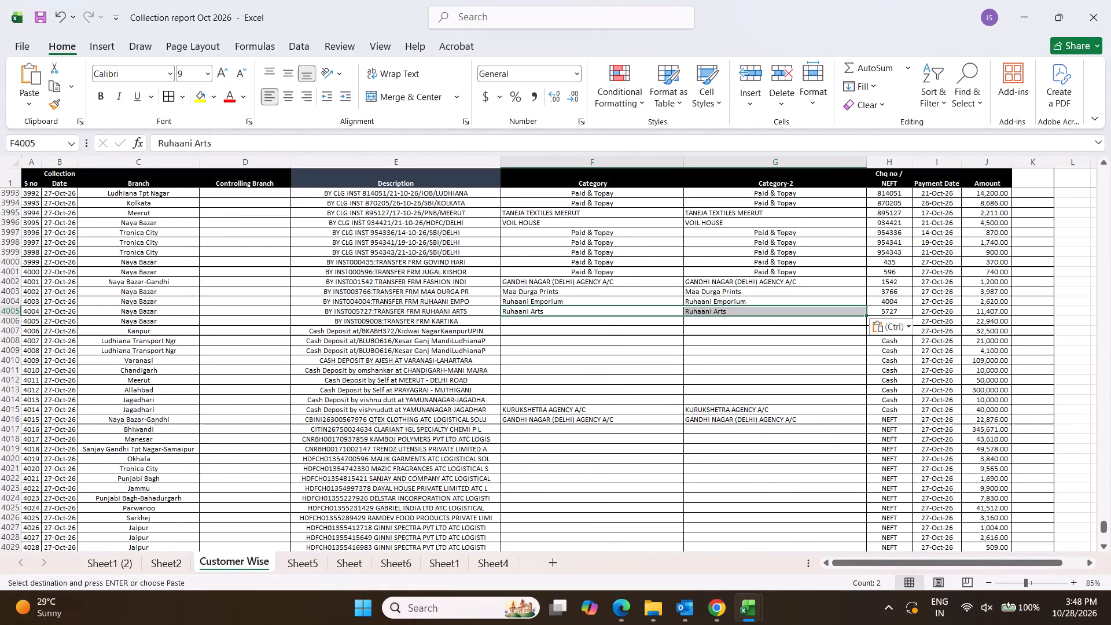
{"action": "key", "text": "alt+Tab"}
{"action": "scroll", "coordinate": [142, 396], "scroll_direction": "up", "scroll_amount": 8}
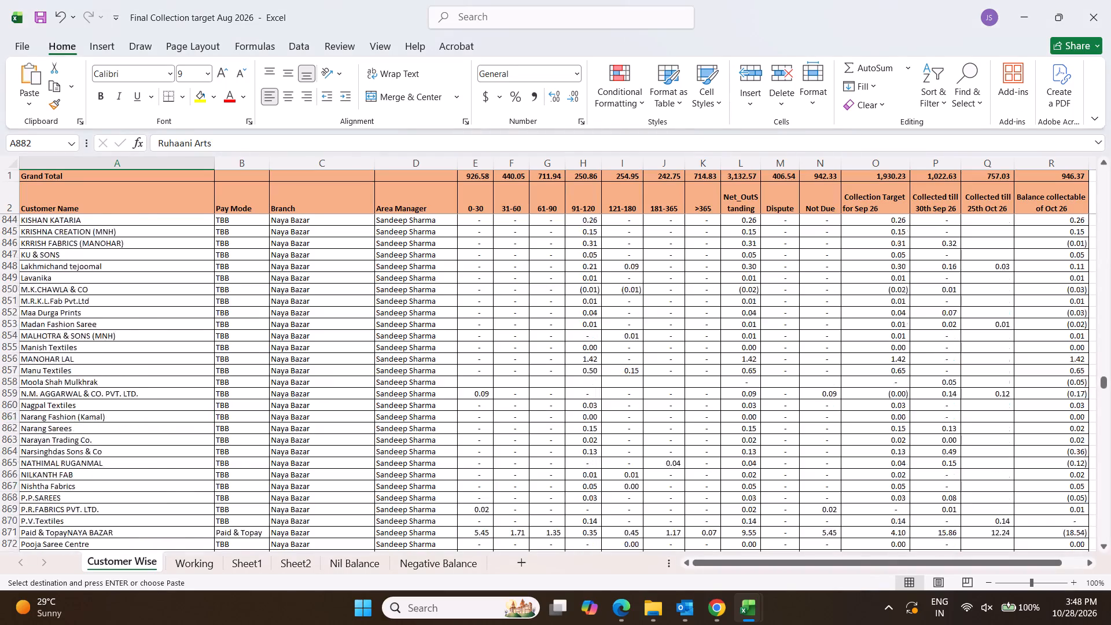
{"action": "scroll", "coordinate": [142, 396], "scroll_direction": "up", "scroll_amount": 7}
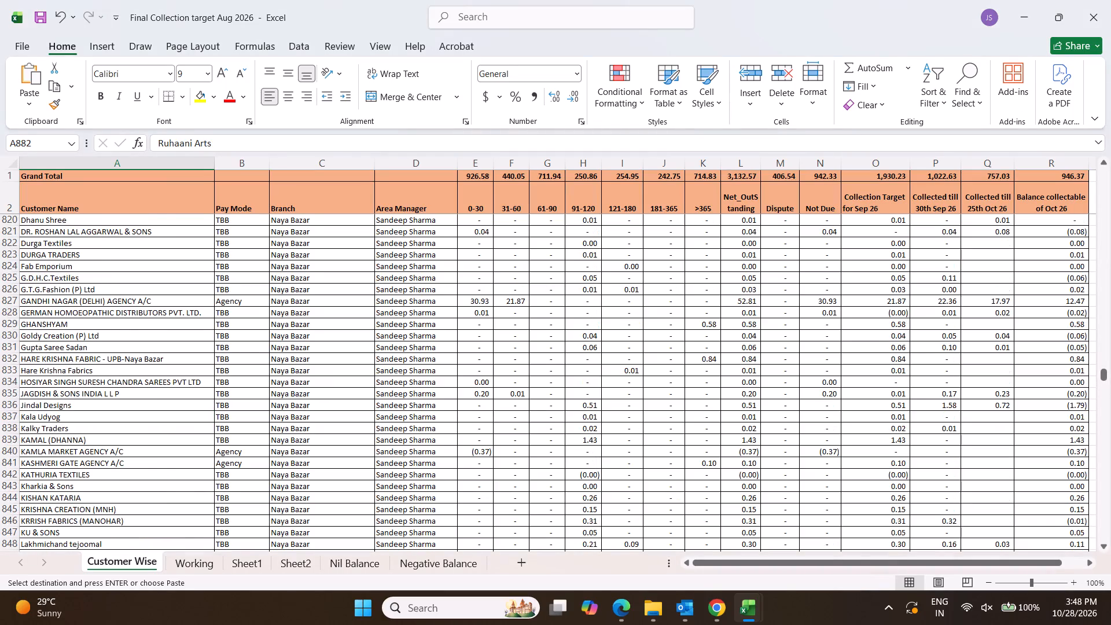
{"action": "key", "text": "alt+Tab"}
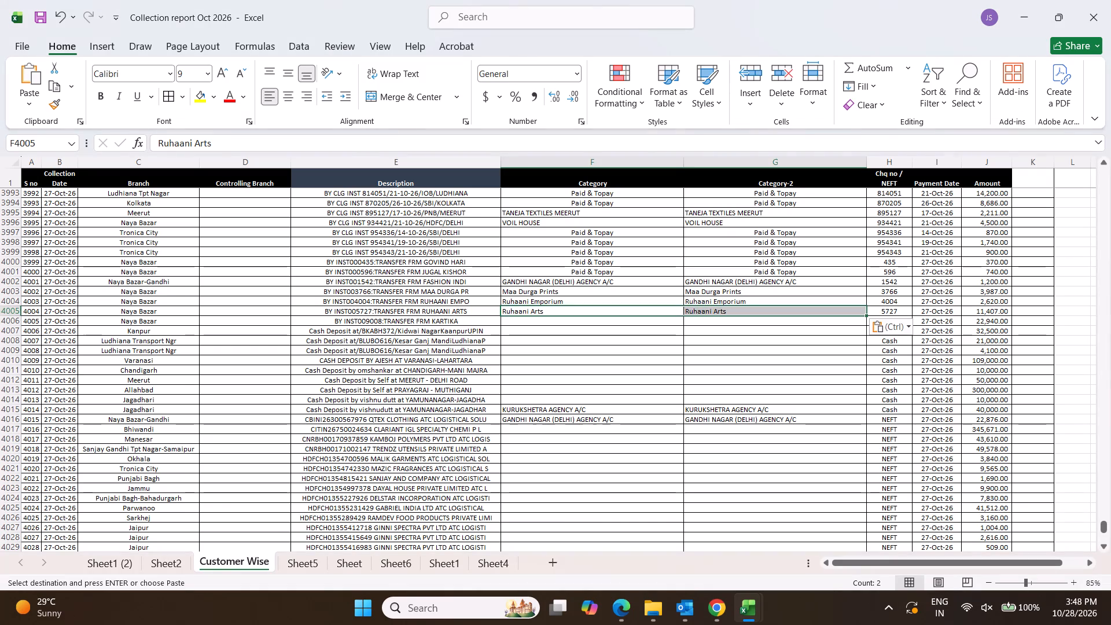
{"action": "left_click_drag", "start_coordinate": [598, 270], "coordinate": [749, 280]}
{"action": "key", "text": "shift+Up"}
{"action": "key", "text": "ctrl+c"}
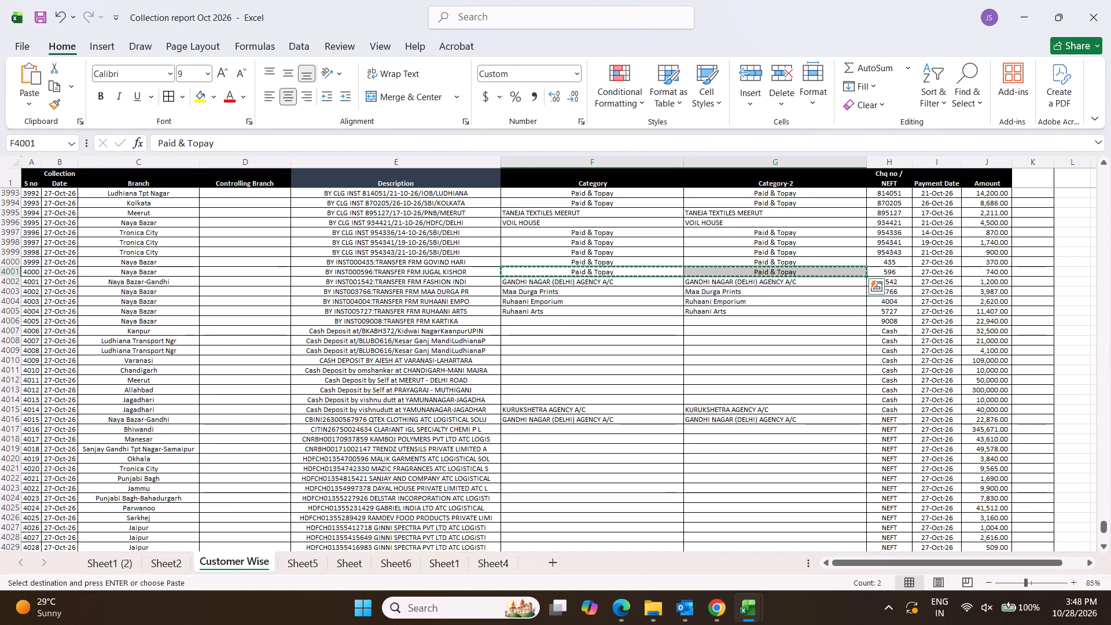
{"action": "key", "text": "Down"}
{"action": "key", "text": "Down"}
{"action": "key", "text": "Down"}
{"action": "key", "text": "Down"}
{"action": "key", "text": "Down"}
{"action": "key", "text": "ctrl+v"}
Paste the copied Paid & Topay values into Category and Category-2 of the cash deposit rows 4007 to 4014.
{"action": "key", "text": "Down"}
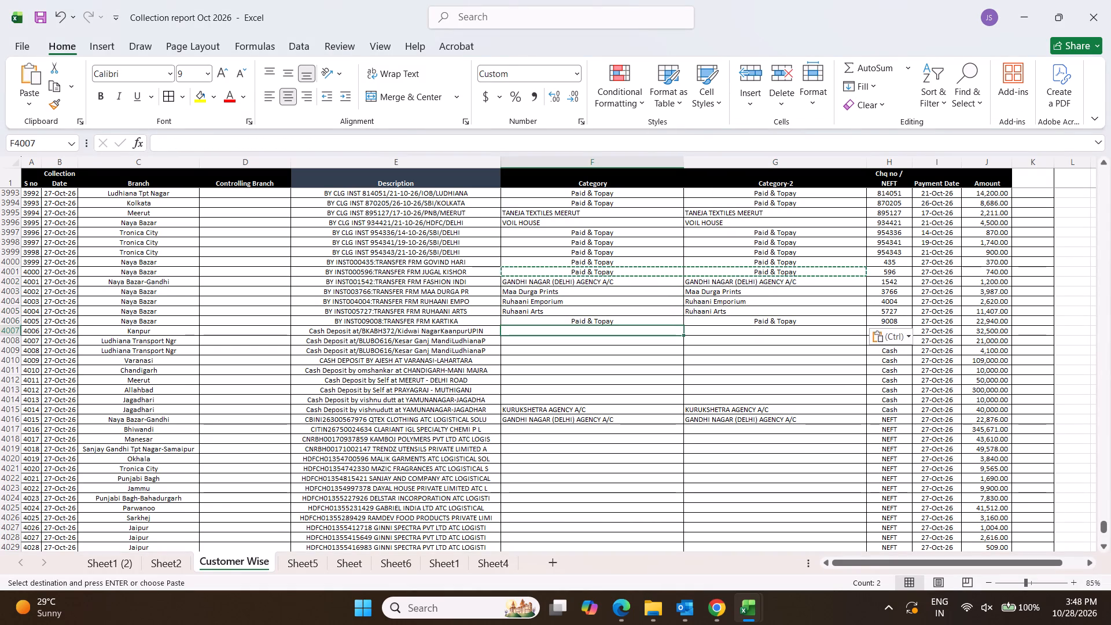
{"action": "key", "text": "shift+Down"}
{"action": "key", "text": "shift+Down"}
{"action": "key", "text": "shift+Down"}
{"action": "key", "text": "shift+Down"}
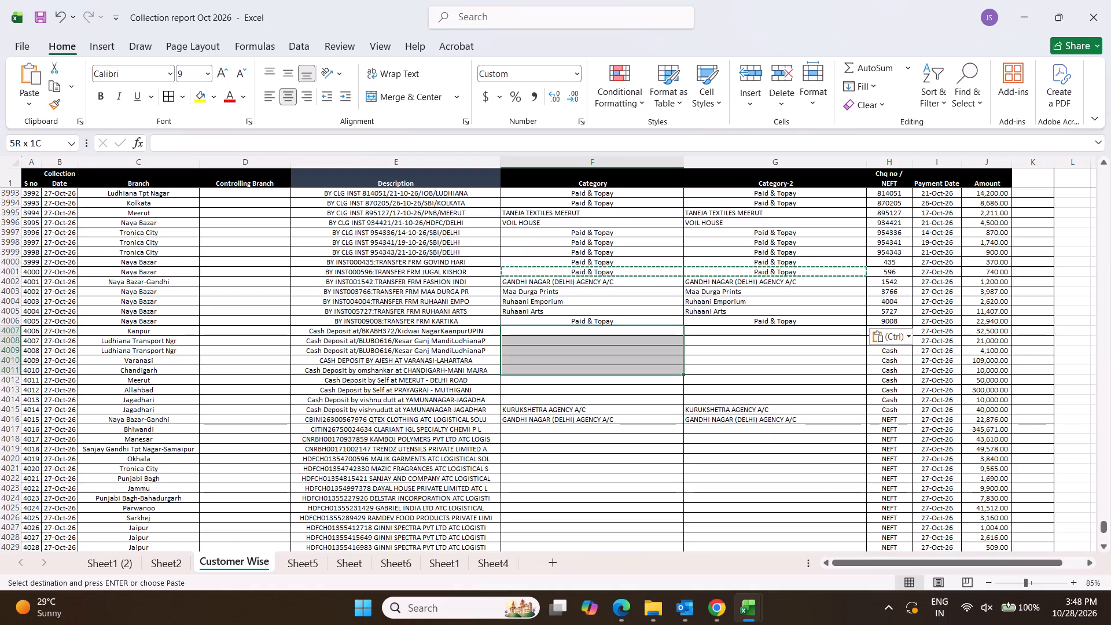
{"action": "key", "text": "shift+Down"}
{"action": "key", "text": "shift+Down"}
{"action": "key", "text": "shift+Down"}
{"action": "key", "text": "shift+Right"}
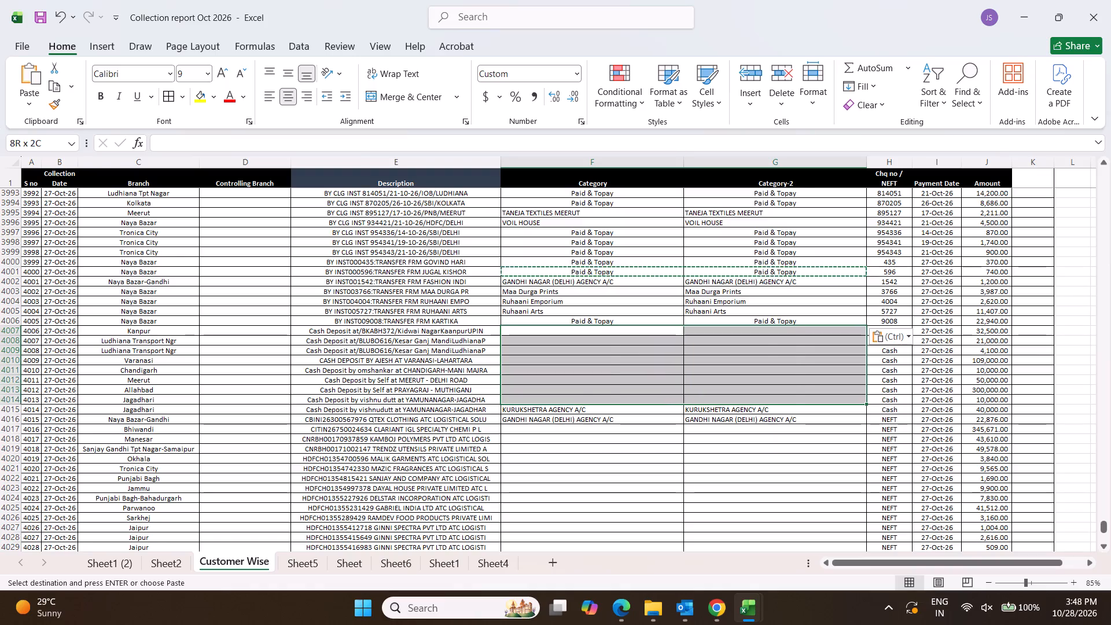
{"action": "key", "text": "ctrl+v"}
{"action": "scroll", "coordinate": [773, 349], "scroll_direction": "down", "scroll_amount": 8}
{"action": "scroll", "coordinate": [773, 349], "scroll_direction": "up", "scroll_amount": 3}
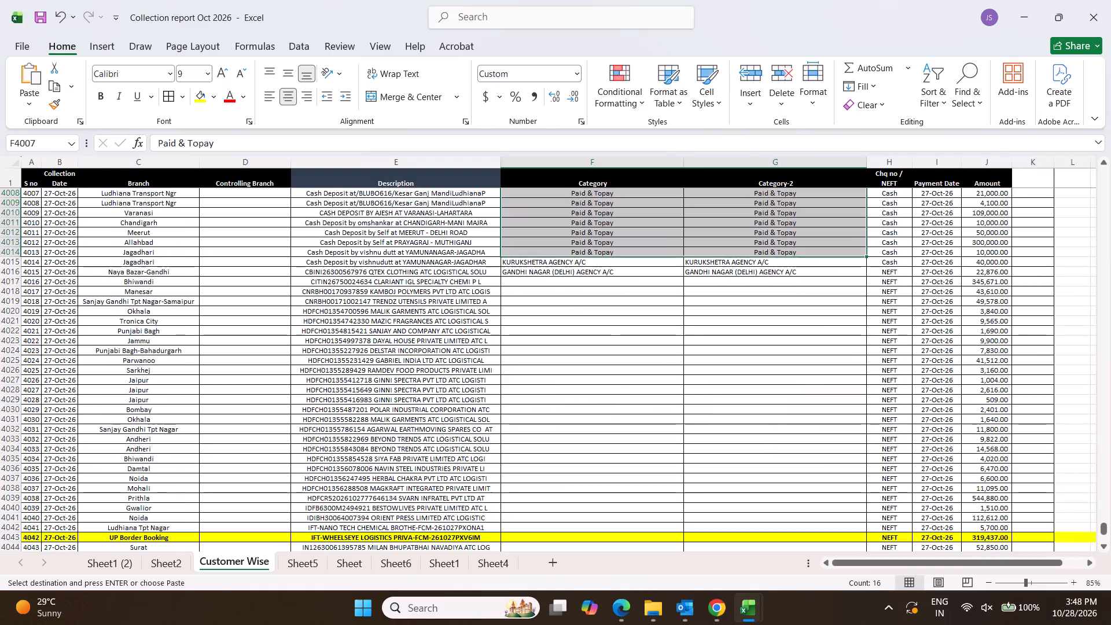
Copy CLARIANT IGL SPECIALTY CHEMICAL PVT. LTD from the target workbook's Bhiwandi customers into Category and Category-2 of row 4017.
{"action": "left_click", "coordinate": [535, 283]}
{"action": "key", "text": "alt+Tab"}
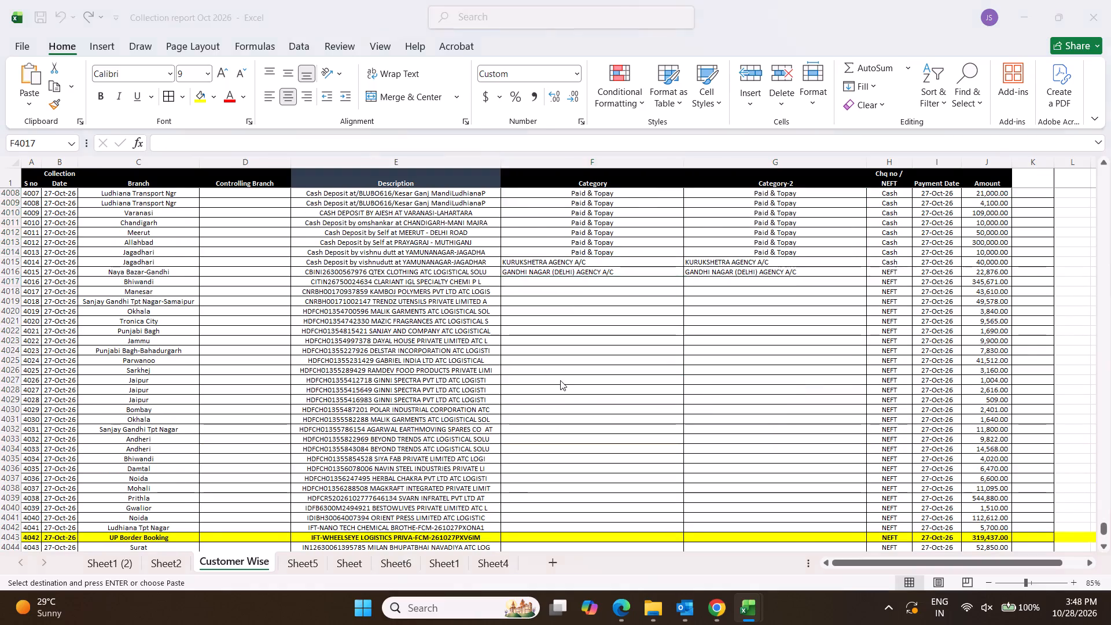
{"action": "key", "text": "ctrl+f"}
{"action": "type", "text": "bhiwandi"}
{"action": "key", "text": "Return"}
{"action": "key", "text": "Escape"}
{"action": "key", "text": "Down"}
{"action": "key", "text": "Down"}
{"action": "key", "text": "Down"}
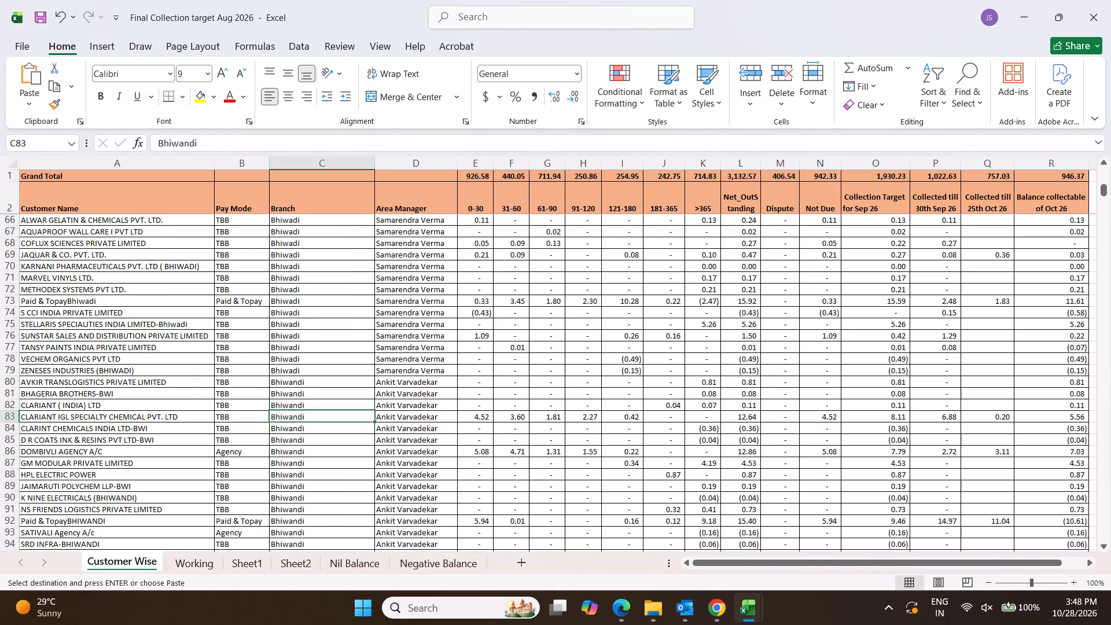
{"action": "key", "text": "Down"}
{"action": "key", "text": "Up"}
{"action": "key", "text": "Left"}
{"action": "key", "text": "Left"}
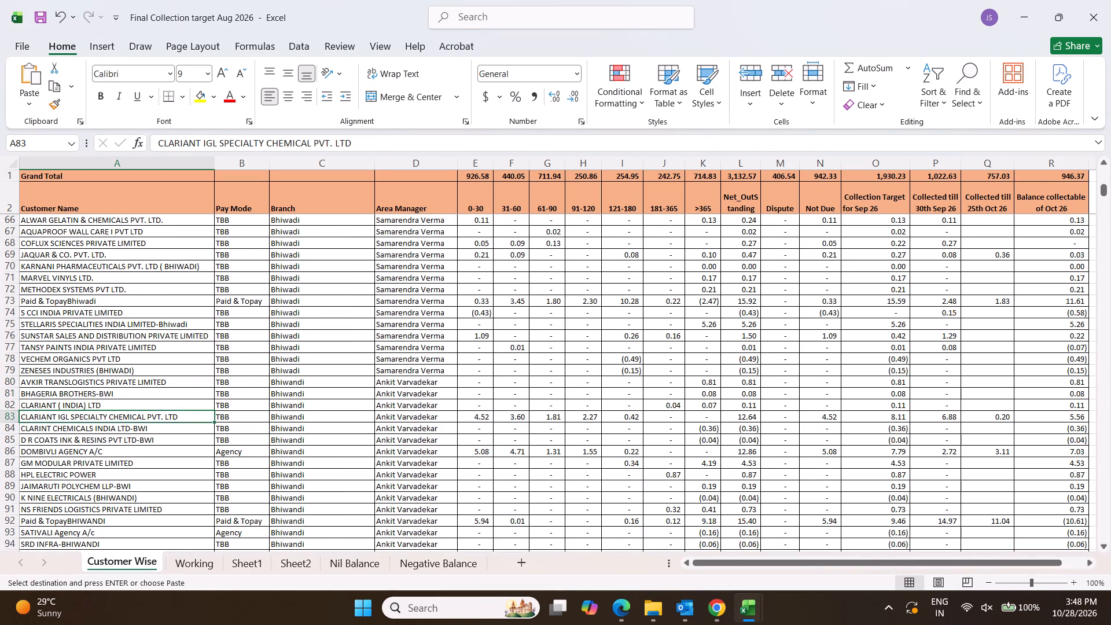
{"action": "key", "text": "ctrl+c"}
{"action": "key", "text": "alt+Tab"}
{"action": "key", "text": "shift+Right"}
{"action": "key", "text": "ctrl+v"}
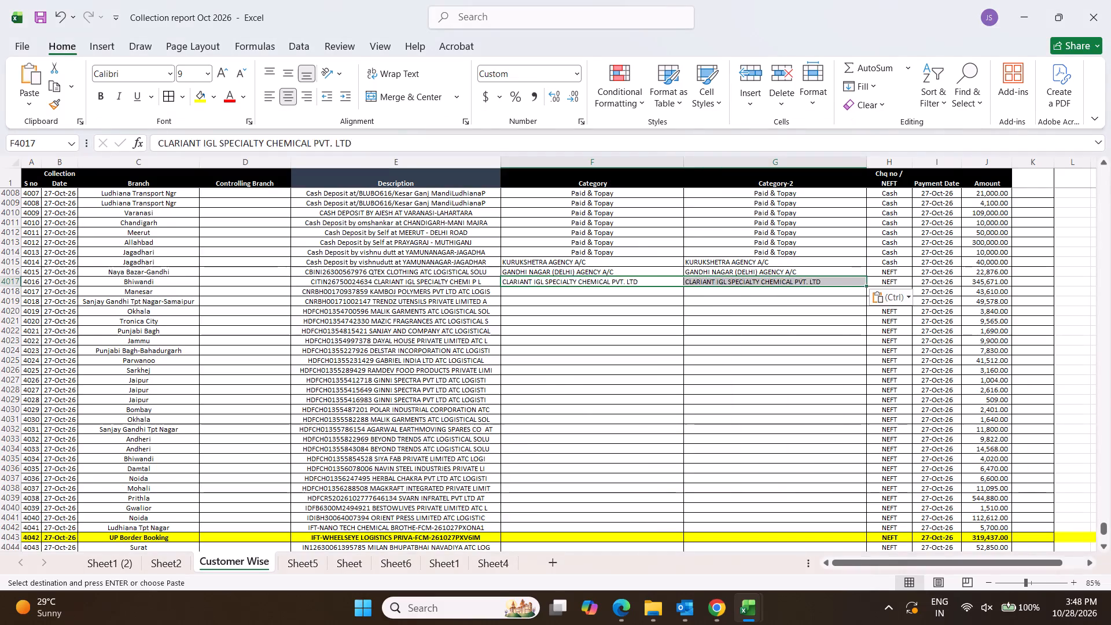
{"action": "key", "text": "Down"}
Search the target workbook for "kamb" and copy Paid & Topay from row 4014 into Category and Category-2 of row 4018.
{"action": "key", "text": "alt+Tab"}
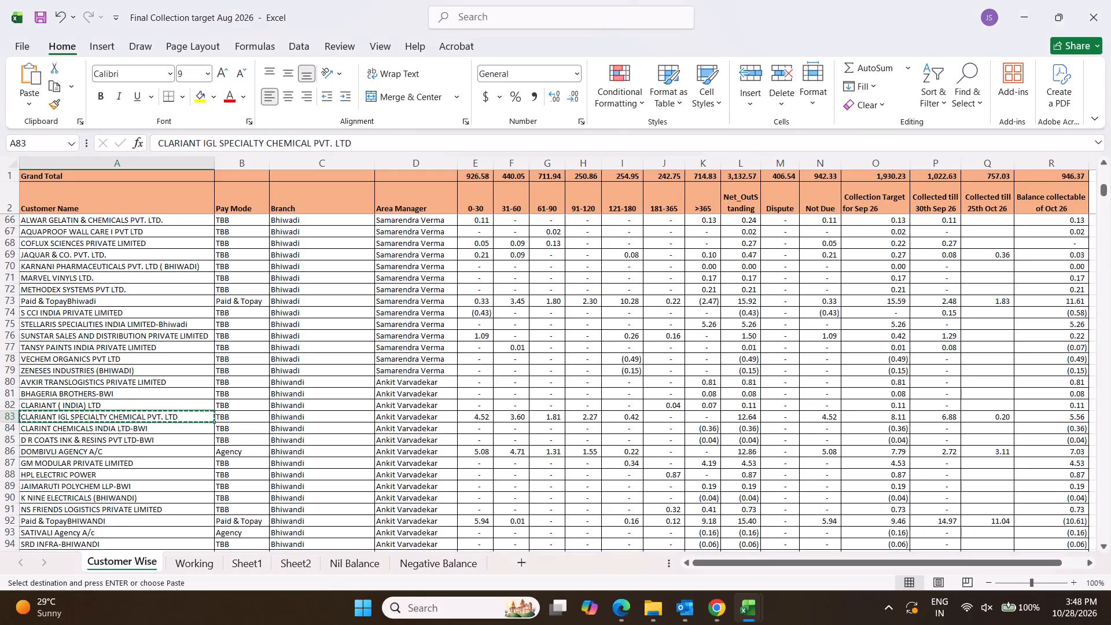
{"action": "key", "text": "ctrl+f"}
{"action": "type", "text": "kamb"}
{"action": "key", "text": "Return"}
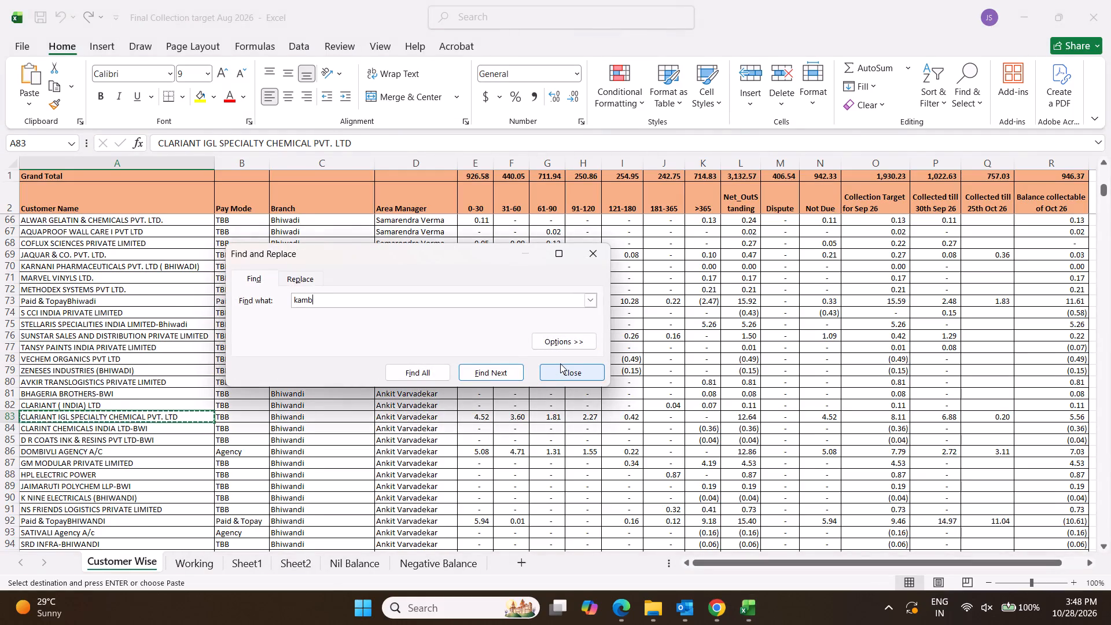
{"action": "key", "text": "Return"}
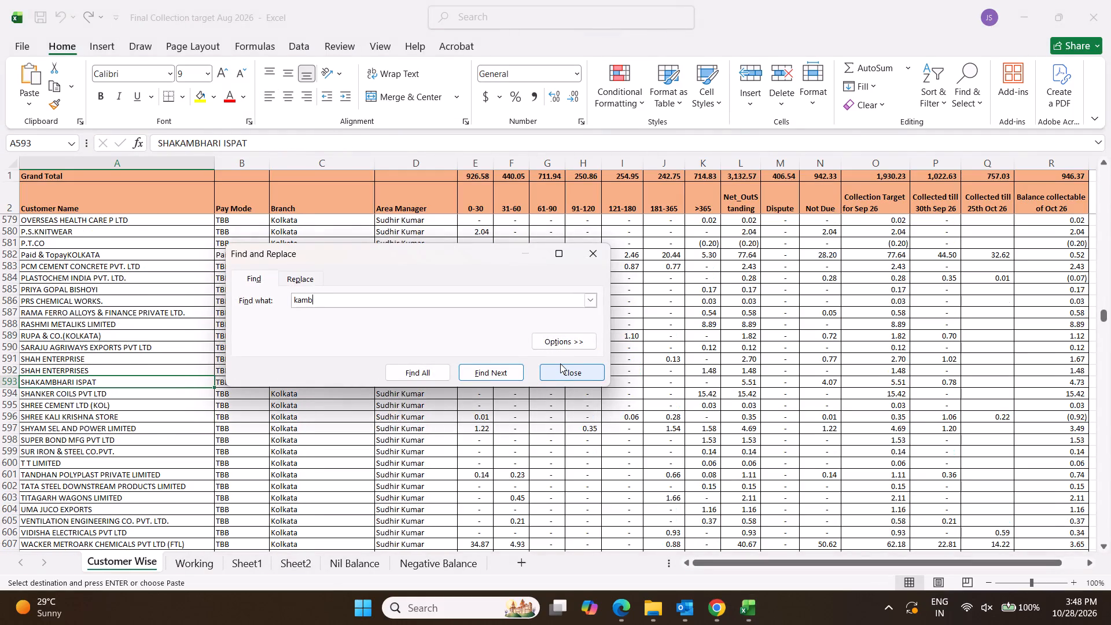
{"action": "key", "text": "Return"}
{"action": "key", "text": "Escape"}
{"action": "key", "text": "alt+Tab"}
{"action": "key", "text": "Up"}
{"action": "key", "text": "Up"}
{"action": "key", "text": "Up"}
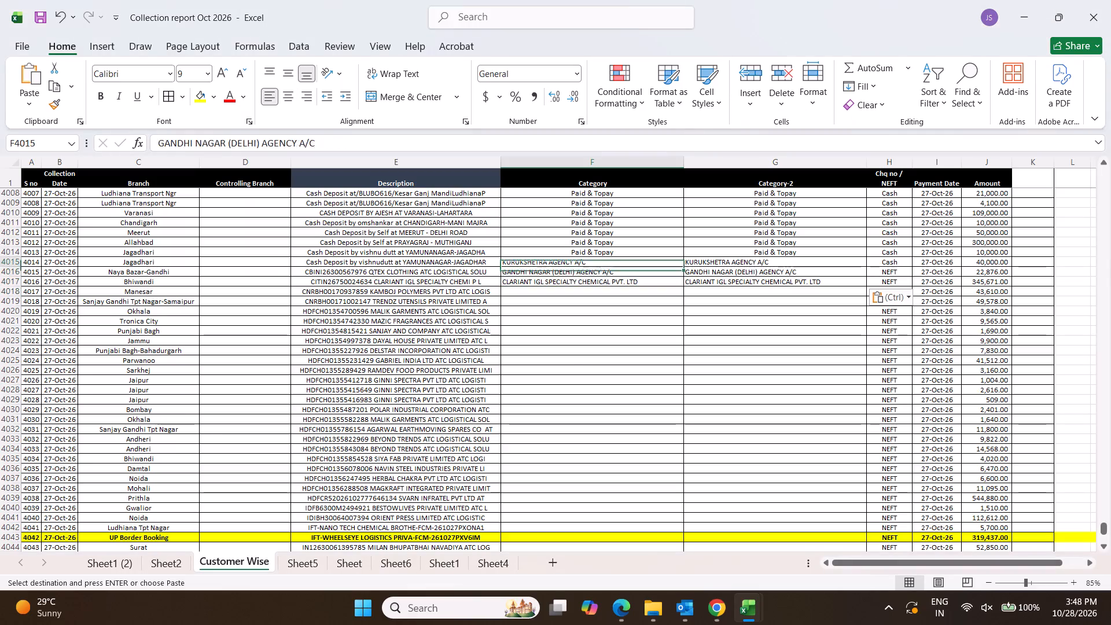
{"action": "key", "text": "Up"}
{"action": "key", "text": "shift+Right"}
{"action": "key", "text": "ctrl+c"}
{"action": "key", "text": "Down"}
{"action": "key", "text": "Down"}
{"action": "key", "text": "Down"}
{"action": "key", "text": "Down"}
{"action": "key", "text": "ctrl+v"}
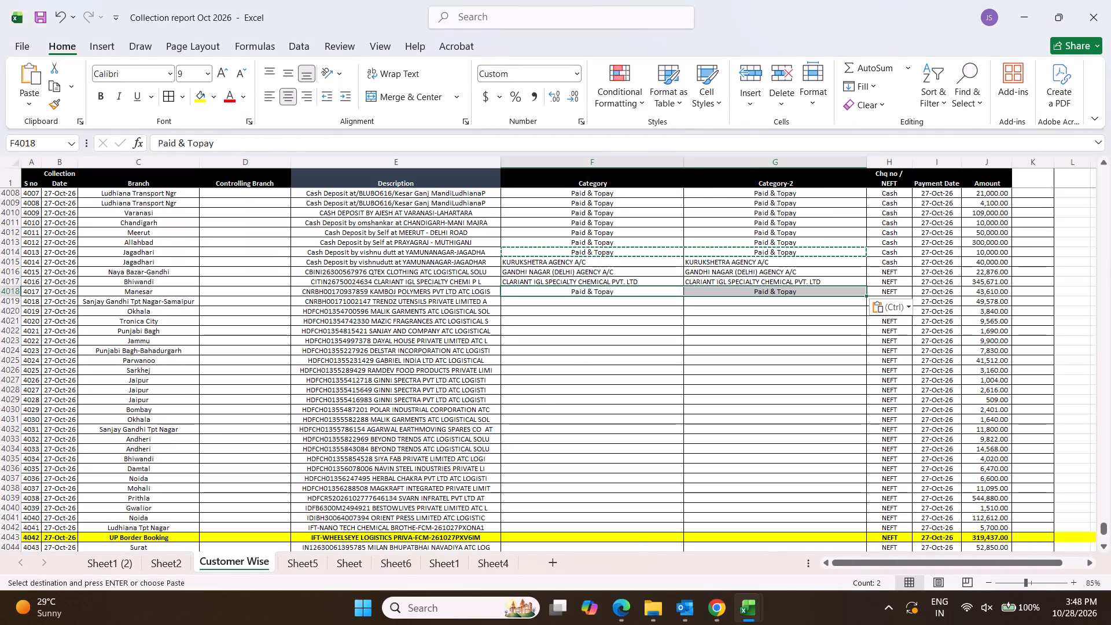
{"action": "key", "text": "Down"}
Find "samai" in the target workbook and copy SAMAIPUR BADLI AGENCY A/C into Category and Category-2 of row 4019.
{"action": "key", "text": "alt+Tab"}
{"action": "key", "text": "ctrl+f"}
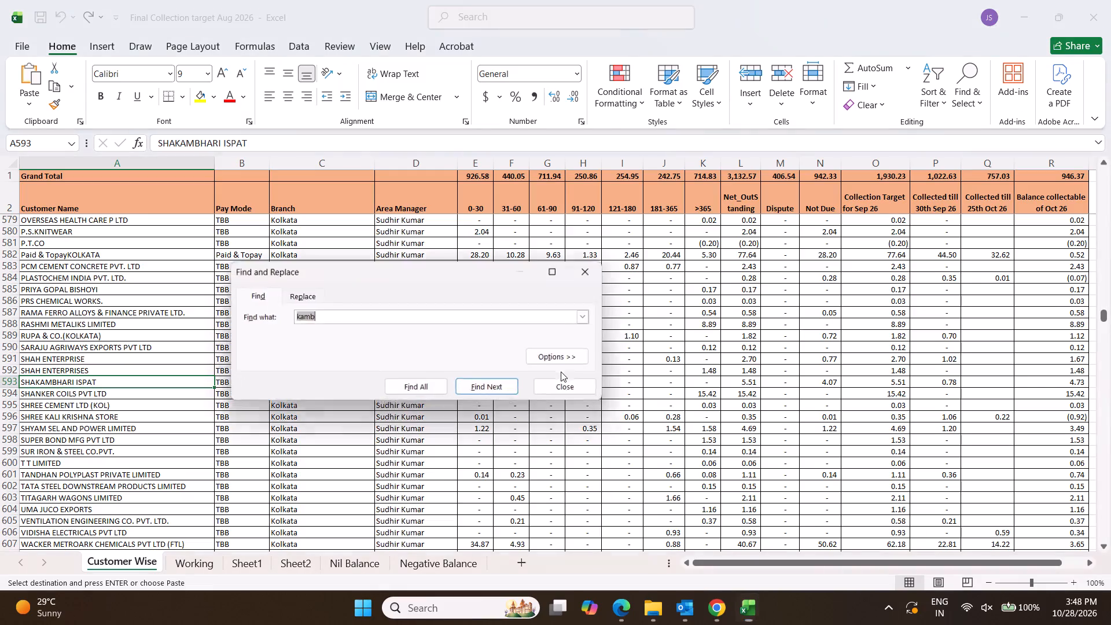
{"action": "type", "text": "samai"}
{"action": "key", "text": "Return"}
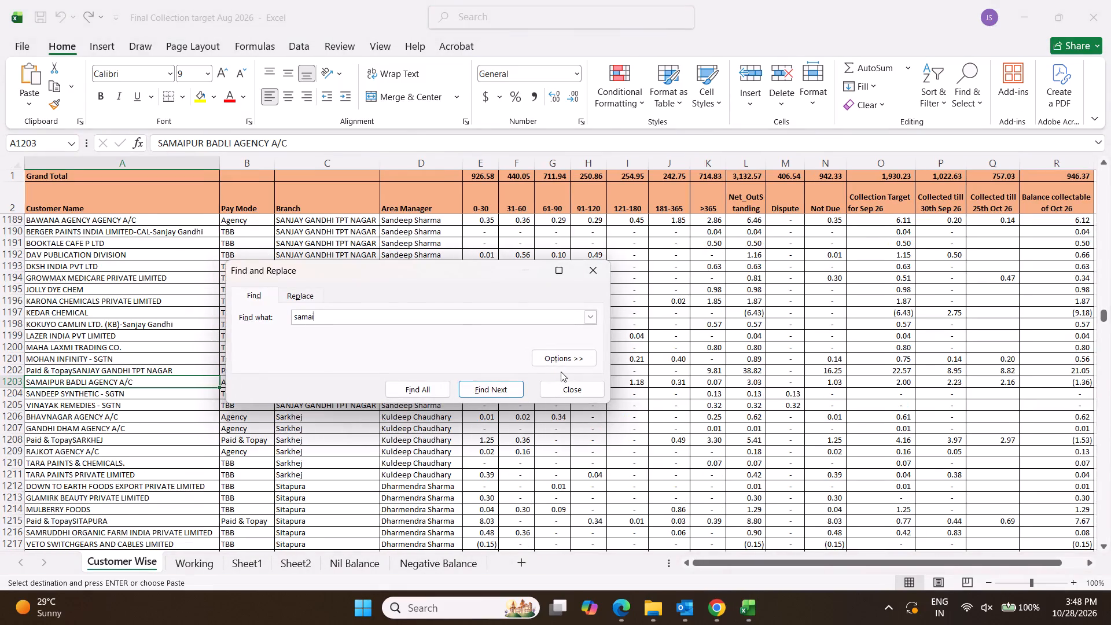
{"action": "key", "text": "Escape"}
{"action": "key", "text": "ctrl+c"}
{"action": "key", "text": "alt+Tab"}
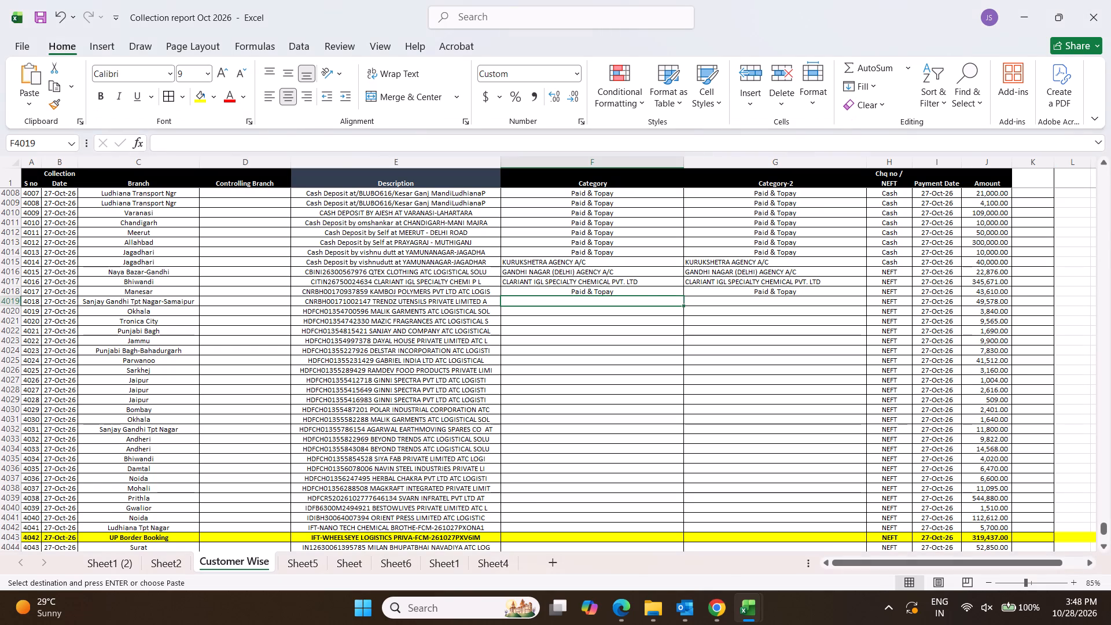
{"action": "key", "text": "shift+Right"}
{"action": "key", "text": "ctrl+v"}
{"action": "key", "text": "Down"}
Copy Paid & Topay from row 4018 into Category and Category-2 of row 4020.
{"action": "key", "text": "Up"}
{"action": "key", "text": "Up"}
{"action": "key", "text": "shift+Right"}
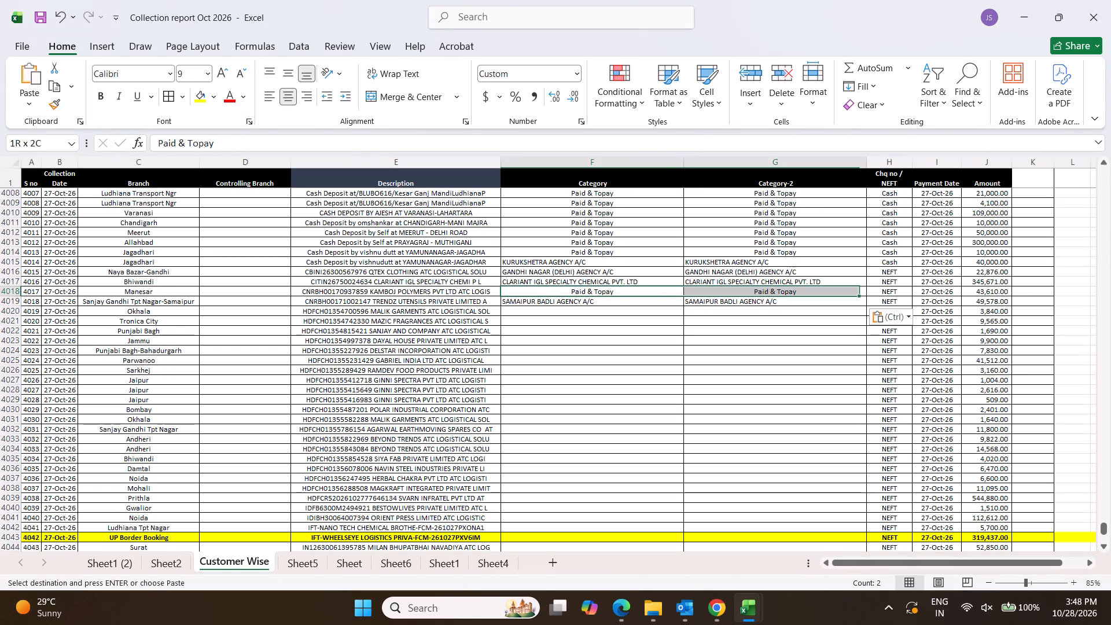
{"action": "key", "text": "ctrl+c"}
{"action": "key", "text": "Down"}
{"action": "key", "text": "Down"}
{"action": "key", "text": "ctrl+v"}
{"action": "key", "text": "Down"}
Find "mazic" in the target workbook and copy MAZIC FRAGRANCES into Category and Category-2 of row 4021.
{"action": "key", "text": "alt+Tab"}
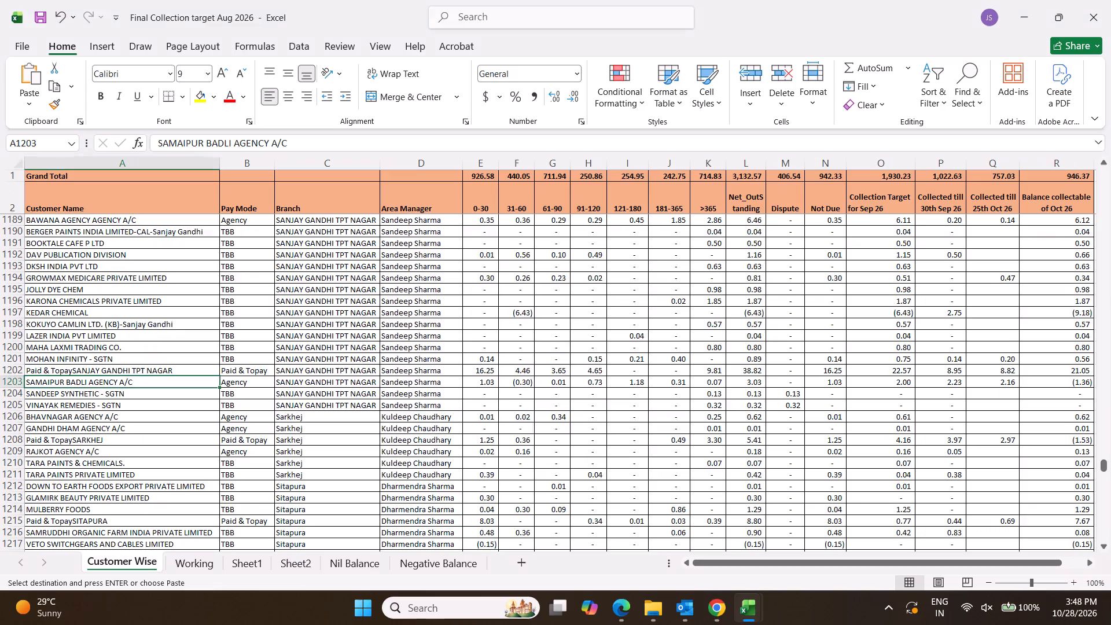
{"action": "key", "text": "ctrl+f"}
{"action": "type", "text": "mazic"}
{"action": "key", "text": "Return"}
{"action": "key", "text": "Escape"}
{"action": "key", "text": "ctrl+c"}
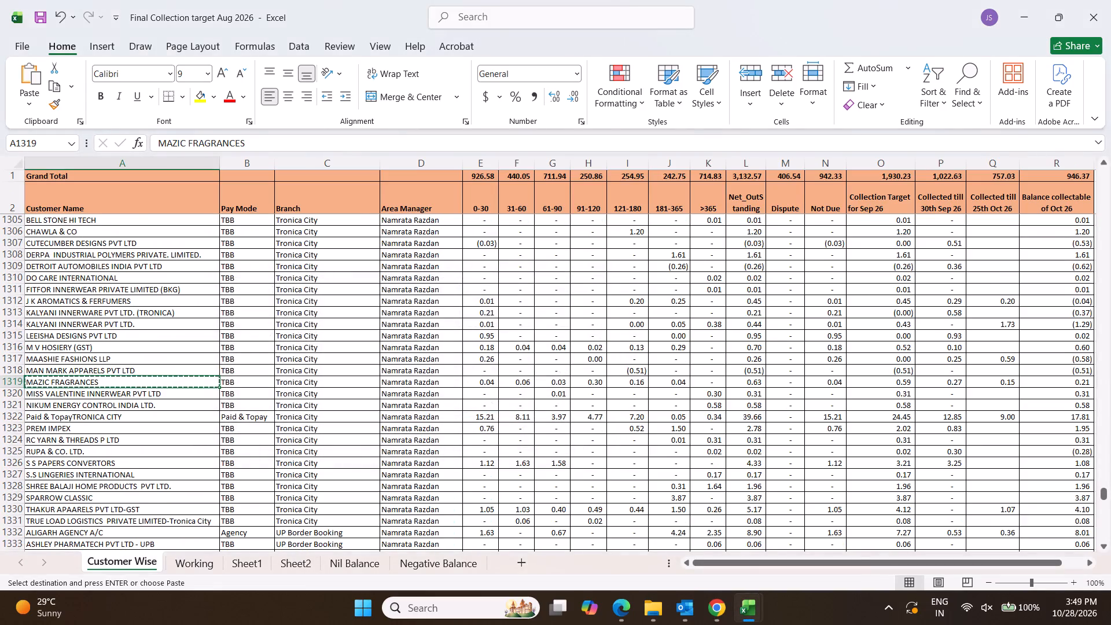
{"action": "key", "text": "alt+Tab"}
{"action": "key", "text": "shift+Right"}
{"action": "key", "text": "ctrl+v"}
{"action": "key", "text": "Down"}
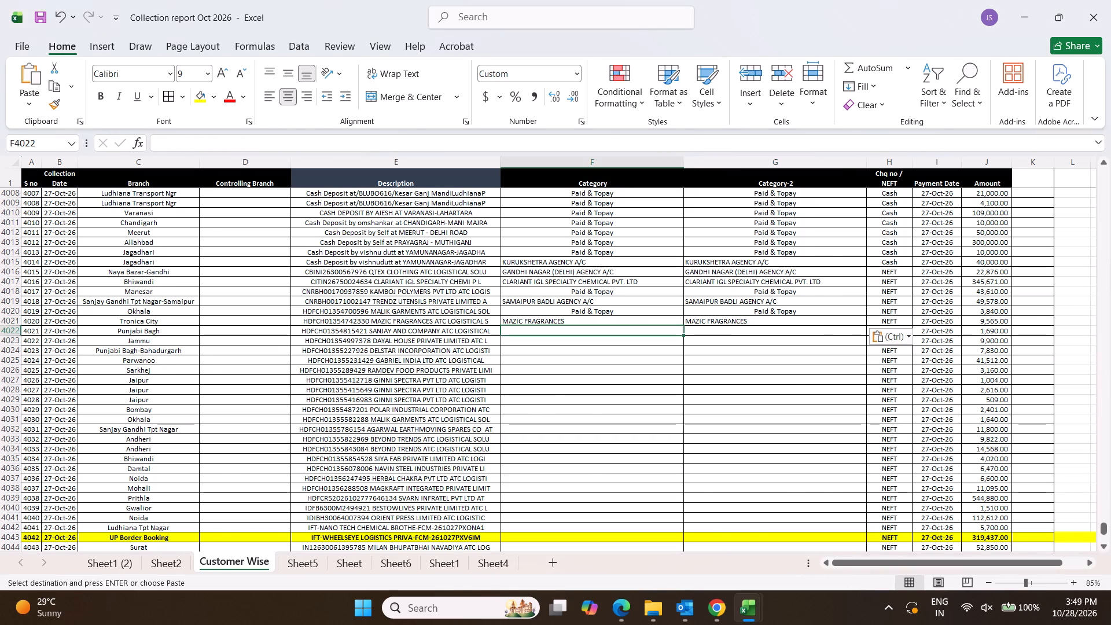
Search the target workbook for the row 4022 payer as "sanjay and" and as "sanjay &".
{"action": "key", "text": "alt+Tab"}
{"action": "key", "text": "ctrl+f"}
{"action": "type", "text": "sanjay and"}
{"action": "key", "text": "Return"}
{"action": "key", "text": "Return"}
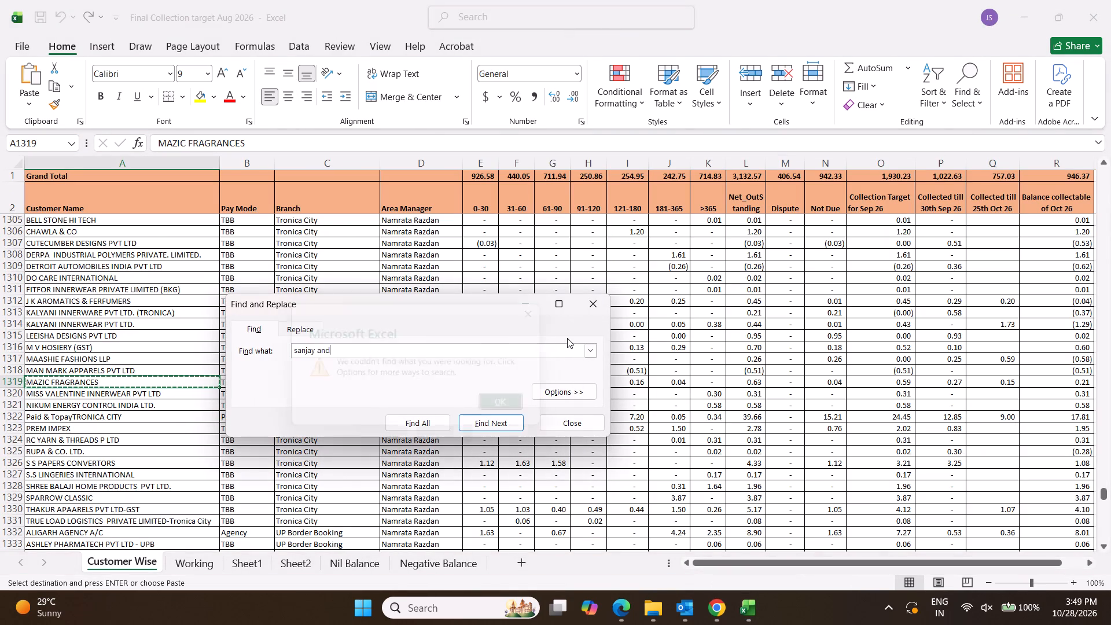
{"action": "key", "text": "BackSpace"}
{"action": "key", "text": "BackSpace"}
{"action": "key", "text": "BackSpace"}
{"action": "key", "text": "BackSpace"}
{"action": "key", "text": "space"}
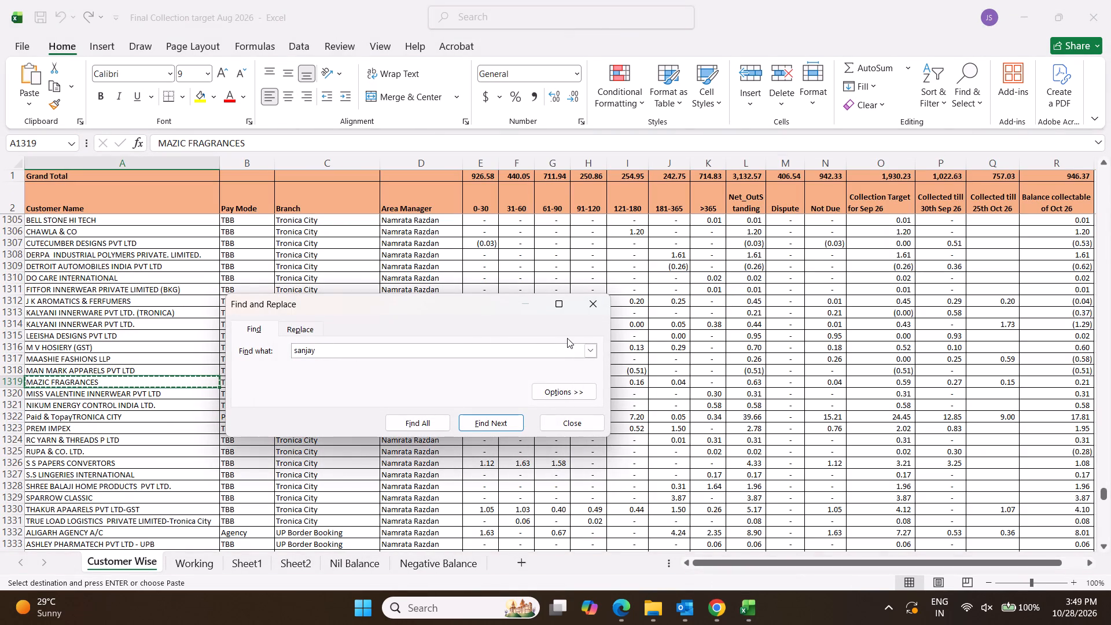
{"action": "type", "text": "&"}
{"action": "key", "text": "space"}
{"action": "key", "text": "Return"}
{"action": "key", "text": "Return"}
{"action": "key", "text": "Escape"}
{"action": "key", "text": "Escape"}
Copy Paid & Topay from row 4020 into Category and Category-2 of row 4022.
{"action": "key", "text": "alt+Tab"}
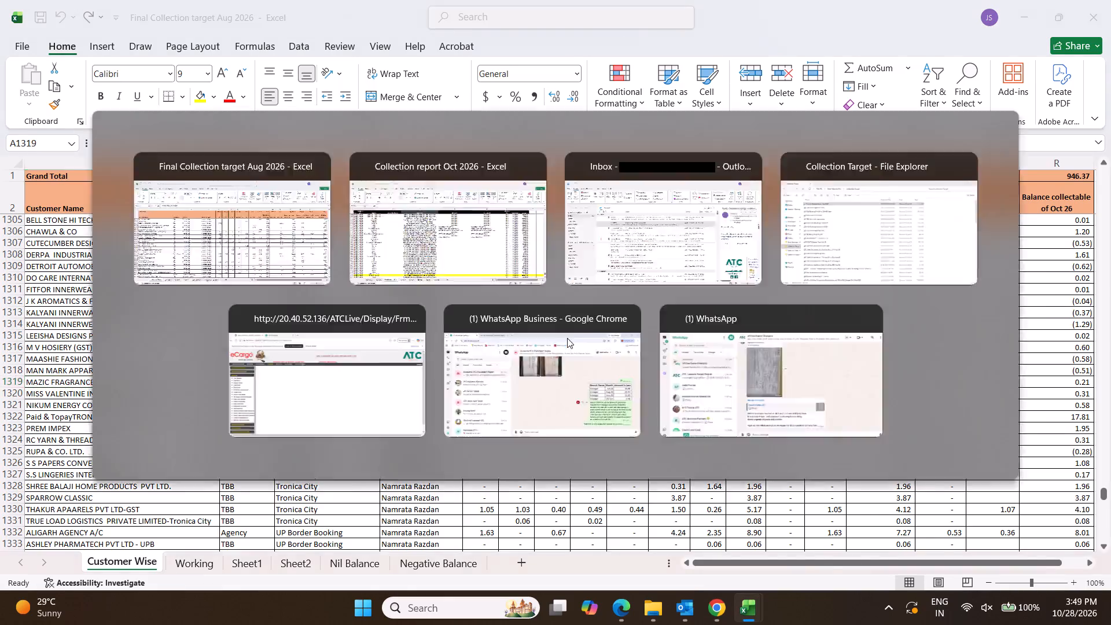
{"action": "key", "text": "Up"}
{"action": "key", "text": "Up"}
{"action": "key", "text": "shift+Right"}
{"action": "key", "text": "ctrl+c"}
{"action": "key", "text": "Down"}
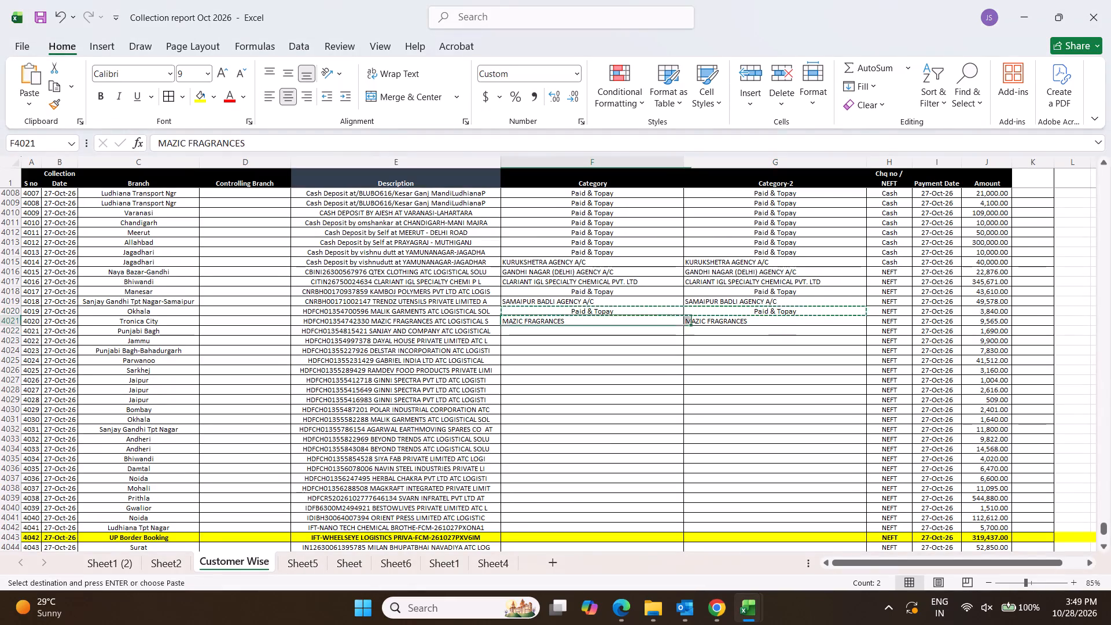
{"action": "key", "text": "Down"}
{"action": "key", "text": "ctrl+v"}
{"action": "key", "text": "Down"}
{"action": "key", "text": "Escape"}
Fill Paid & Topay down from row 4022 into Category and Category-2 of row 4023.
{"action": "key", "text": "shift+Right"}
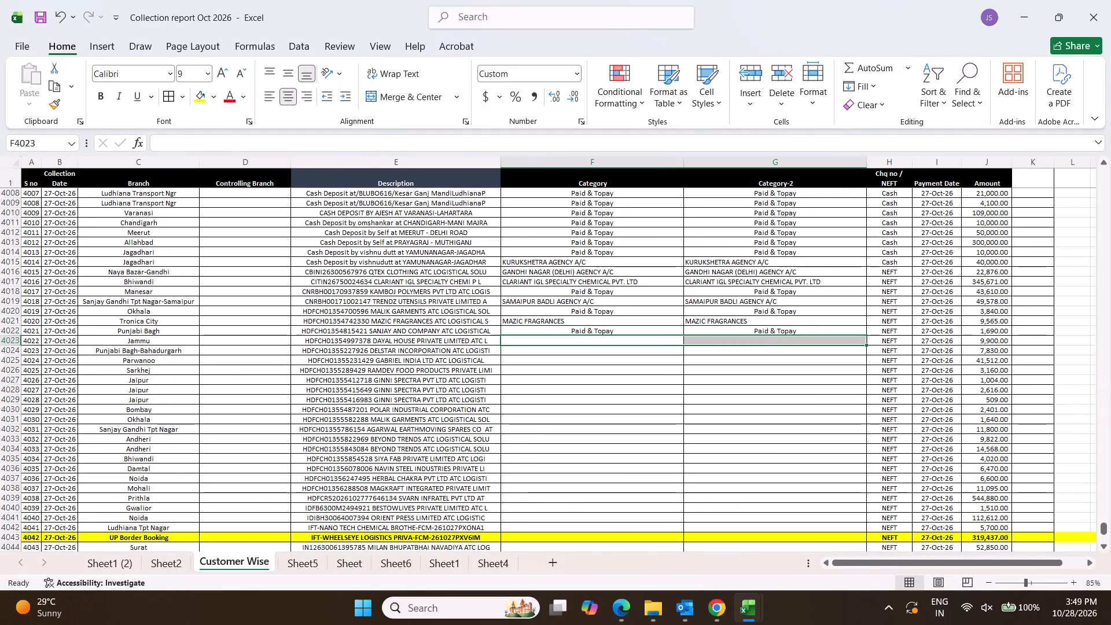
{"action": "key", "text": "ctrl+d"}
{"action": "key", "text": "Down"}
Find "delstar" in the target workbook and copy DELSTAR INCORPORATION ( TBB) into Category and Category-2 of row 4024.
{"action": "key", "text": "alt+Tab"}
{"action": "key", "text": "ctrl+f"}
{"action": "type", "text": "delstar"}
{"action": "key", "text": "Return"}
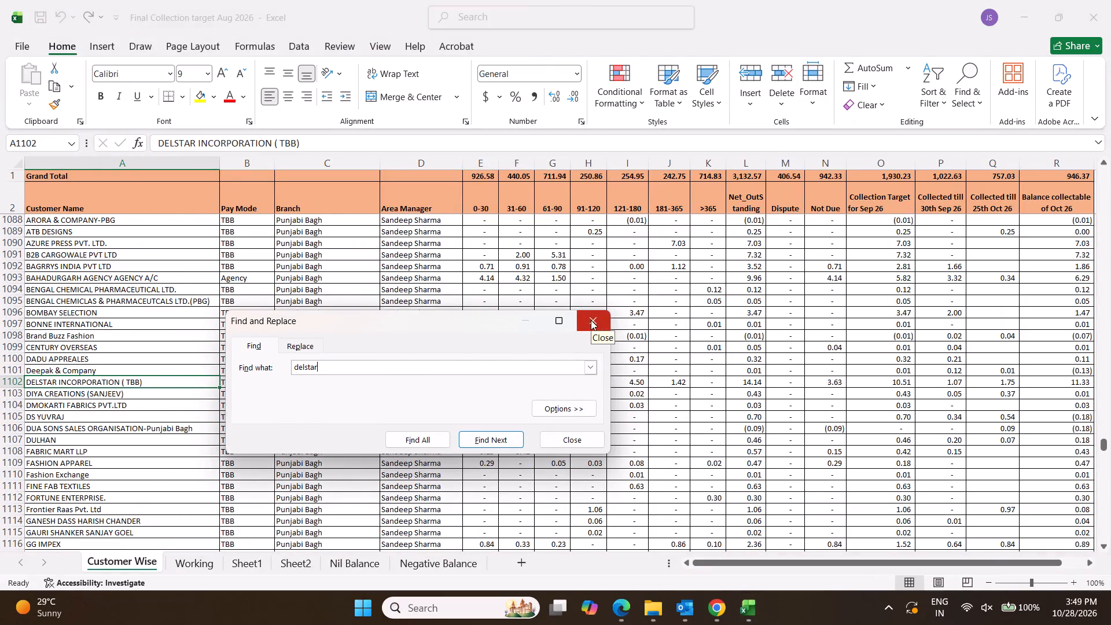
{"action": "key", "text": "Escape"}
{"action": "key", "text": "ctrl+c"}
{"action": "key", "text": "alt+Tab"}
{"action": "key", "text": "shift+Right"}
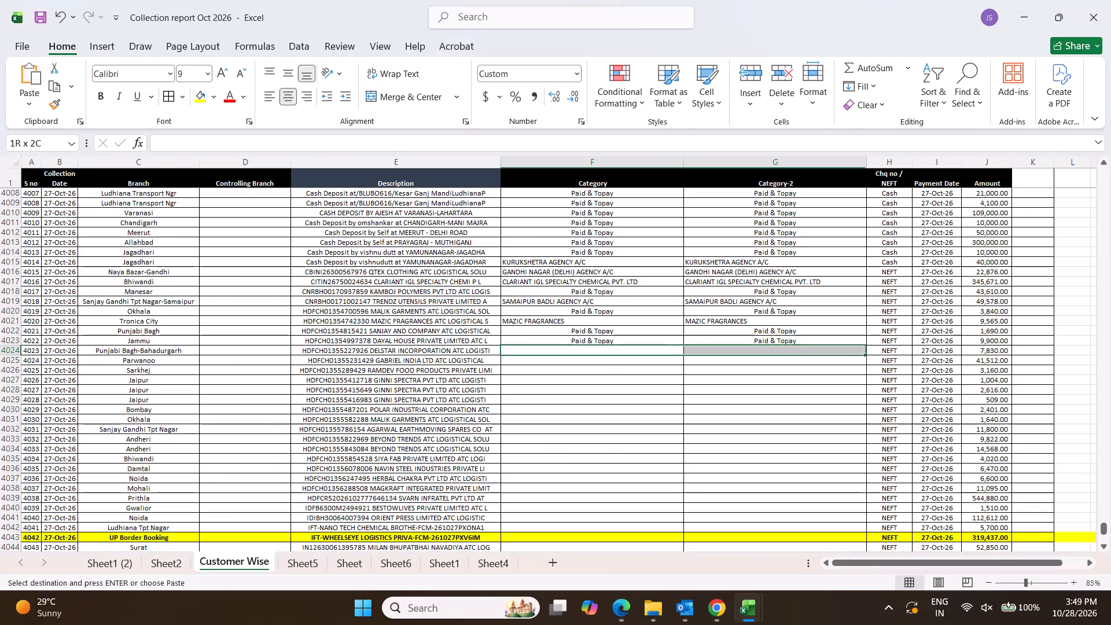
{"action": "key", "text": "ctrl+v"}
{"action": "key", "text": "Down"}
Search the target workbook for "gabril" and copy Paid & Topay from row 4023 into Category and Category-2 of row 4025.
{"action": "key", "text": "alt+Tab"}
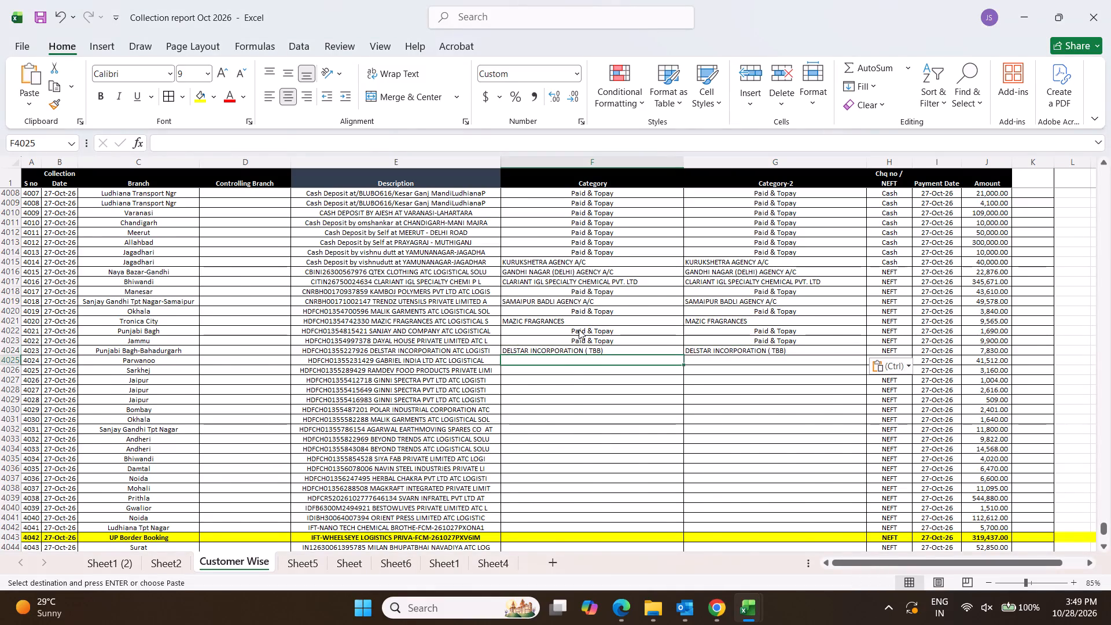
{"action": "key", "text": "ctrl+f"}
{"action": "type", "text": "gabril"}
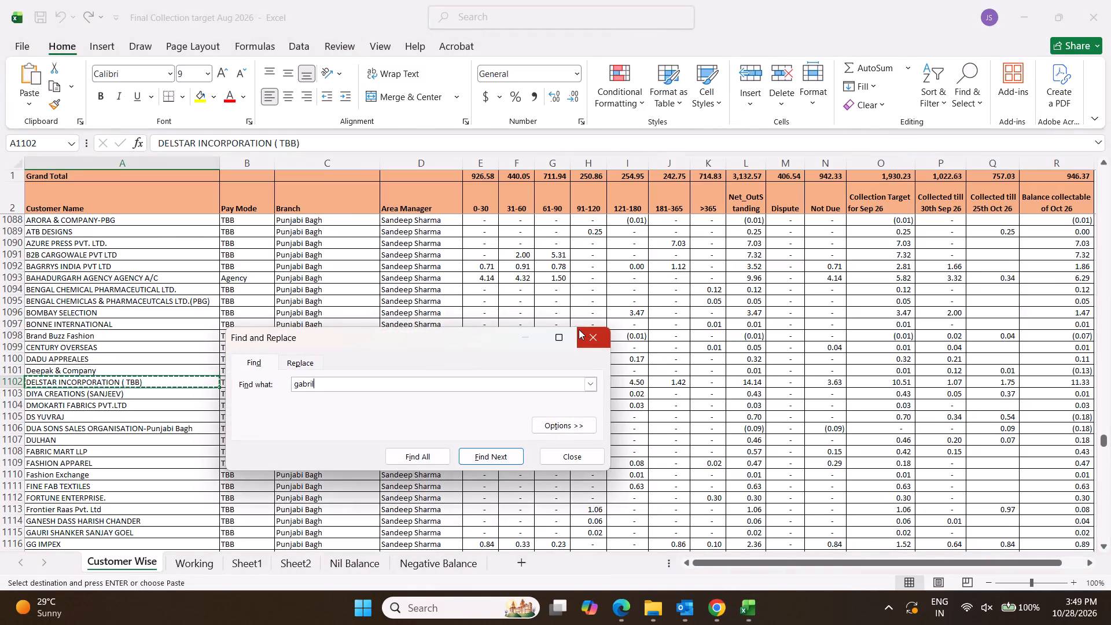
{"action": "key", "text": "Return"}
{"action": "key", "text": "Return"}
{"action": "key", "text": "Escape"}
{"action": "key", "text": "Escape"}
{"action": "key", "text": "alt+Tab"}
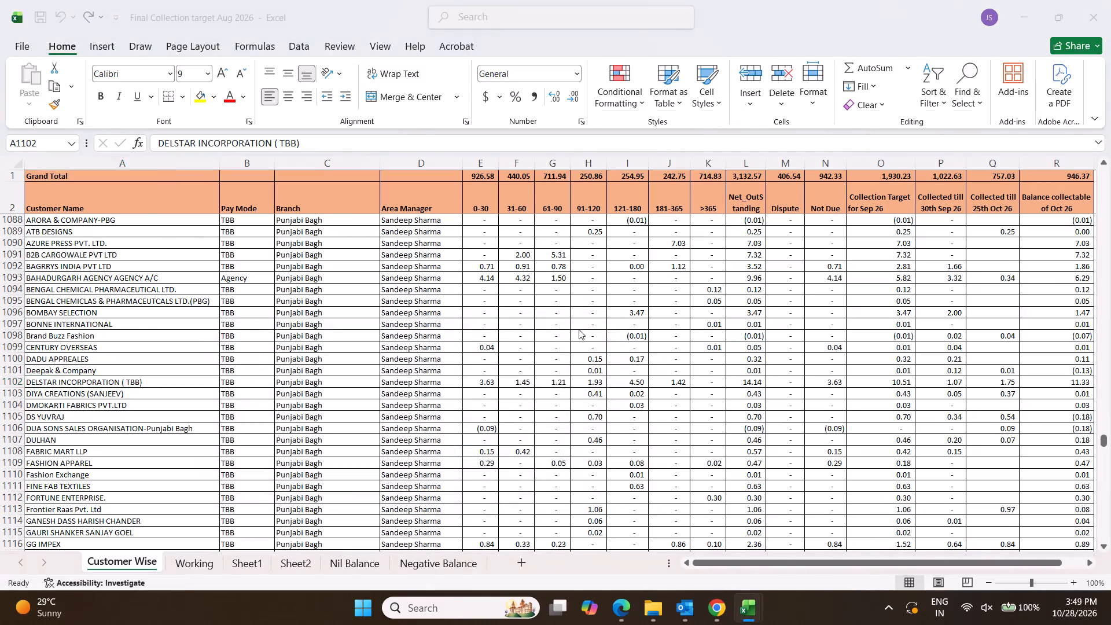
{"action": "key", "text": "Up"}
{"action": "key", "text": "Up"}
{"action": "key", "text": "shift+Right"}
{"action": "key", "text": "ctrl+c"}
{"action": "key", "text": "Down"}
{"action": "key", "text": "Down"}
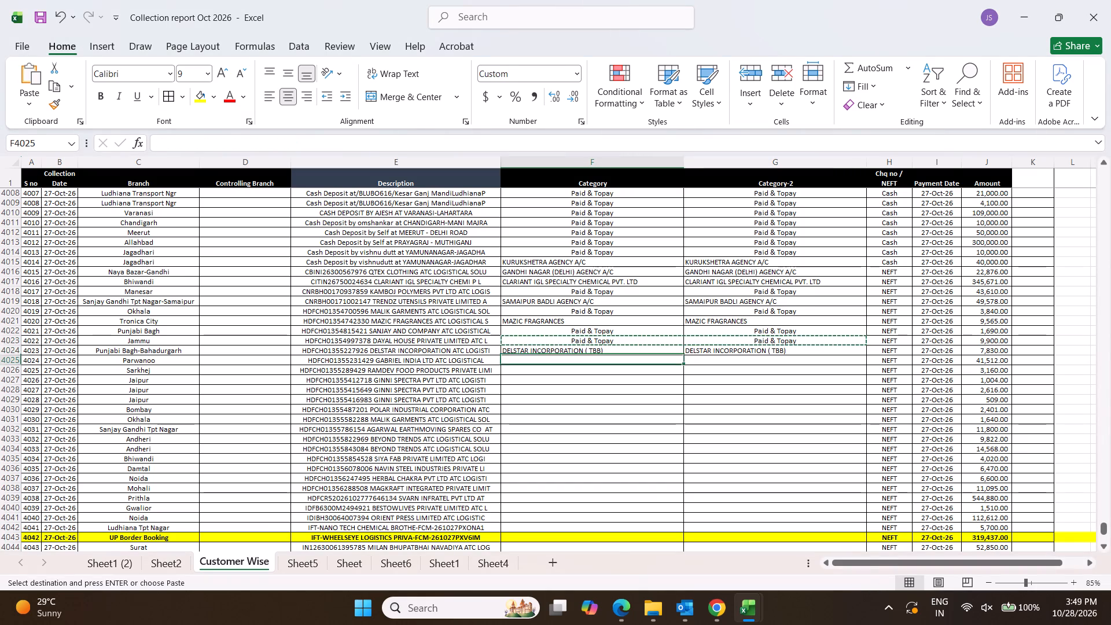
{"action": "key", "text": "ctrl+v"}
{"action": "key", "text": "Down"}
{"action": "key", "text": "Escape"}
Fill Paid & Topay down from row 4025 into Category and Category-2 of row 4026.
{"action": "key", "text": "shift+Right"}
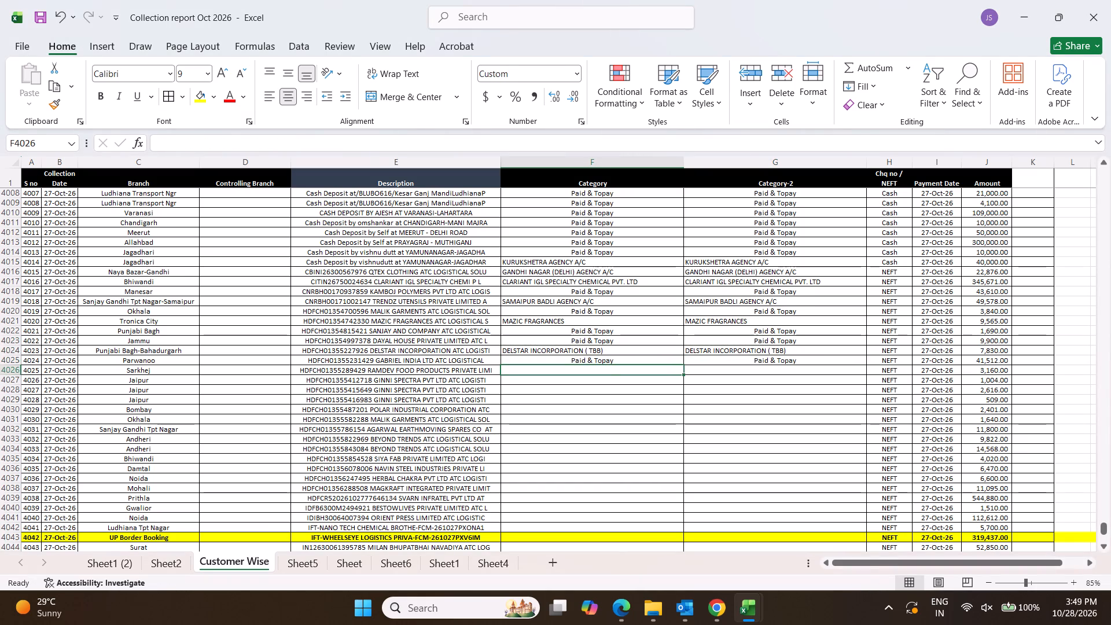
{"action": "key", "text": "ctrl+d"}
{"action": "key", "text": "Down"}
Find "ginni" in the target workbook and copy GINNI SPECTRA PRIVATE LIMITED into Category of rows 4027 to 4029.
{"action": "key", "text": "alt+Tab"}
{"action": "key", "text": "ctrl+f"}
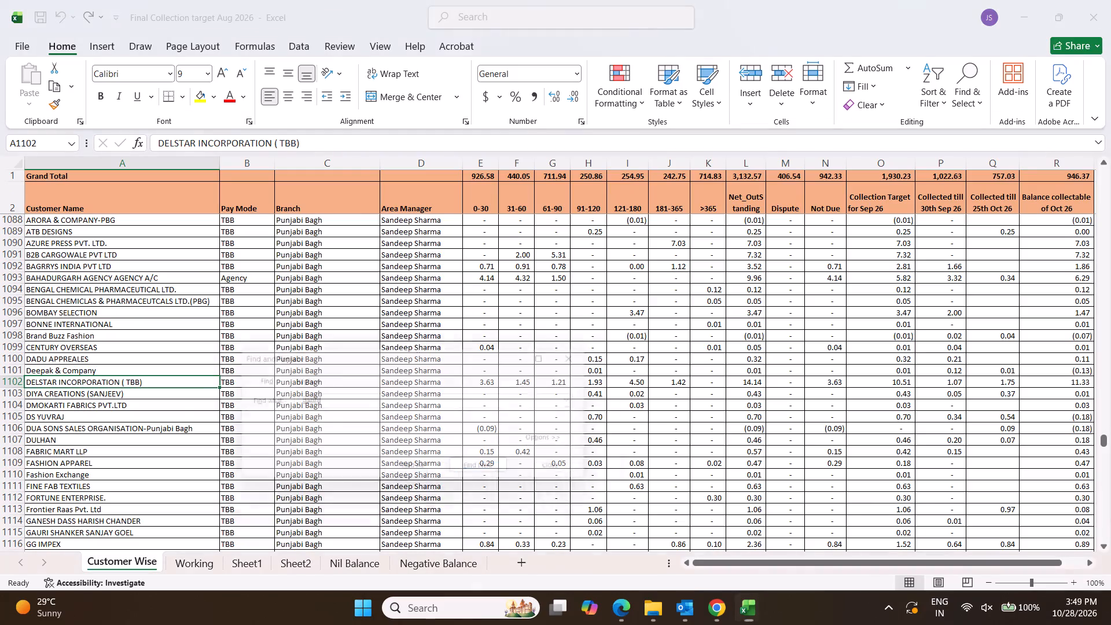
{"action": "type", "text": "ginni"}
{"action": "key", "text": "Return"}
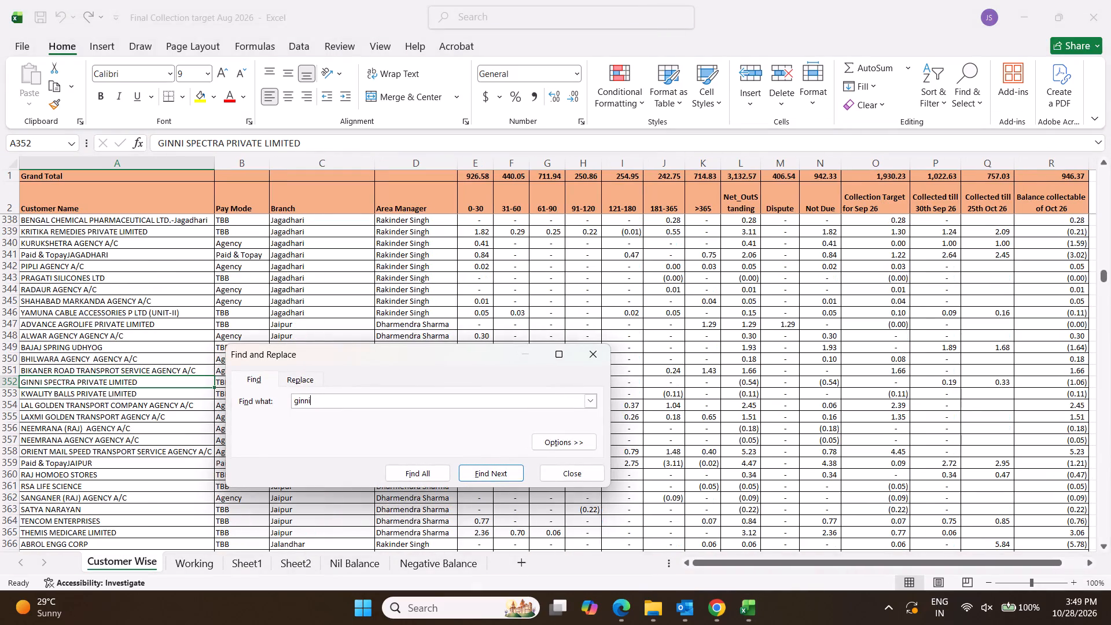
{"action": "key", "text": "Escape"}
{"action": "key", "text": "ctrl+c"}
{"action": "key", "text": "alt+Tab"}
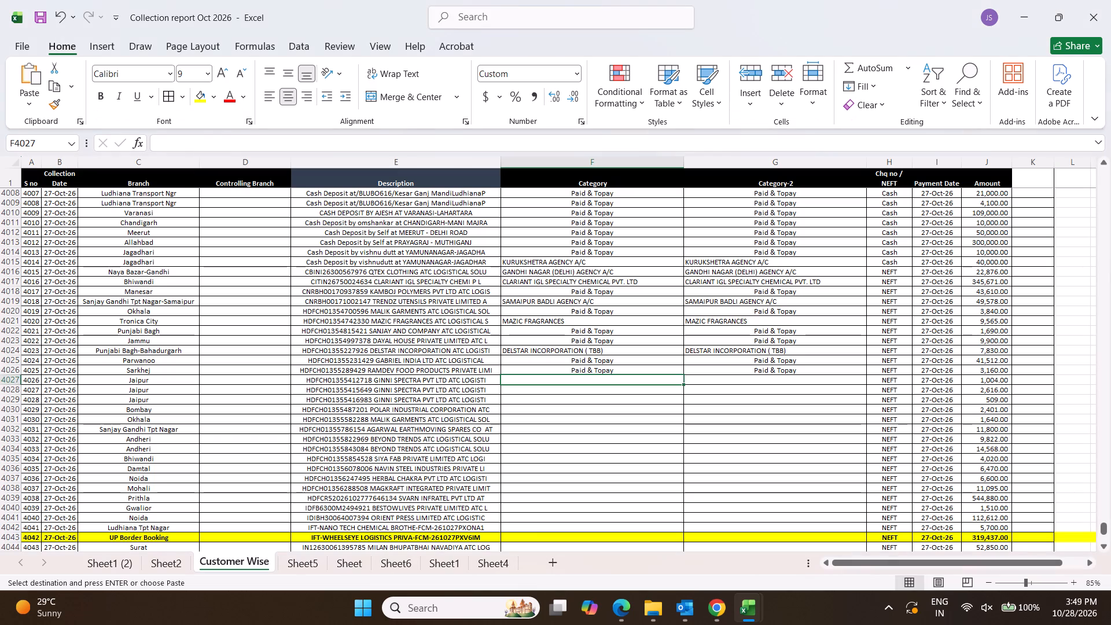
{"action": "key", "text": "shift+Down"}
{"action": "key", "text": "shift+Down"}
{"action": "key", "text": "shift+Down"}
{"action": "key", "text": "shift+Up"}
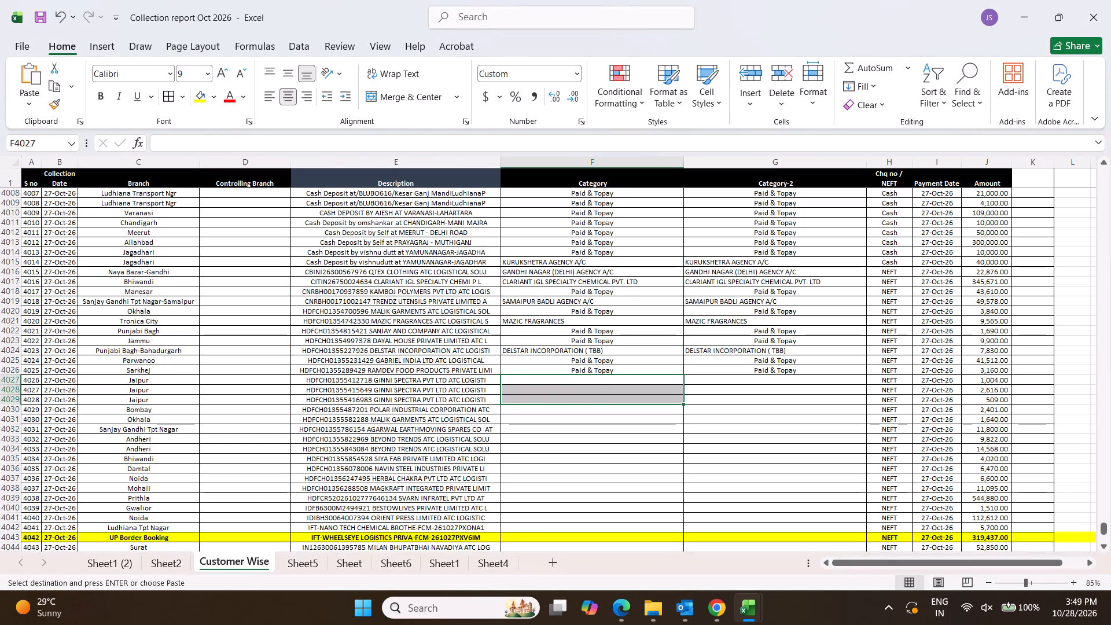
{"action": "key", "text": "ctrl+v"}
Paste the copied GINNI SPECTRA PRIVATE LIMITED into Category-2 of rows 4027 to 4029.
{"action": "key", "text": "Right"}
{"action": "key", "text": "ctrl+v"}
{"action": "key", "text": "Down"}
{"action": "key", "text": "ctrl+v"}
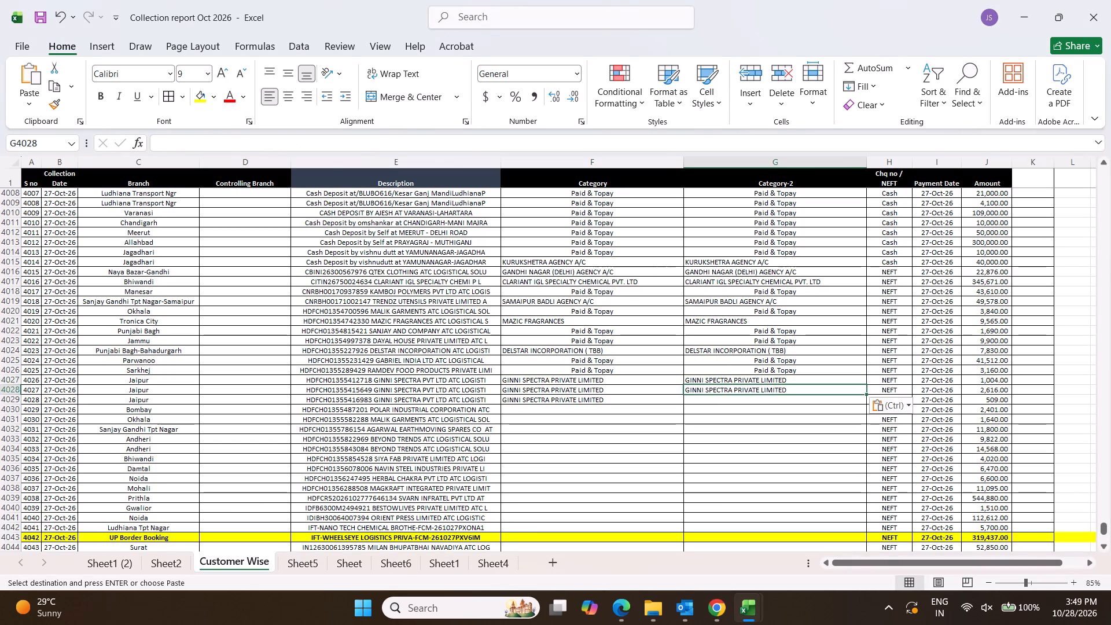
{"action": "key", "text": "Down"}
{"action": "key", "text": "ctrl+v"}
{"action": "key", "text": "Down"}
{"action": "key", "text": "Escape"}
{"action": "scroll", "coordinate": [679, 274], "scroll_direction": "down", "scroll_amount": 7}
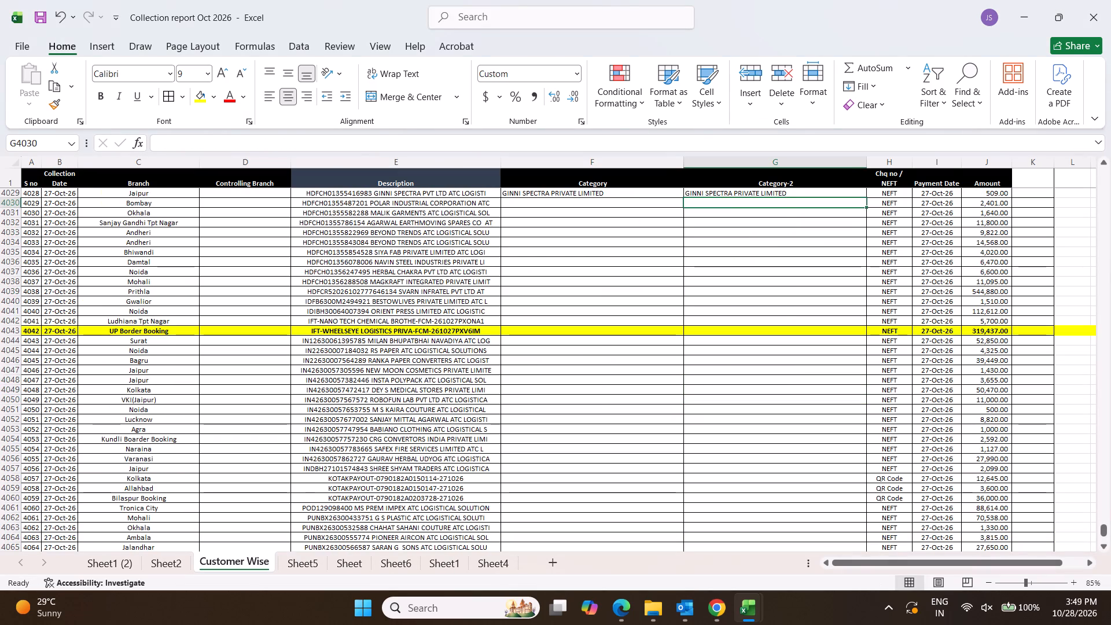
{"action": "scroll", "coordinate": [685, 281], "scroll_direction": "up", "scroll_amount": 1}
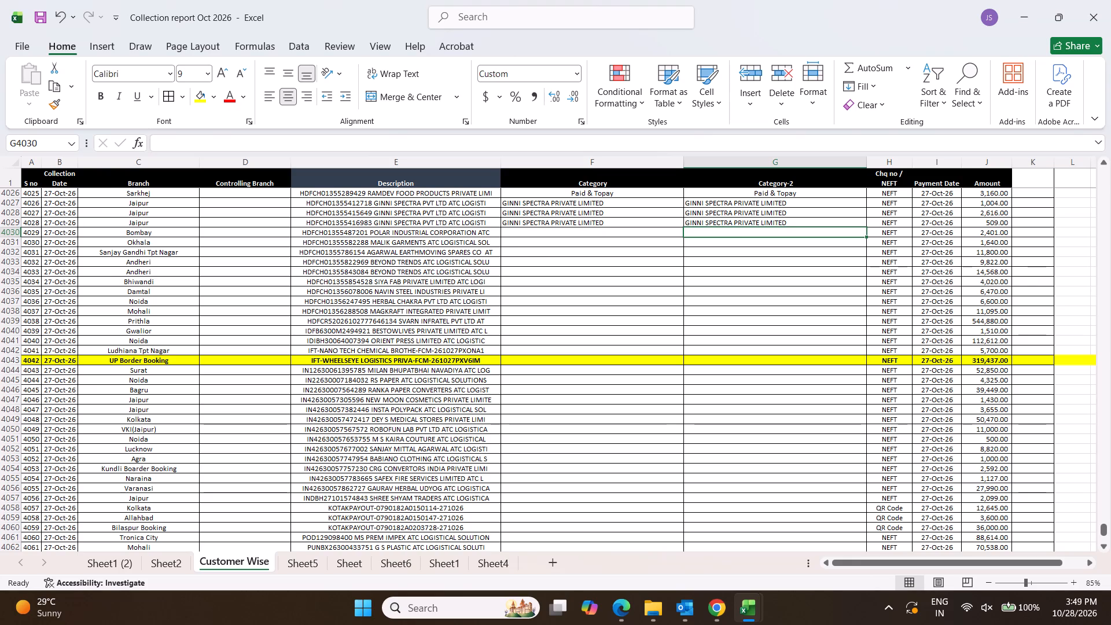
Copy Paid & Topay from row 4026 into Category and Category-2 of row 4030 and fill it down through row 4032.
{"action": "scroll", "coordinate": [632, 233], "scroll_direction": "up", "scroll_amount": 1}
{"action": "left_click_drag", "start_coordinate": [594, 225], "coordinate": [732, 220]}
{"action": "key", "text": "ctrl+c"}
{"action": "left_click", "coordinate": [612, 263]}
{"action": "key", "text": "ctrl+v"}
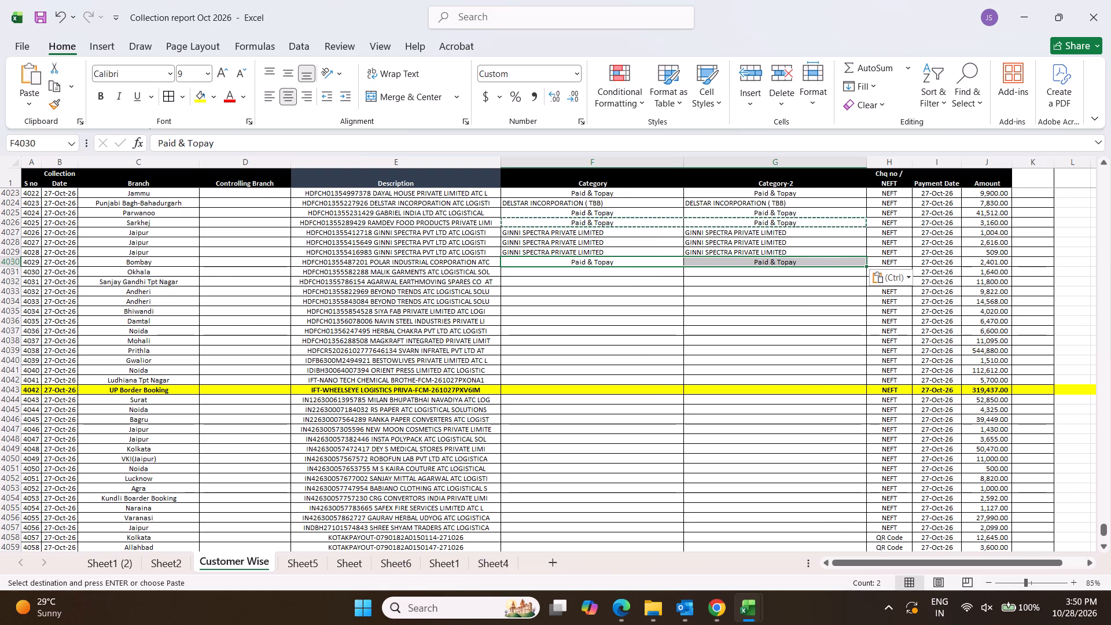
{"action": "key", "text": "Down"}
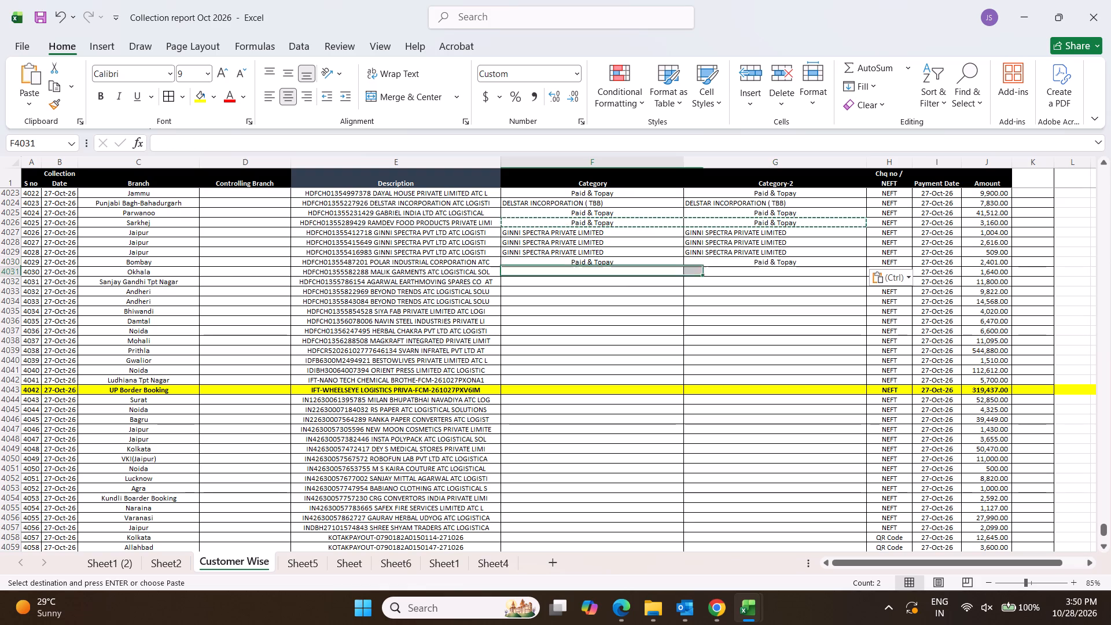
{"action": "key", "text": "shift+Right"}
{"action": "key", "text": "ctrl+d"}
{"action": "key", "text": "Down"}
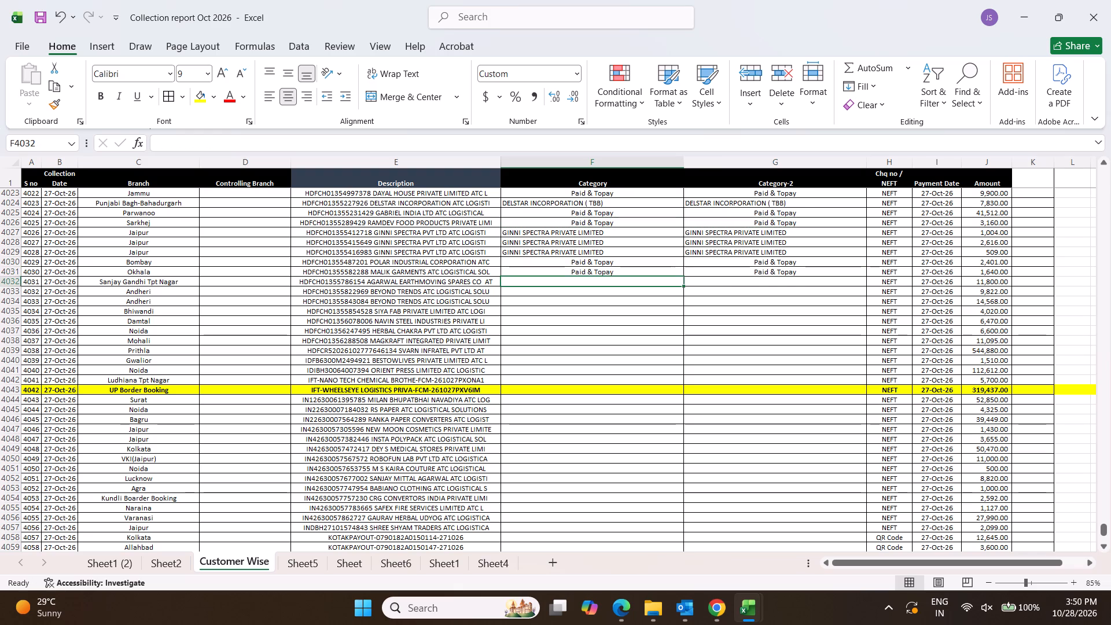
{"action": "key", "text": "shift+Right"}
{"action": "key", "text": "ctrl+d"}
Fill Paid & Topay down from row 4032 into Category and Category-2 of rows 4033 to 4036.
{"action": "key", "text": "Down"}
{"action": "key", "text": "shift+Right"}
{"action": "key", "text": "Up"}
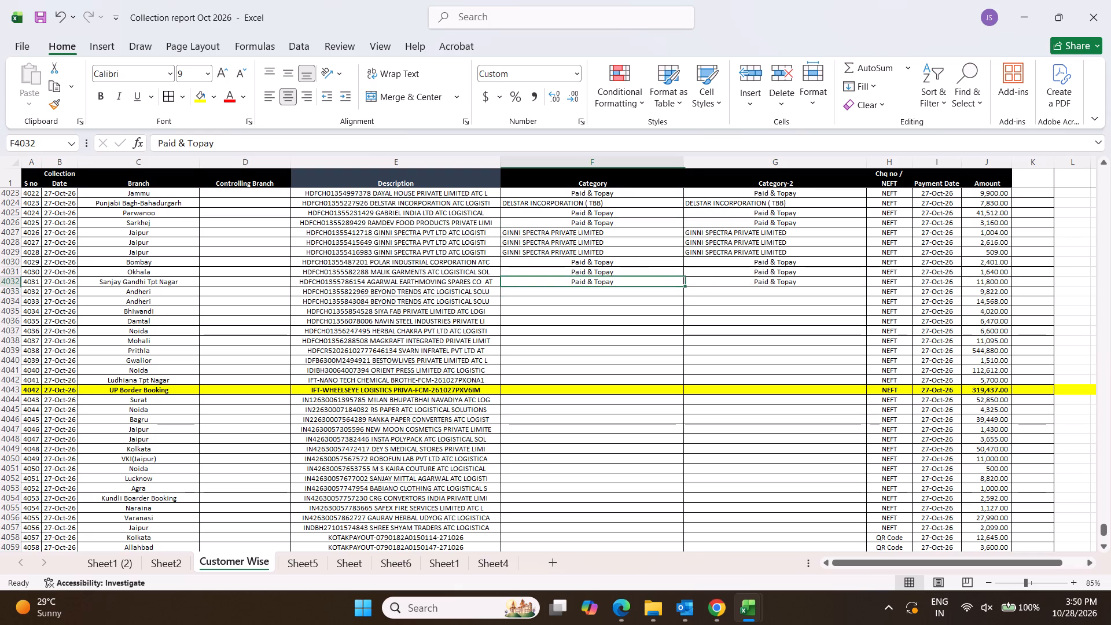
{"action": "key", "text": "shift+Down"}
{"action": "key", "text": "shift+Down"}
{"action": "key", "text": "shift+Right"}
{"action": "key", "text": "shift+Down"}
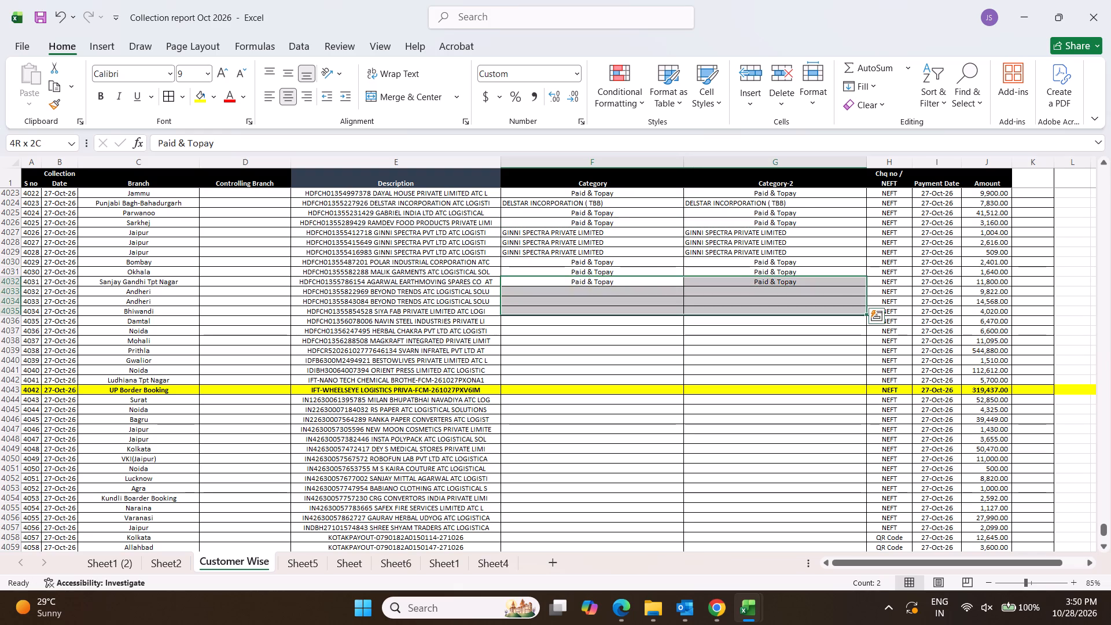
{"action": "key", "text": "shift+Down"}
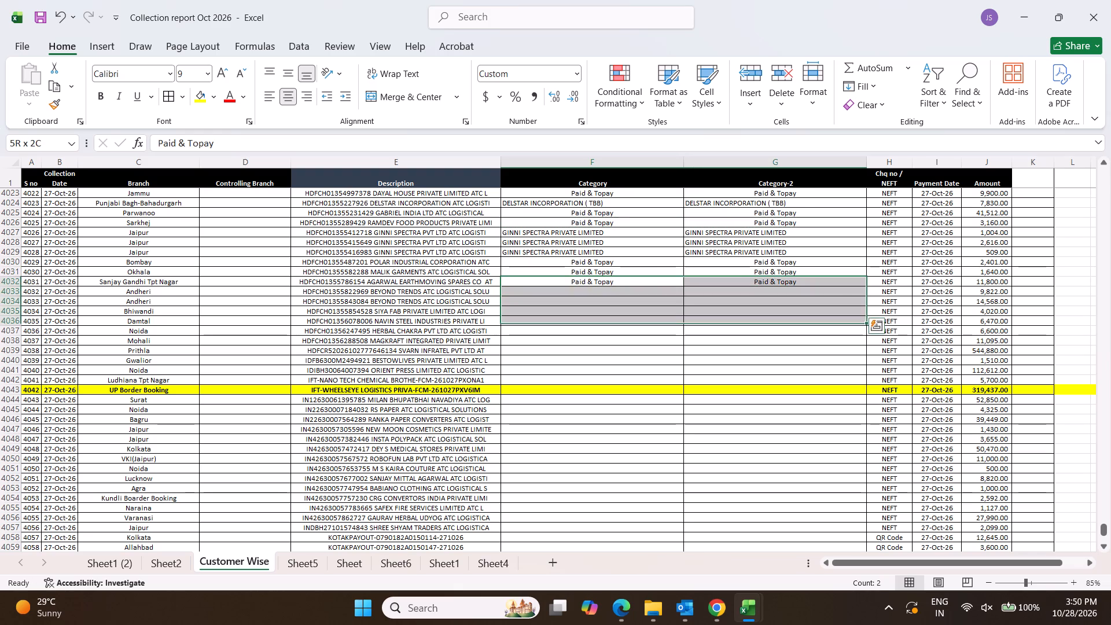
{"action": "key", "text": "ctrl+d"}
Search the target workbook for "navin steel" to check the customer in row 4036.
{"action": "key", "text": "alt+Tab"}
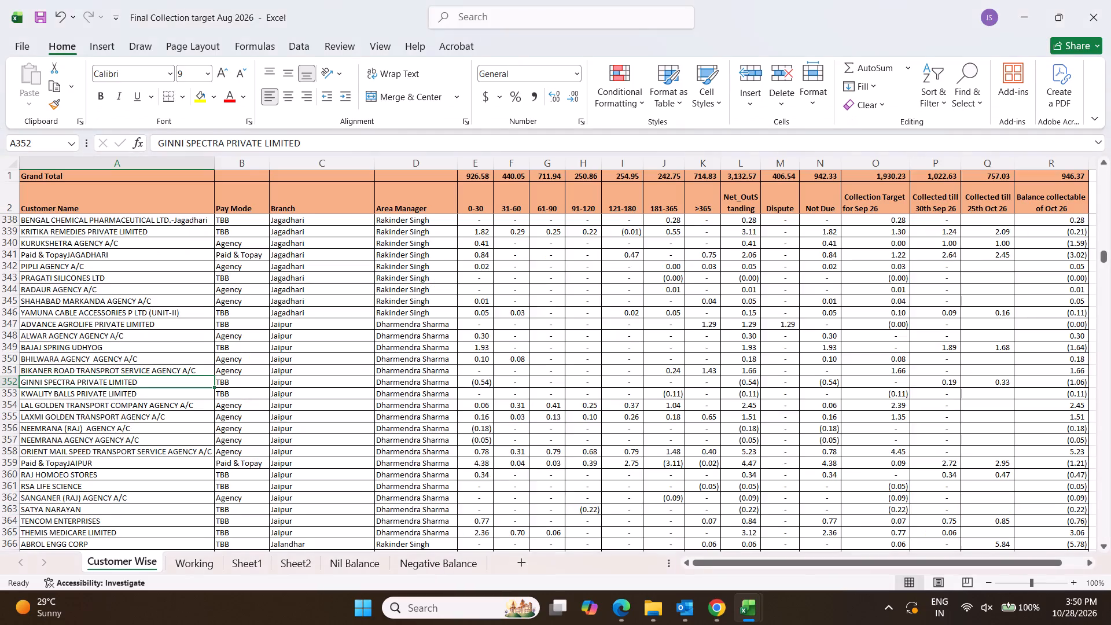
{"action": "key", "text": "ctrl+f"}
{"action": "type", "text": "navin steel"}
{"action": "key", "text": "Return"}
{"action": "key", "text": "Return"}
{"action": "key", "text": "Escape"}
{"action": "key", "text": "Escape"}
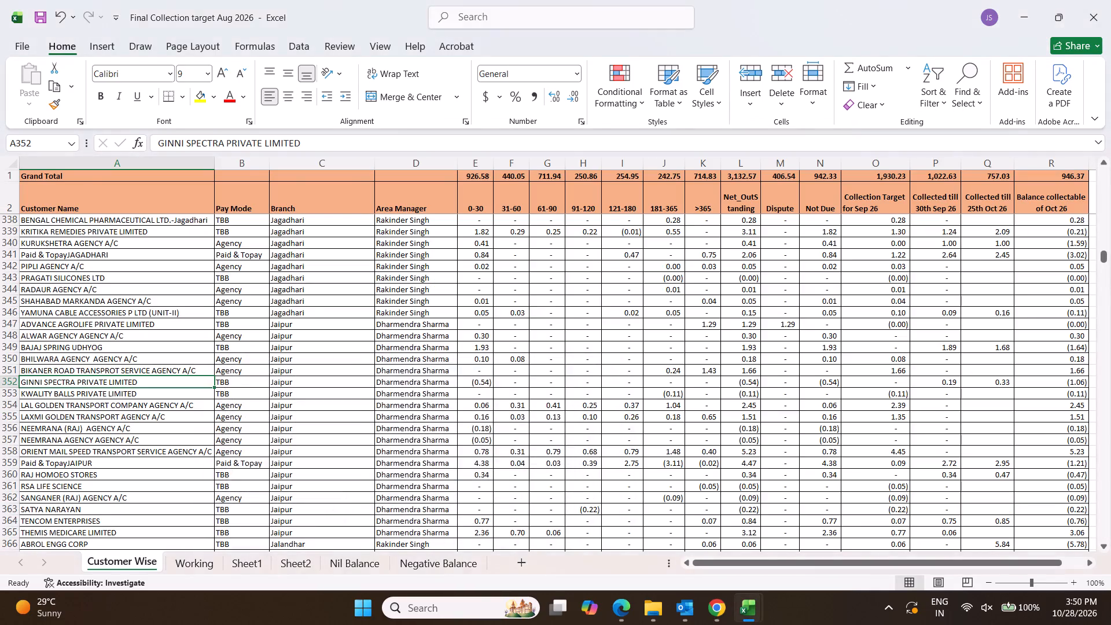
In the collection report, fill Paid & Topay down from row 4036 into Category and Category-2 of rows 4037 and 4038.
{"action": "key", "text": "alt+Tab"}
{"action": "key", "text": "Down"}
{"action": "key", "text": "Down"}
{"action": "key", "text": "Down"}
{"action": "key", "text": "Down"}
{"action": "key", "text": "Down"}
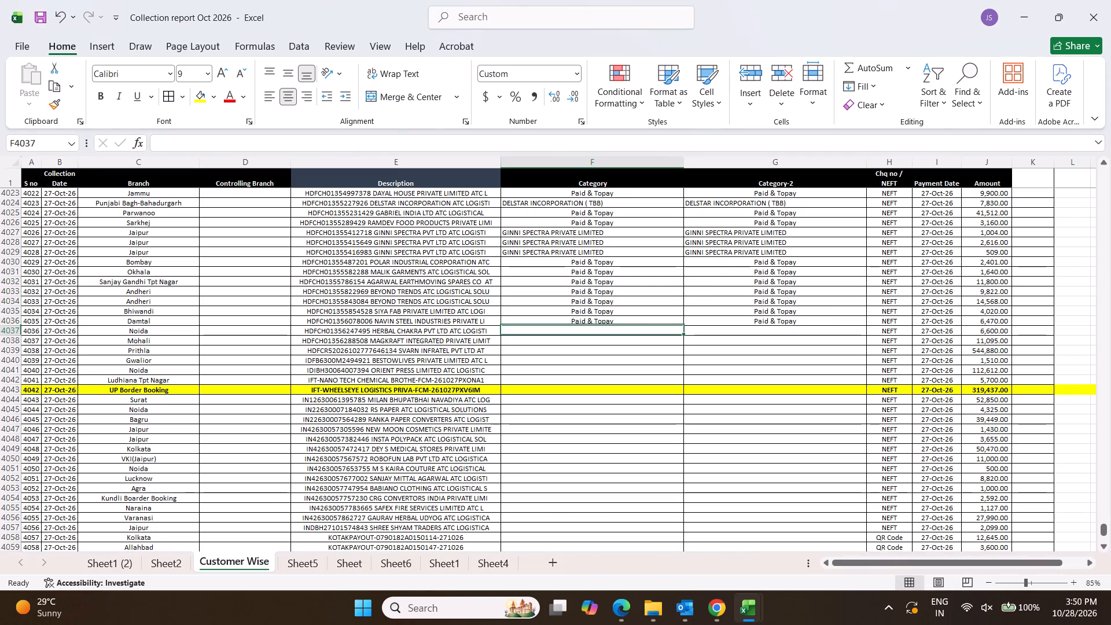
{"action": "key", "text": "Up"}
{"action": "key", "text": "shift+Right"}
{"action": "key", "text": "shift+Down"}
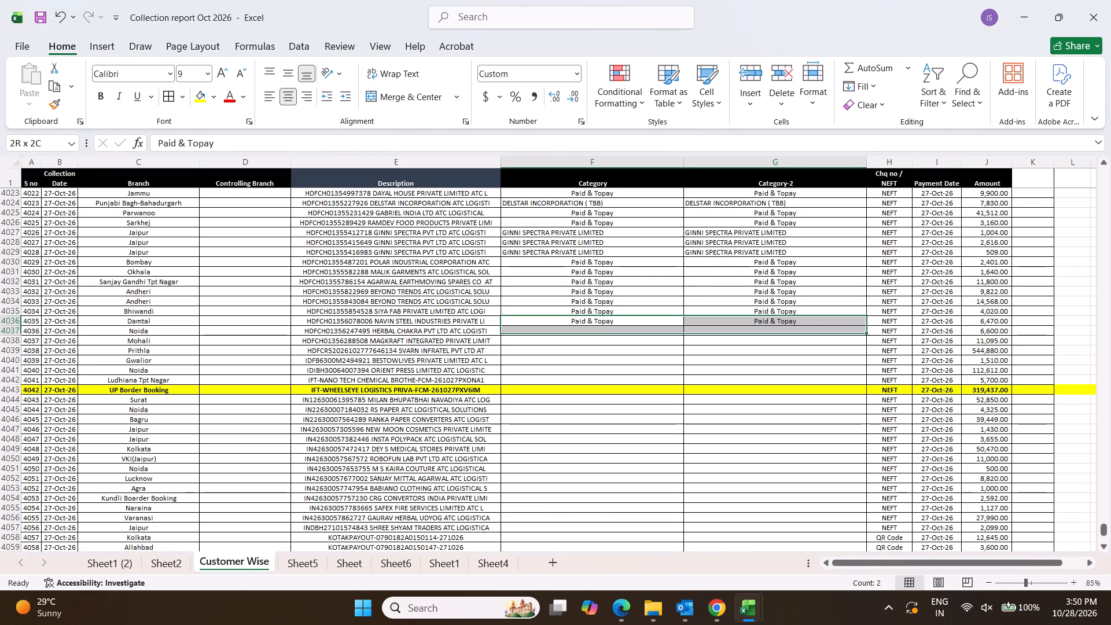
{"action": "key", "text": "shift+Down"}
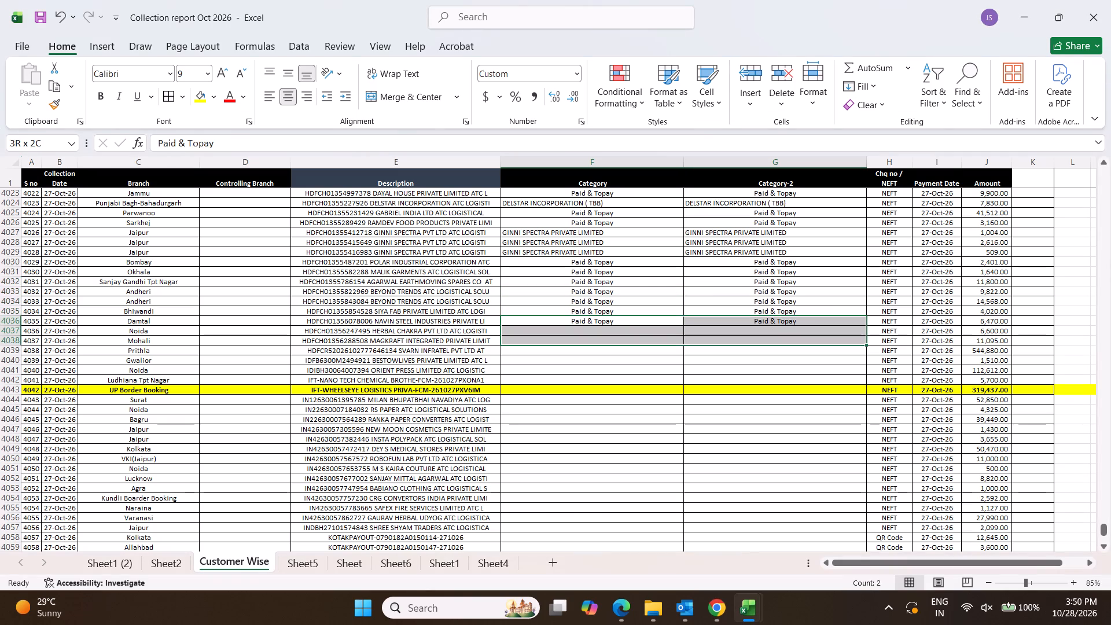
{"action": "key", "text": "ctrl+d"}
{"action": "key", "text": "Down"}
{"action": "key", "text": "Down"}
{"action": "key", "text": "Down"}
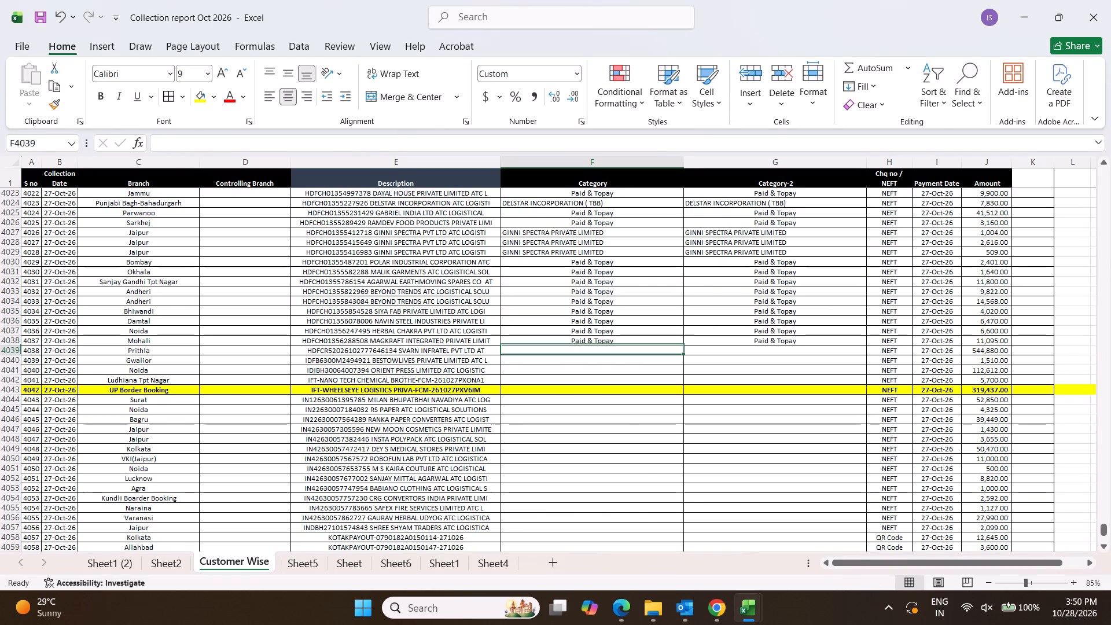
Find "svarn" in the target workbook and copy SVARN INFRATEL PVT LTD(FTL) into Category and Category-2 of row 4039.
{"action": "key", "text": "alt+Tab"}
{"action": "key", "text": "ctrl+f"}
{"action": "type", "text": "svarn"}
{"action": "key", "text": "Return"}
{"action": "key", "text": "Escape"}
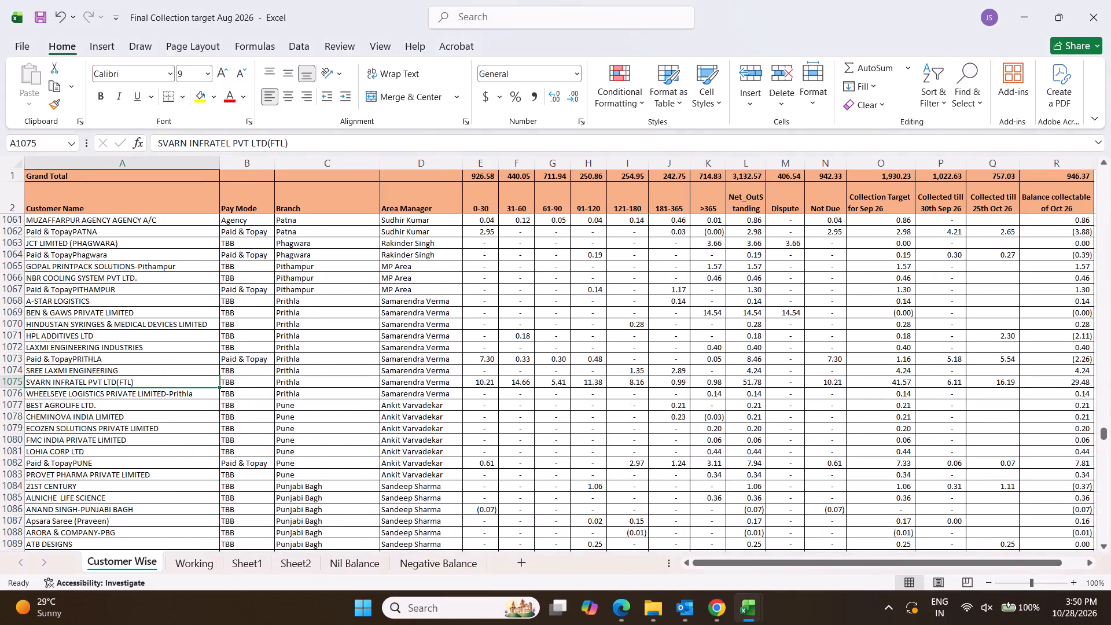
{"action": "key", "text": "ctrl+c"}
{"action": "key", "text": "alt+Tab"}
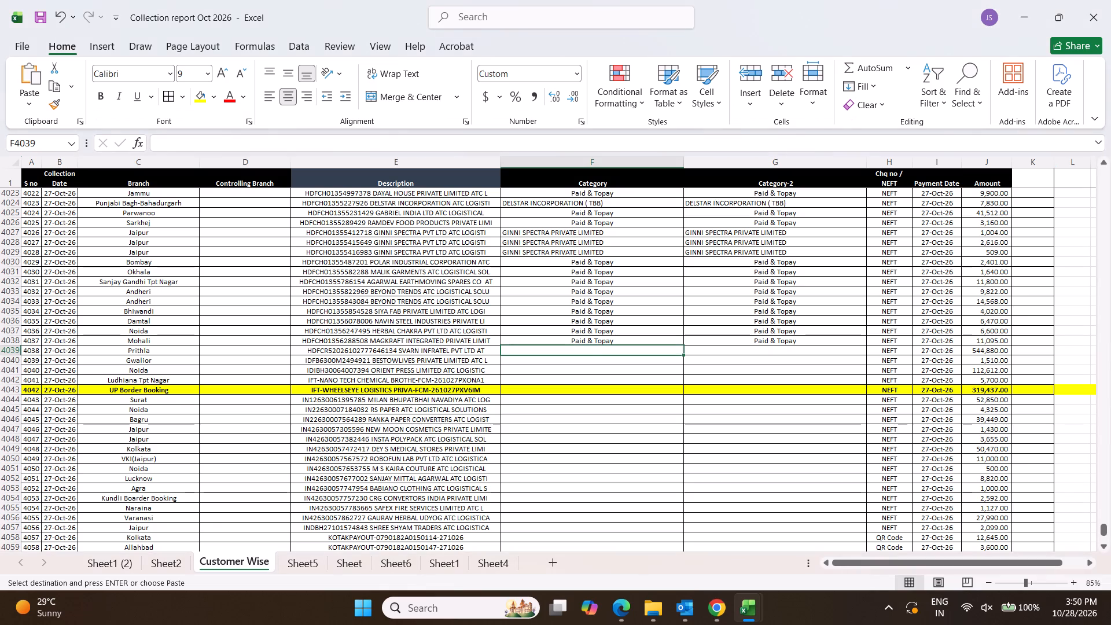
{"action": "key", "text": "shift+Right"}
{"action": "key", "text": "ctrl+v"}
{"action": "key", "text": "Down"}
Copy Paid & Topay from row 4038 into Category and Category-2 of row 4040.
{"action": "key", "text": "Up"}
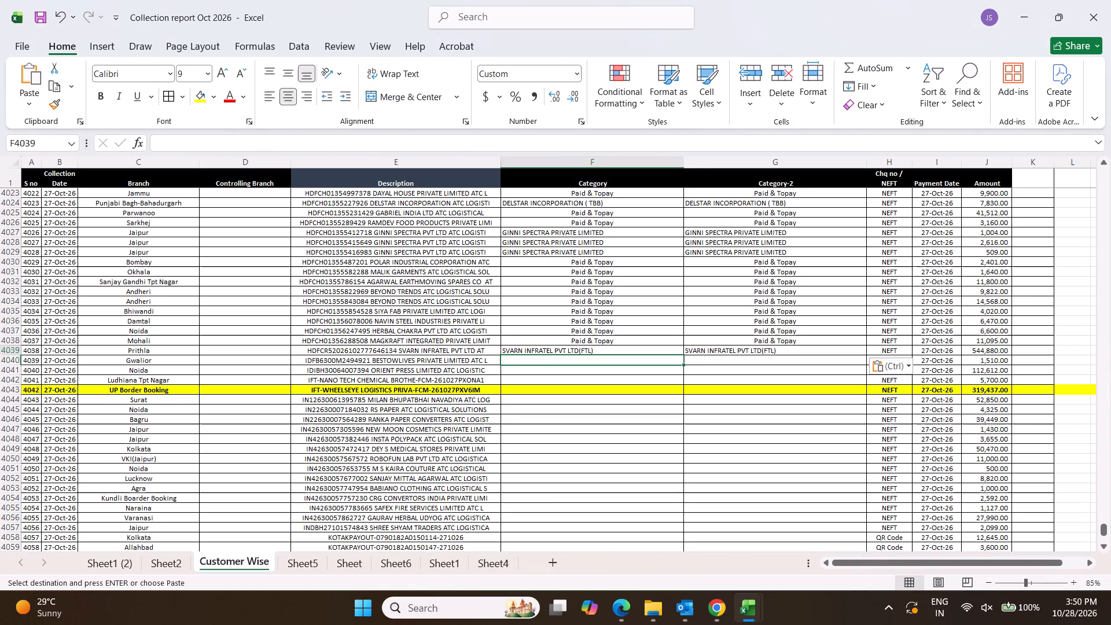
{"action": "key", "text": "Up"}
{"action": "key", "text": "shift+Right"}
{"action": "key", "text": "ctrl+c"}
{"action": "key", "text": "Down"}
{"action": "key", "text": "Down"}
{"action": "key", "text": "ctrl+v"}
{"action": "key", "text": "Down"}
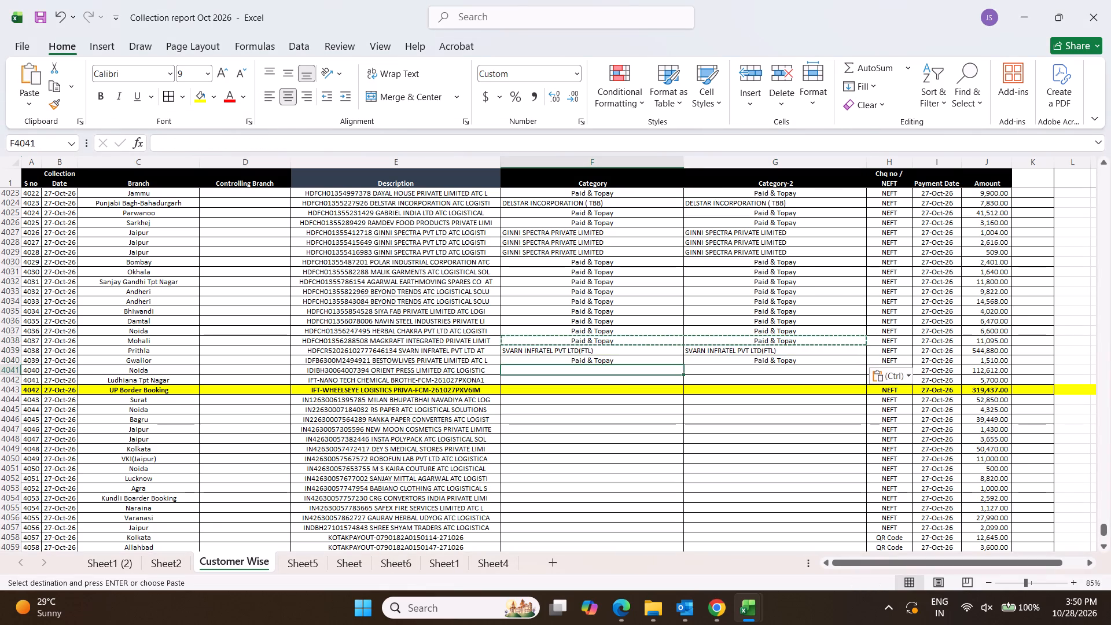
Search the target workbook for "orient press", then for "noida", and look through the Noida branch customers for row 4041's payer.
{"action": "key", "text": "alt+Tab"}
{"action": "key", "text": "ctrl+f"}
{"action": "type", "text": "orient press"}
{"action": "key", "text": "Return"}
{"action": "key", "text": "Escape"}
{"action": "key", "text": "Escape"}
{"action": "key", "text": "ctrl+f"}
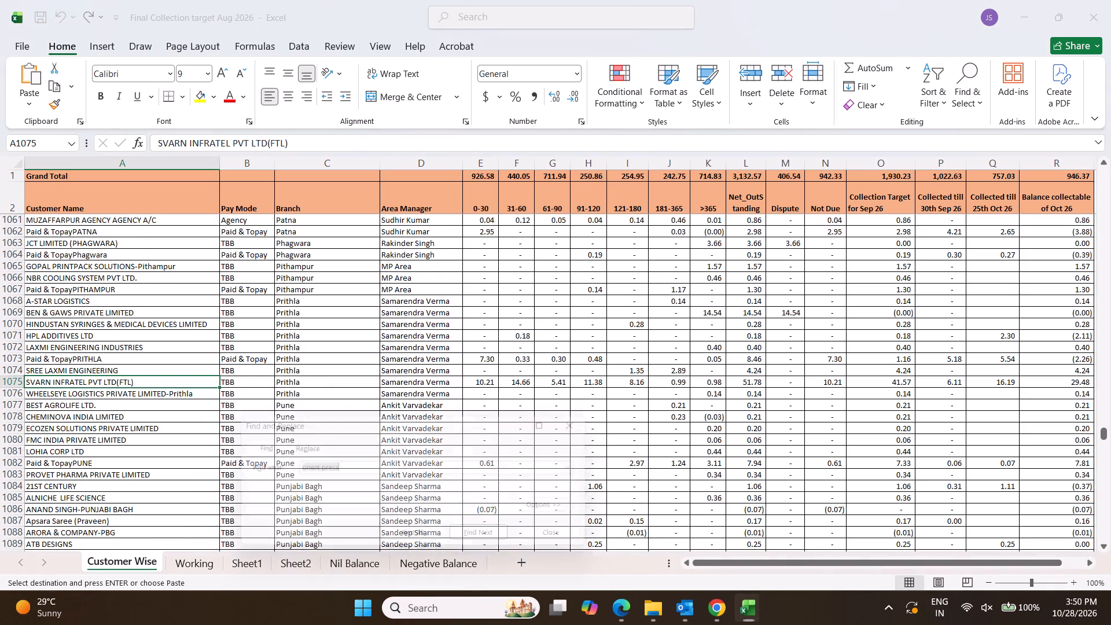
{"action": "type", "text": "noida"}
{"action": "key", "text": "Return"}
{"action": "key", "text": "Escape"}
{"action": "scroll", "coordinate": [355, 271], "scroll_direction": "down", "scroll_amount": 3}
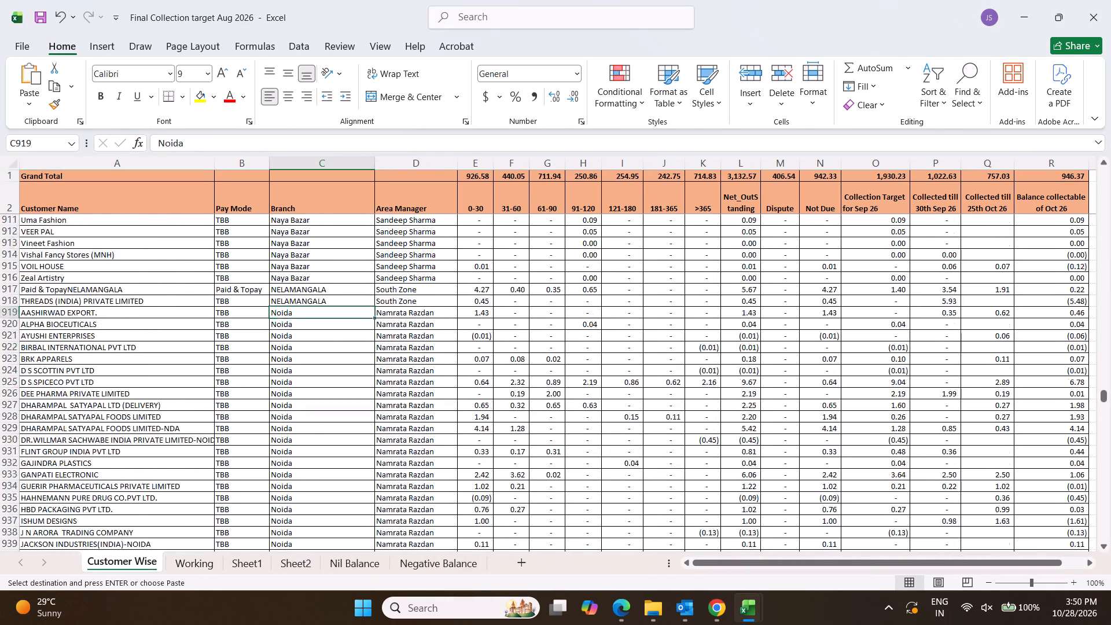
{"action": "scroll", "coordinate": [326, 272], "scroll_direction": "down", "scroll_amount": 3}
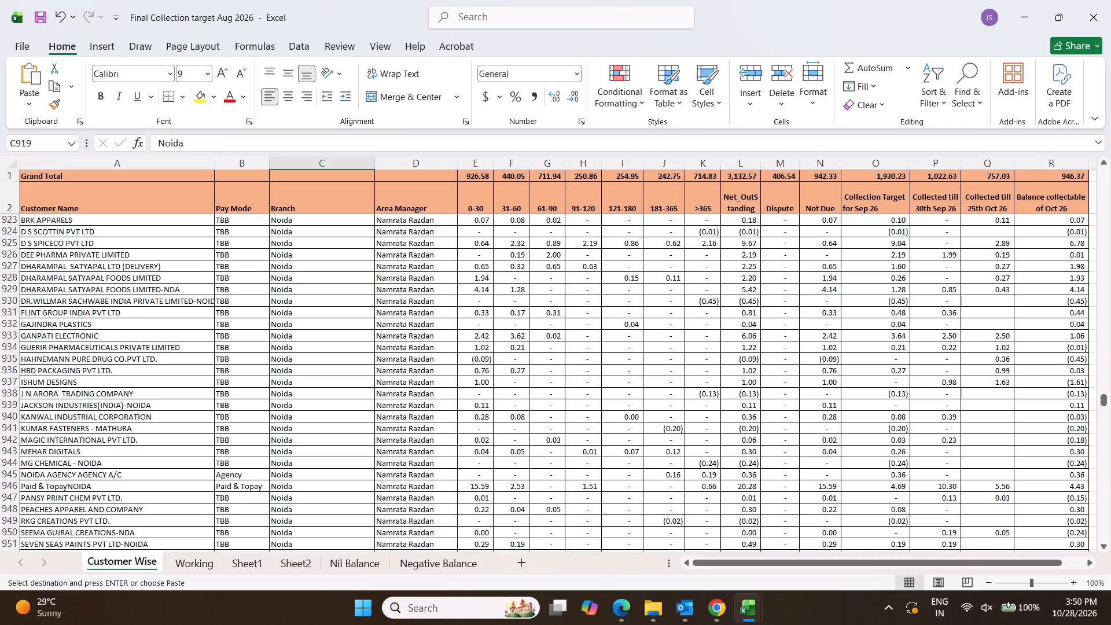
In the collection report, fill Paid & Topay down from row 4040 into Category and Category-2 of rows 4041 and 4042.
{"action": "key", "text": "alt+Tab"}
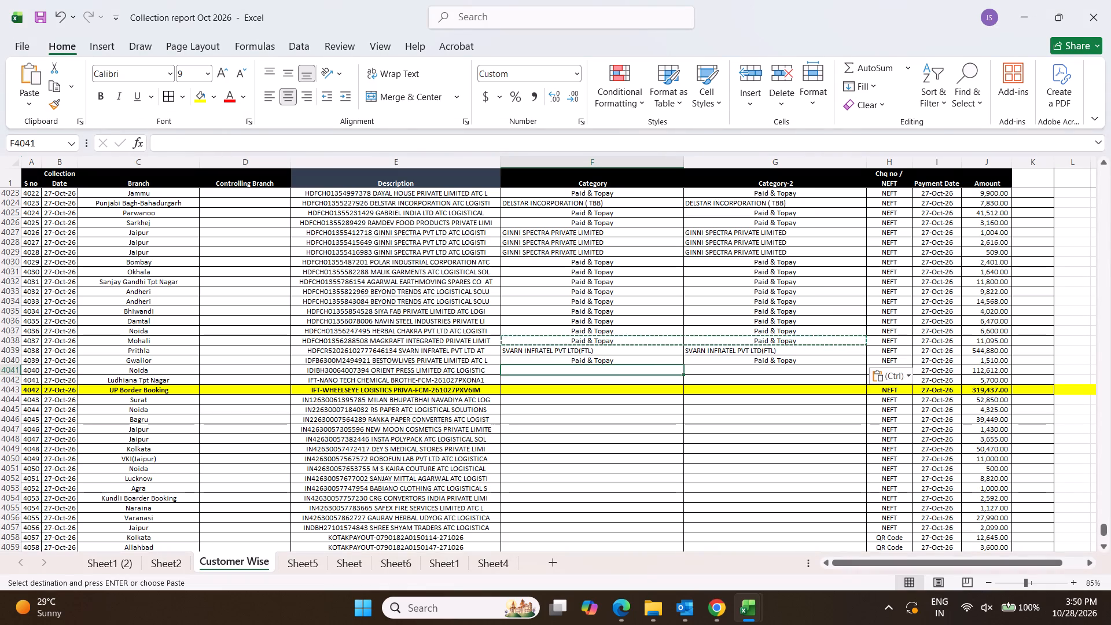
{"action": "left_click_drag", "start_coordinate": [616, 371], "coordinate": [627, 370]}
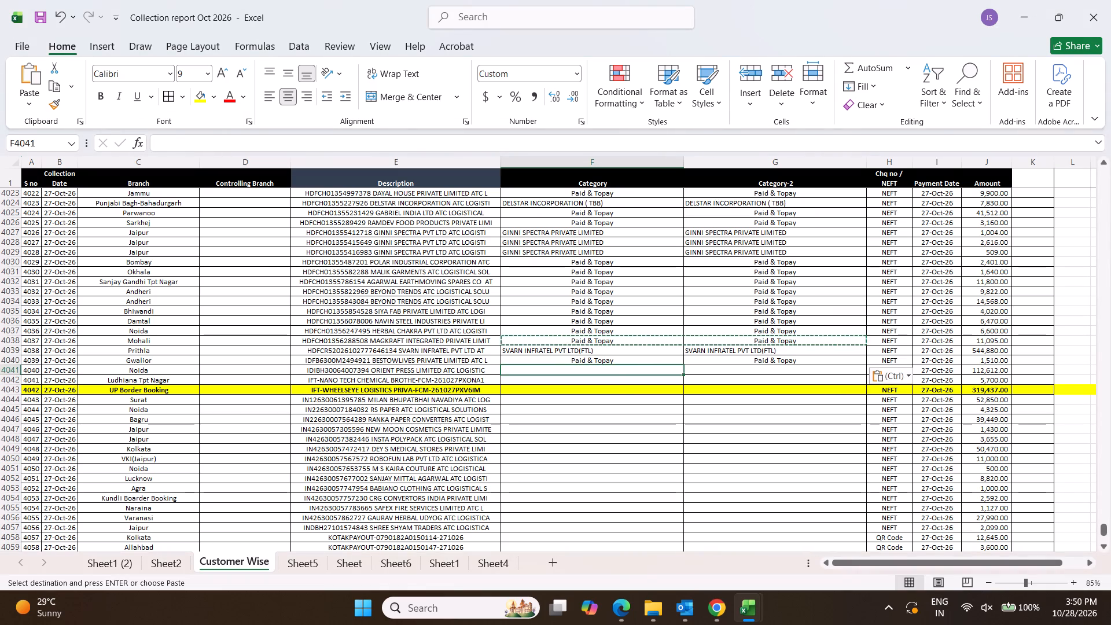
{"action": "left_click_drag", "start_coordinate": [627, 370], "coordinate": [731, 372]}
{"action": "key", "text": "ctrl+d"}
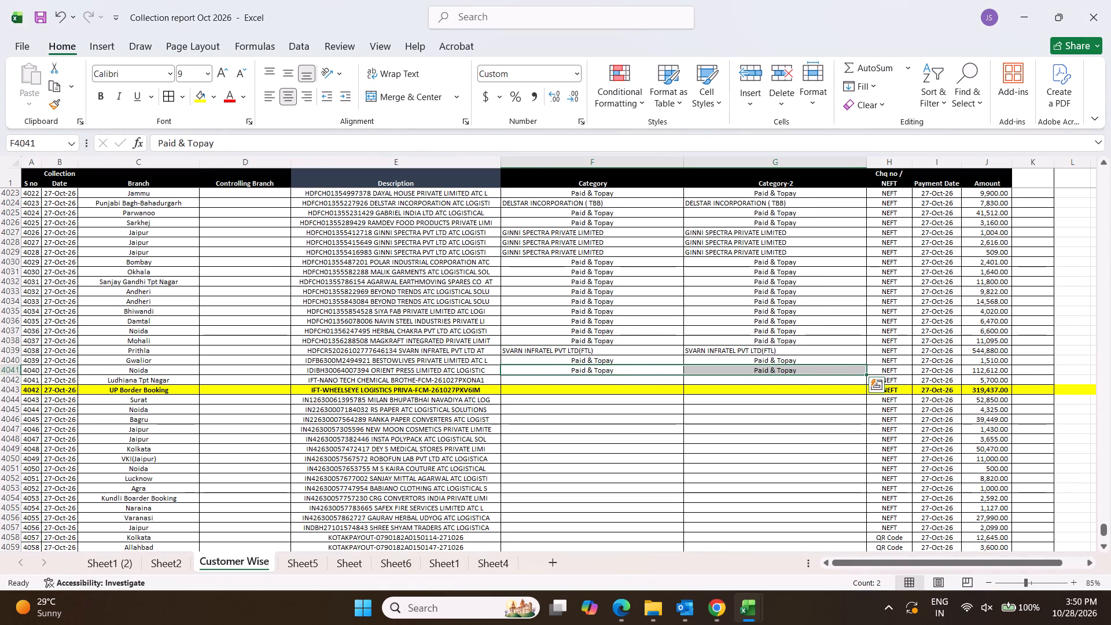
{"action": "left_click", "coordinate": [334, 383]}
{"action": "left_click_drag", "start_coordinate": [594, 377], "coordinate": [709, 377]}
{"action": "key", "text": "ctrl+d"}
Find "up border" in the target workbook and copy that branch's WHEELSEYE LOGISTICS PRIVATE LIMITED into Category and Category-2 of row 4043.
{"action": "key", "text": "alt+Tab"}
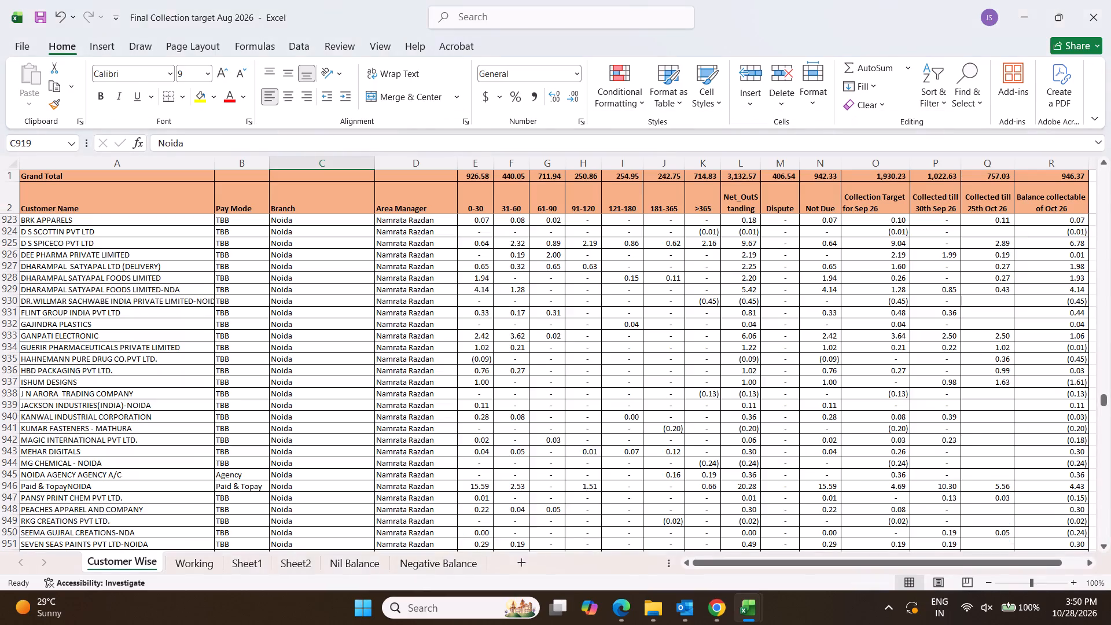
{"action": "key", "text": "ctrl+f"}
{"action": "type", "text": "up border"}
{"action": "key", "text": "Return"}
{"action": "key", "text": "Escape"}
{"action": "scroll", "coordinate": [382, 461], "scroll_direction": "down", "scroll_amount": 5}
{"action": "scroll", "coordinate": [285, 448], "scroll_direction": "down", "scroll_amount": 14}
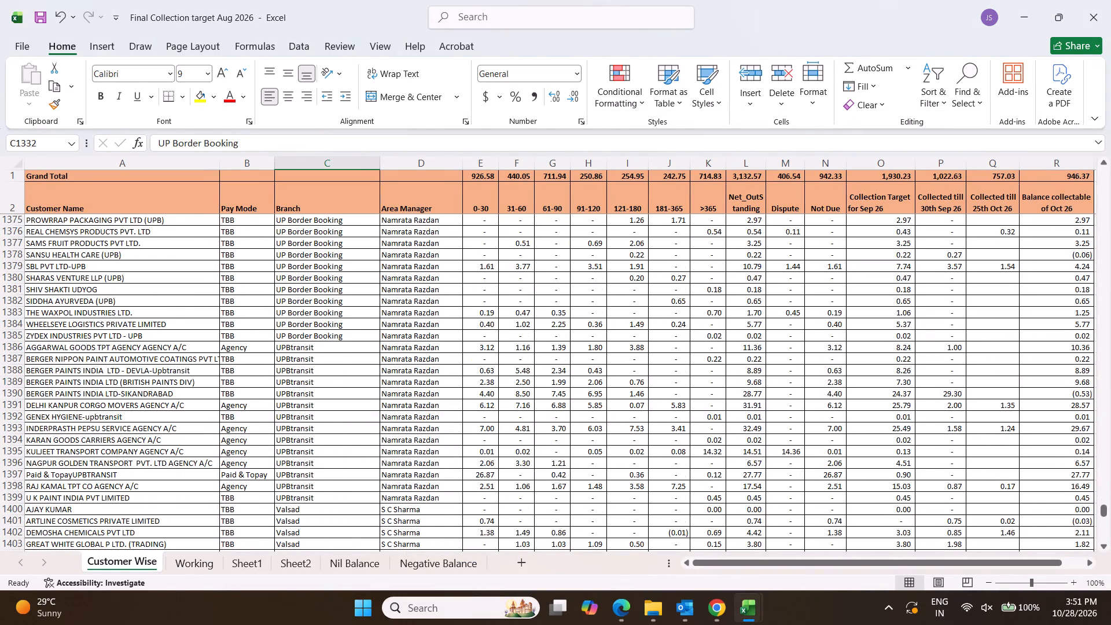
{"action": "left_click", "coordinate": [70, 326]}
{"action": "key", "text": "ctrl+c"}
{"action": "key", "text": "alt+Tab"}
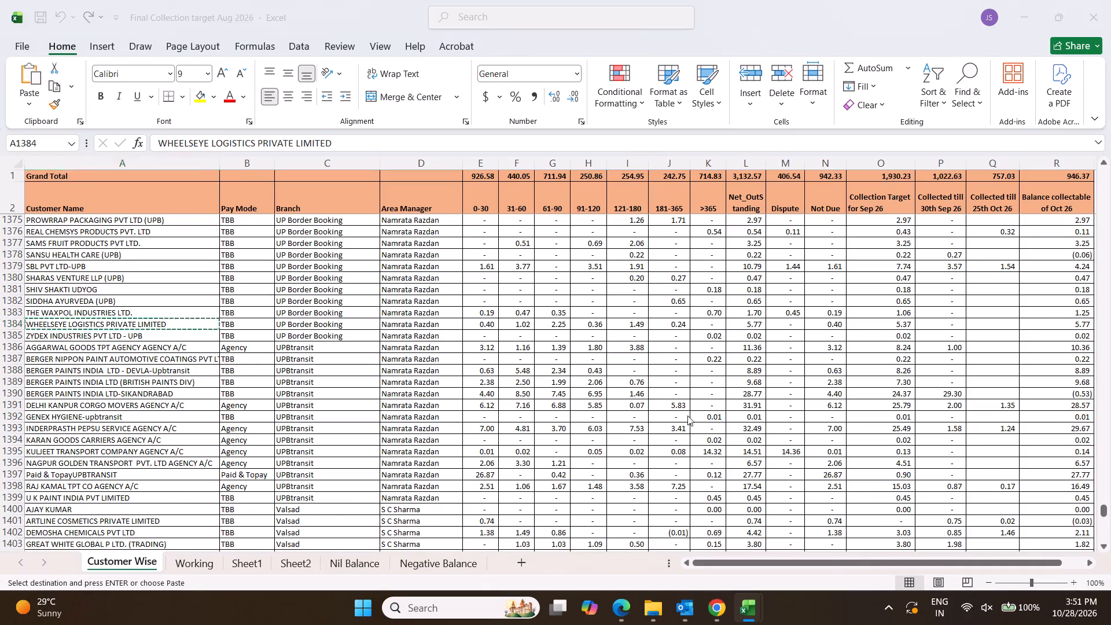
{"action": "left_click_drag", "start_coordinate": [572, 391], "coordinate": [745, 387]}
{"action": "key", "text": "ctrl+v"}
Copy Paid & Topay from row 4042 into Category and Category-2 of rows 4044 and 4045.
{"action": "scroll", "coordinate": [641, 438], "scroll_direction": "down", "scroll_amount": 5}
{"action": "left_click", "coordinate": [579, 312]}
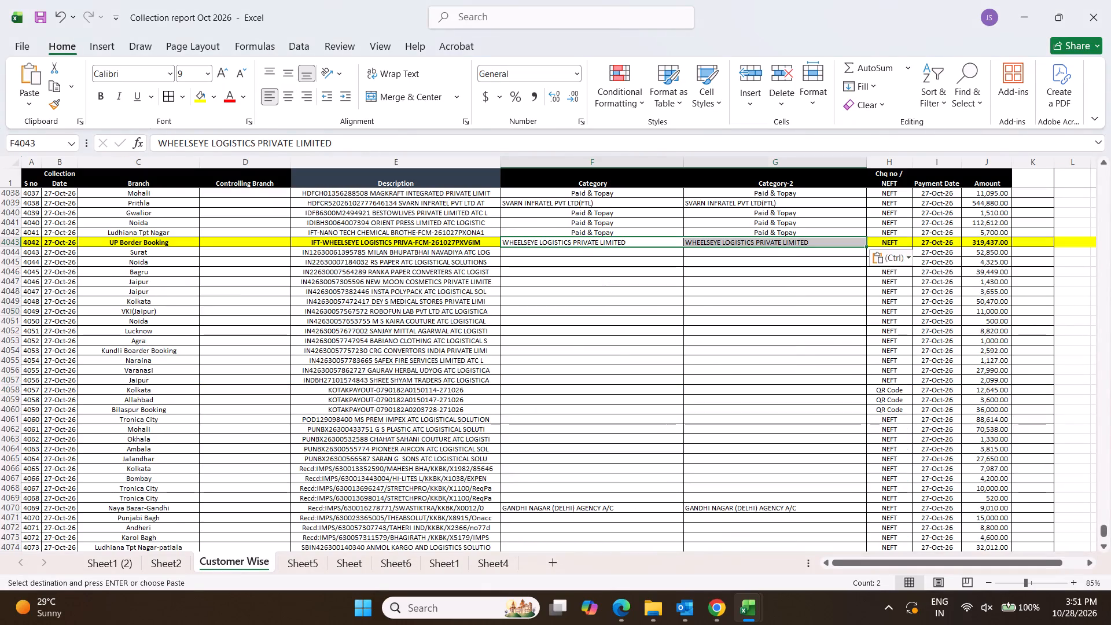
{"action": "key", "text": "Escape"}
{"action": "left_click_drag", "start_coordinate": [608, 232], "coordinate": [758, 236]}
{"action": "key", "text": "ctrl+c"}
{"action": "left_click", "coordinate": [569, 252]}
{"action": "key", "text": "ctrl+v"}
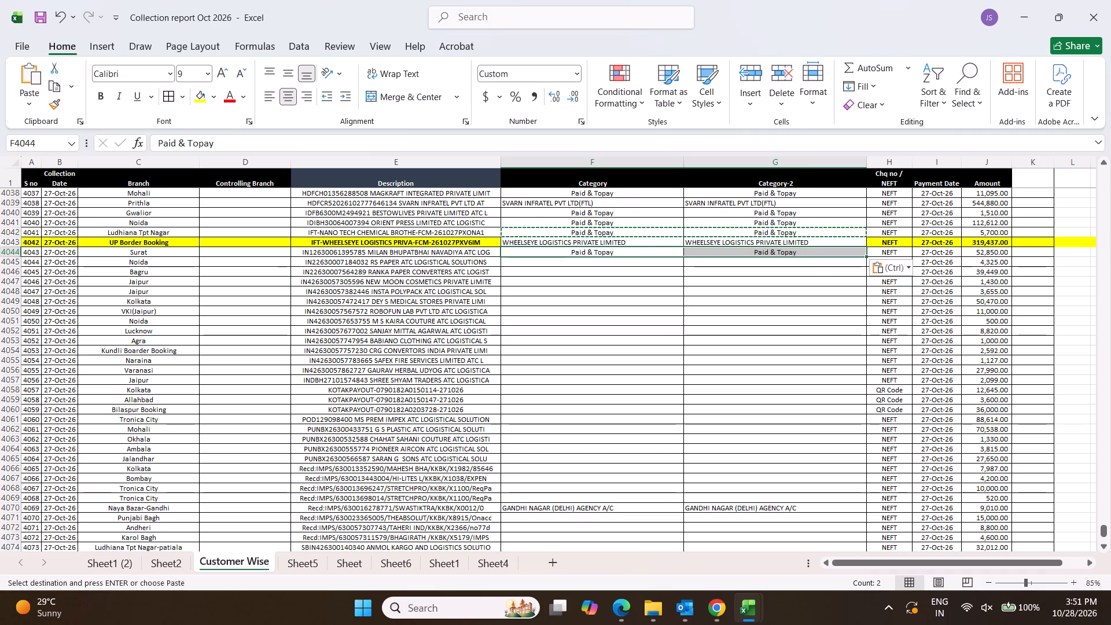
{"action": "left_click_drag", "start_coordinate": [574, 263], "coordinate": [713, 261]}
{"action": "key", "text": "ctrl+v"}
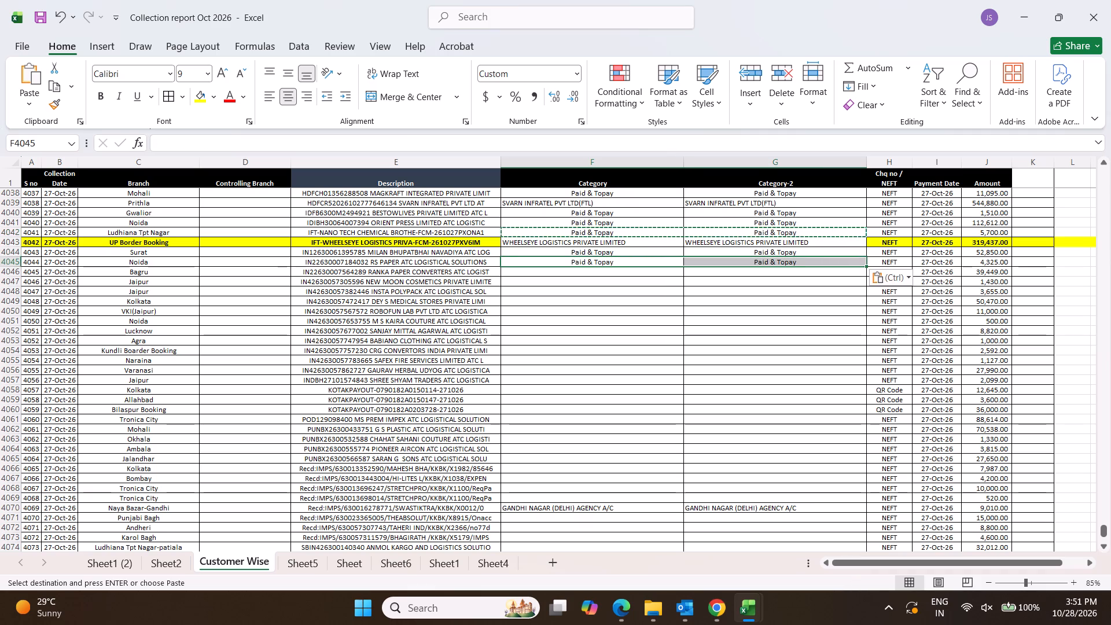
Find "ranka pap" in the target workbook and copy RANKA PAPER CONVERTERS into Category and Category-2 of row 4046.
{"action": "left_click", "coordinate": [563, 357]}
{"action": "key", "text": "alt+Tab"}
{"action": "key", "text": "ctrl+f"}
{"action": "type", "text": "ranka pap"}
{"action": "key", "text": "Return"}
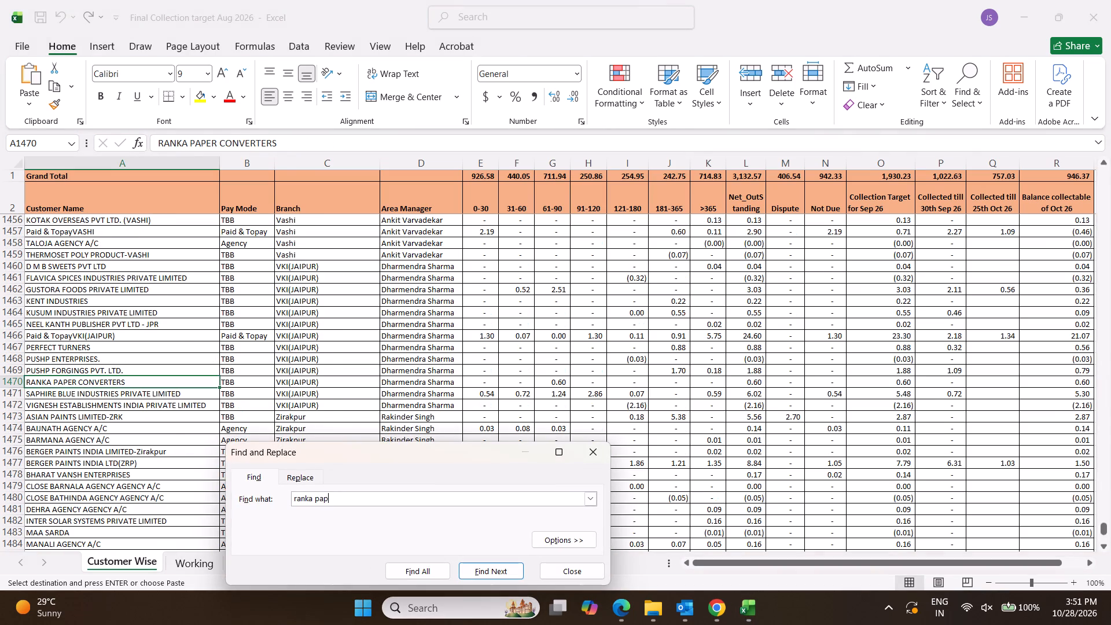
{"action": "key", "text": "Return"}
{"action": "key", "text": "Escape"}
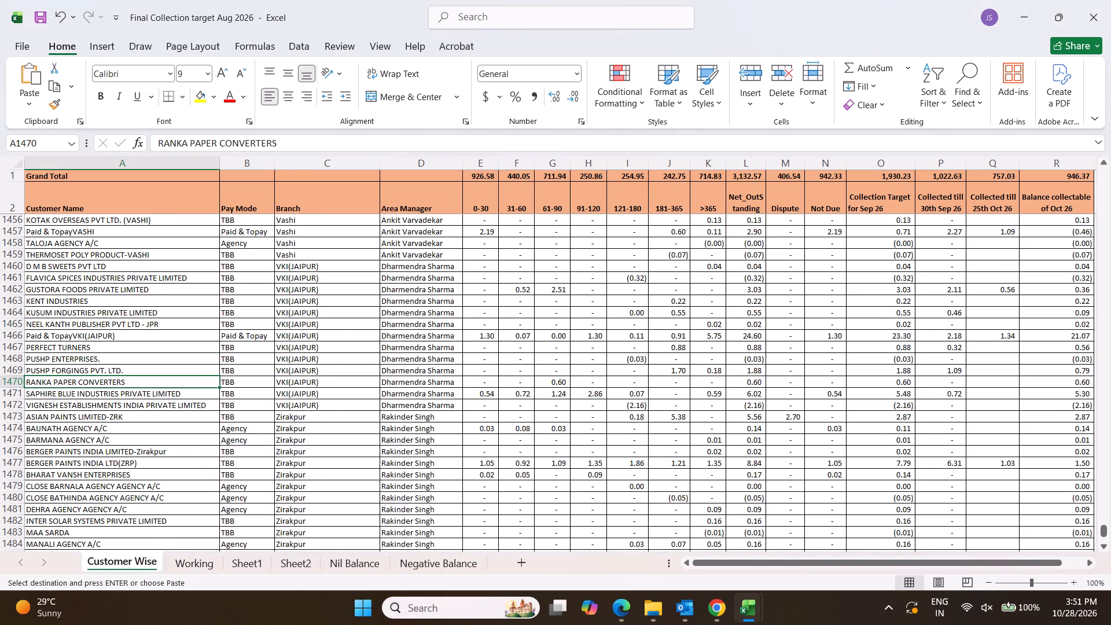
{"action": "key", "text": "ctrl+c"}
{"action": "key", "text": "alt+Tab"}
{"action": "key", "text": "ctrl+Up"}
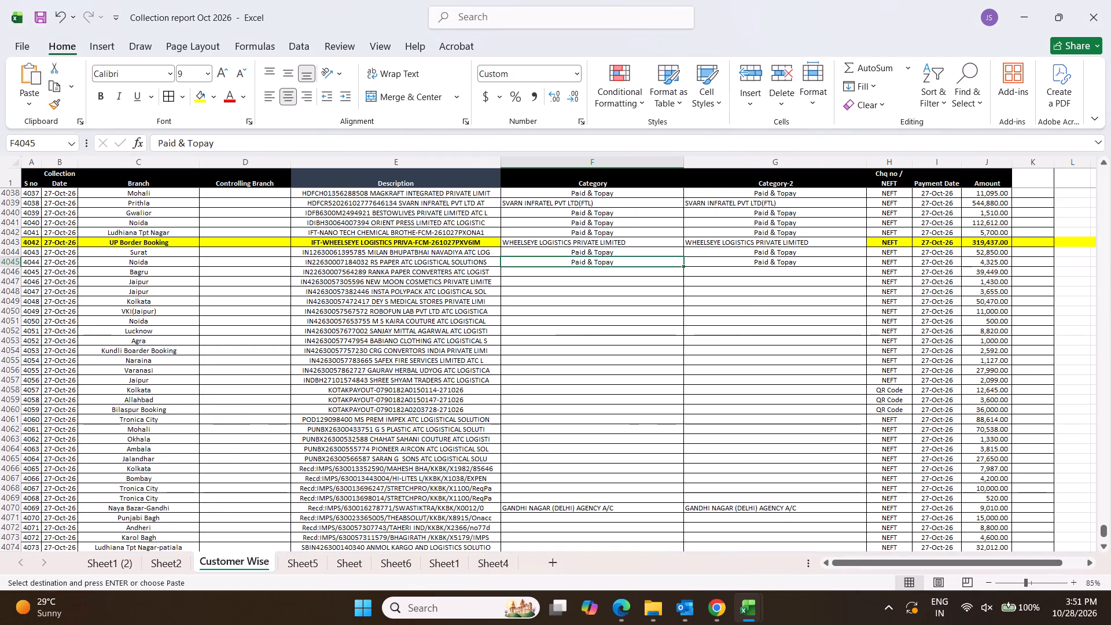
{"action": "key", "text": "Down"}
{"action": "key", "text": "shift+Right"}
{"action": "key", "text": "ctrl+v"}
{"action": "key", "text": "Down"}
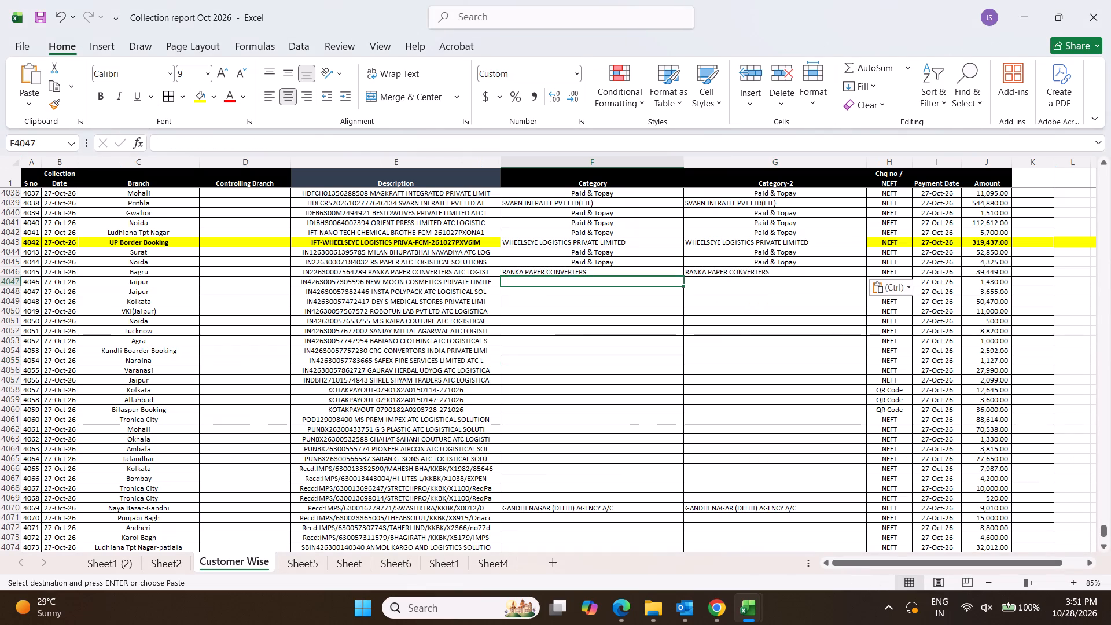
Copy Paid & Topay from row 4045 into Category and Category-2 of rows 4047 and 4048.
{"action": "key", "text": "Up"}
{"action": "key", "text": "Up"}
{"action": "key", "text": "shift+Right"}
{"action": "key", "text": "ctrl+c"}
{"action": "key", "text": "Down"}
{"action": "key", "text": "Down"}
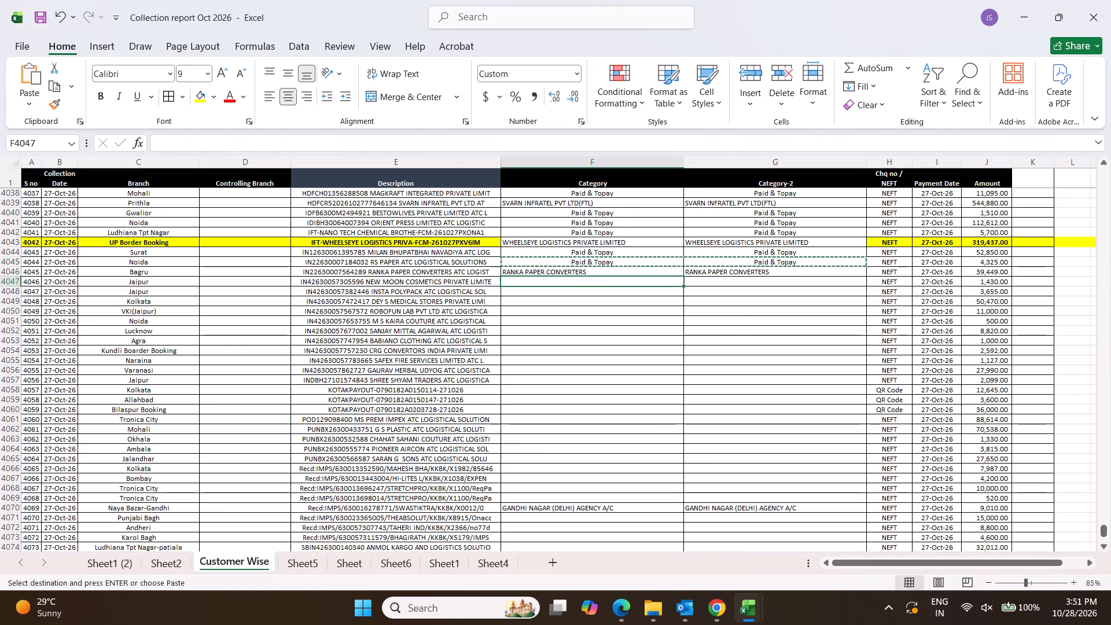
{"action": "key", "text": "ctrl+v"}
{"action": "key", "text": "Down"}
{"action": "key", "text": "ctrl+v"}
{"action": "key", "text": "Down"}
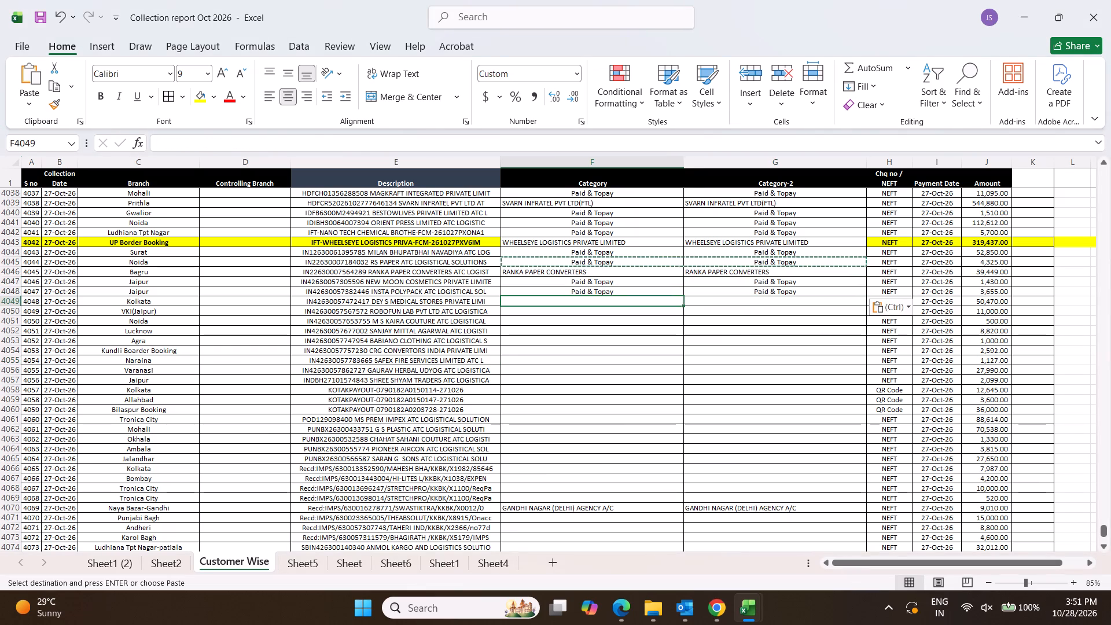
Find "dey's" in the target workbook and copy DEYS MEDICAL STORES PVT. LTD. into Category and Category-2 of row 4049.
{"action": "key", "text": "alt+Tab"}
{"action": "key", "text": "ctrl+f"}
{"action": "type", "text": "dey"}
{"action": "type", "text": "'s"}
{"action": "key", "text": "Return"}
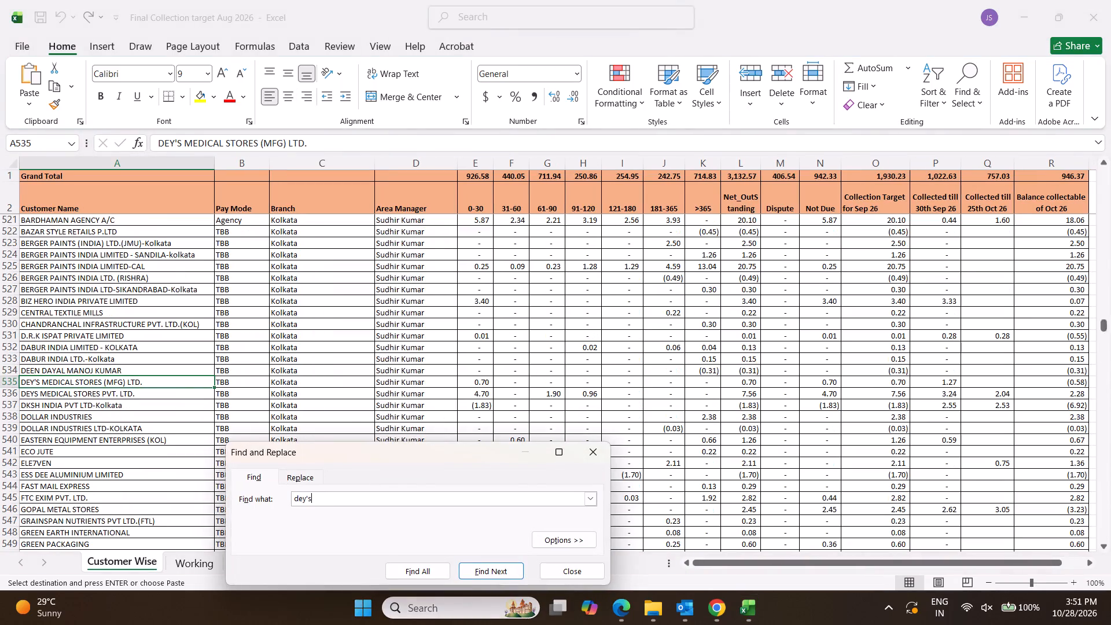
{"action": "key", "text": "Escape"}
{"action": "key", "text": "Down"}
{"action": "key", "text": "ctrl+c"}
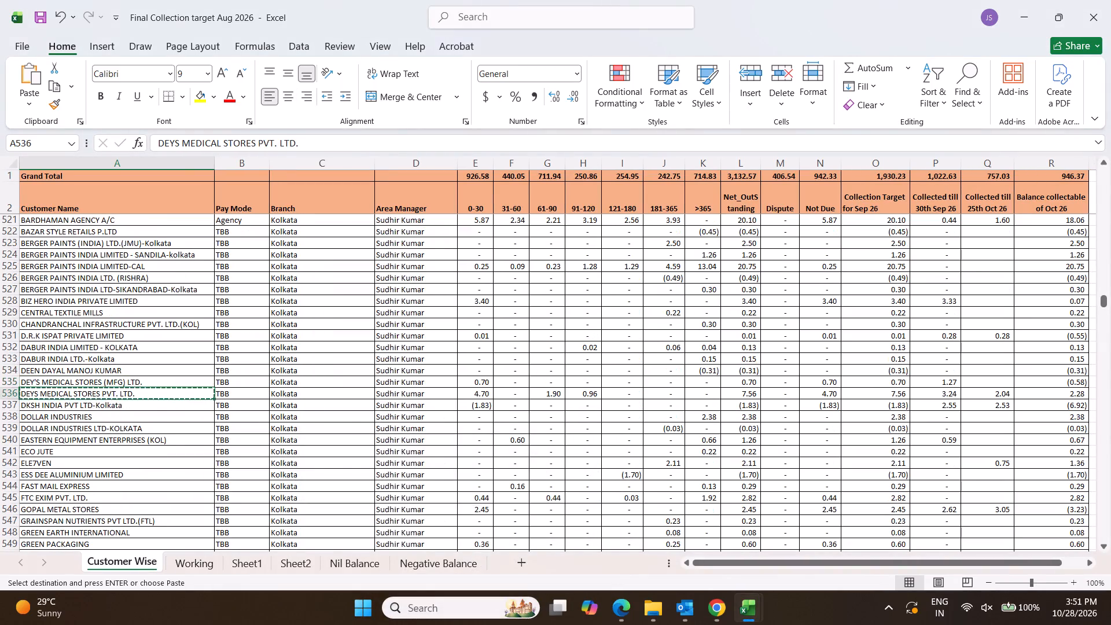
{"action": "key", "text": "alt+Tab"}
{"action": "key", "text": "shift+Right"}
{"action": "key", "text": "ctrl+v"}
{"action": "key", "text": "Down"}
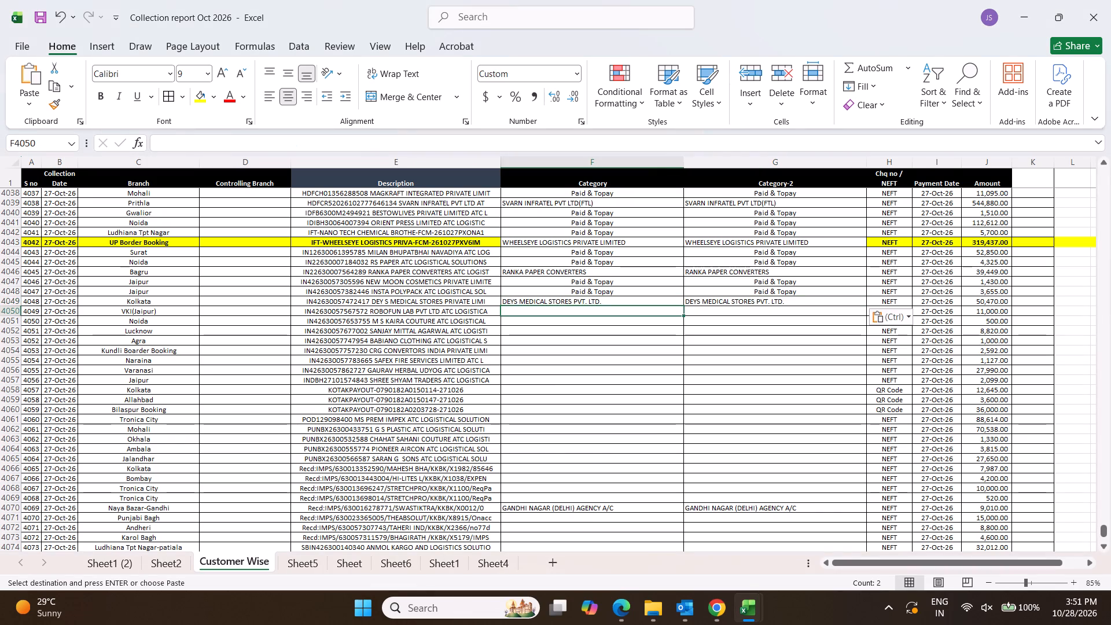
Copy Paid & Topay from row 4048 into Category and Category-2 of rows 4050 to 4054.
{"action": "key", "text": "Up"}
{"action": "key", "text": "Up"}
{"action": "key", "text": "shift+Right"}
{"action": "key", "text": "ctrl+c"}
{"action": "key", "text": "Down"}
{"action": "key", "text": "Down"}
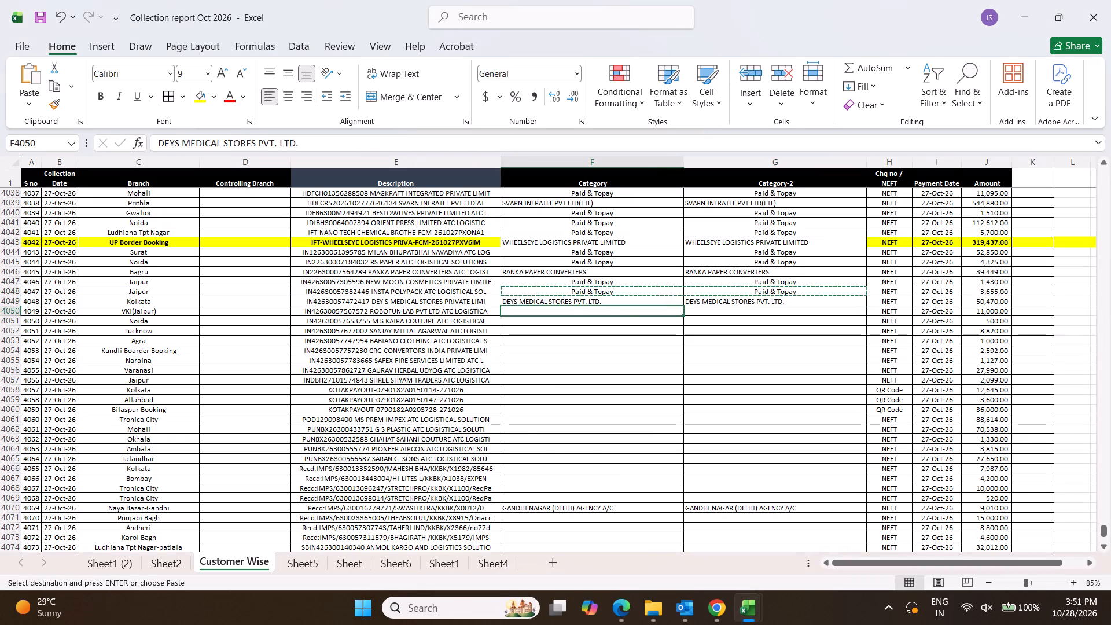
{"action": "key", "text": "ctrl+v"}
{"action": "key", "text": "Down"}
{"action": "key", "text": "shift+Right"}
{"action": "key", "text": "ctrl+v"}
{"action": "key", "text": "Down"}
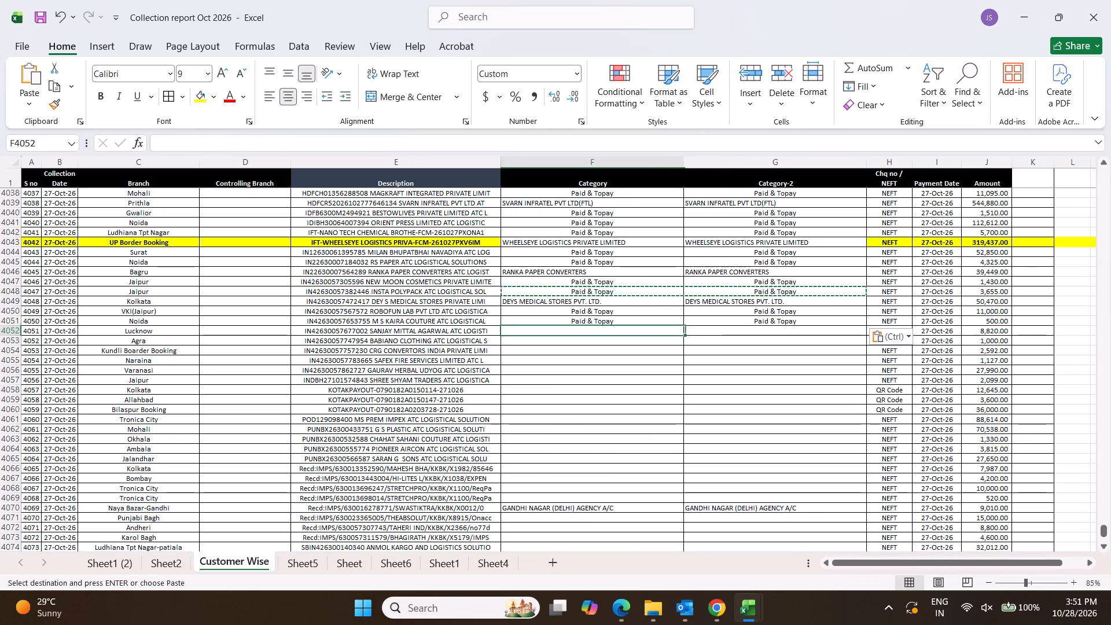
{"action": "key", "text": "shift+Right"}
{"action": "key", "text": "ctrl+v"}
{"action": "key", "text": "Down"}
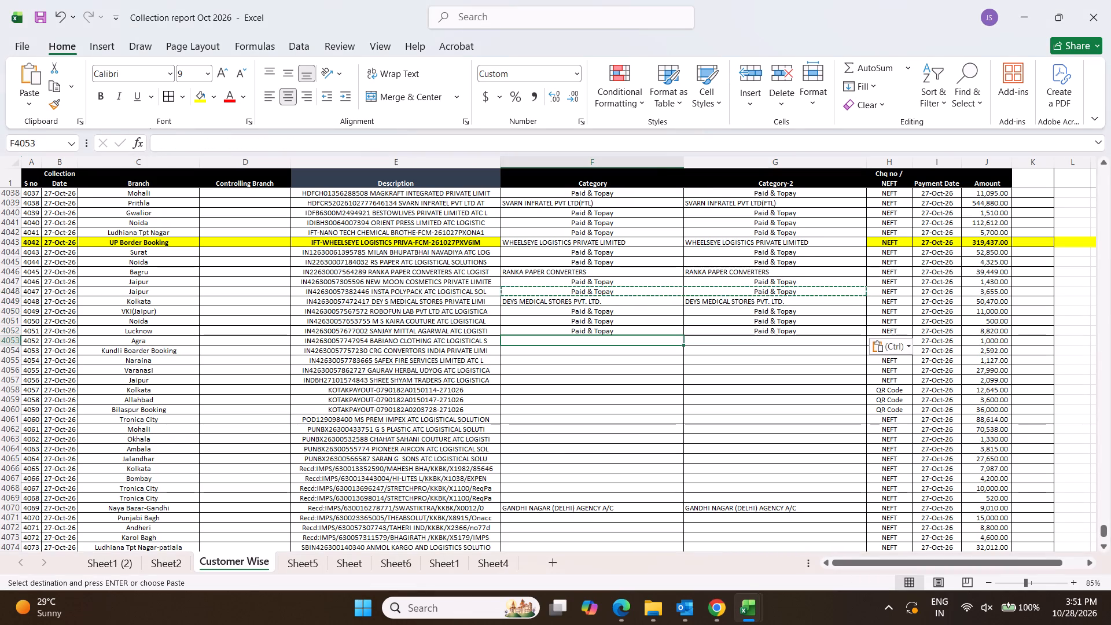
{"action": "key", "text": "shift+Right"}
{"action": "key", "text": "ctrl+v"}
{"action": "key", "text": "Down"}
{"action": "key", "text": "shift+Right"}
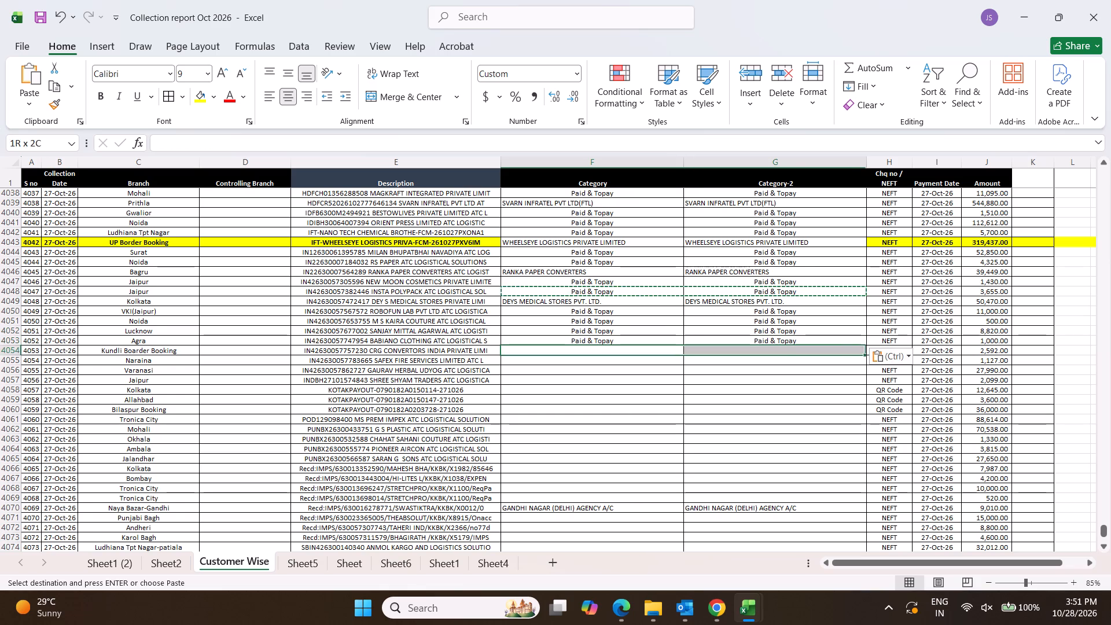
{"action": "key", "text": "ctrl+v"}
{"action": "key", "text": "Down"}
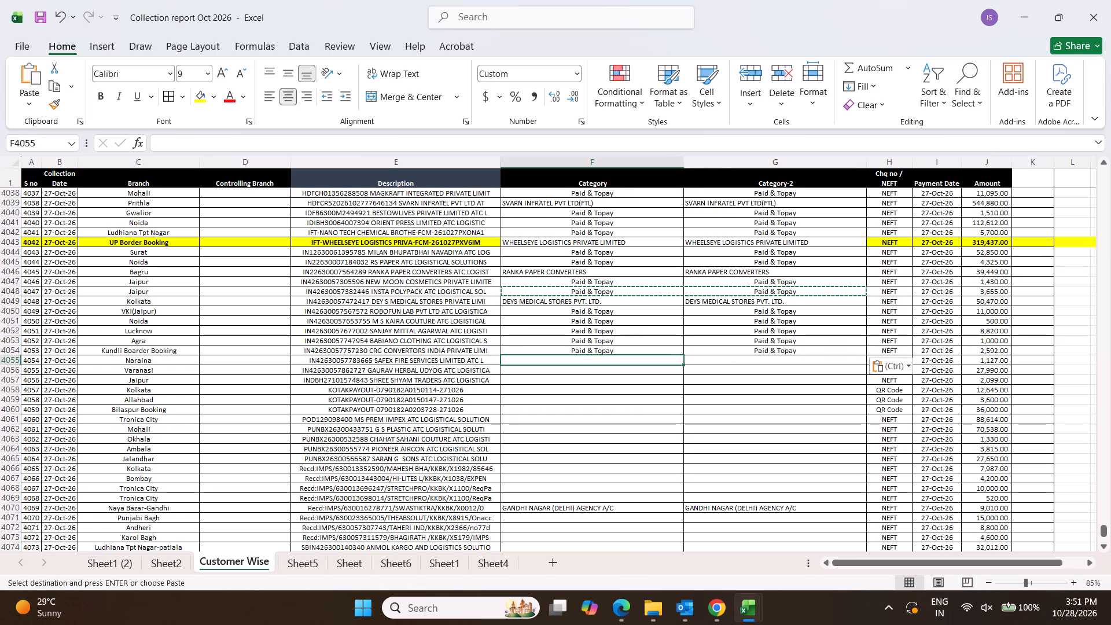
Search the target workbook for "safex fire".
{"action": "key", "text": "alt+Tab"}
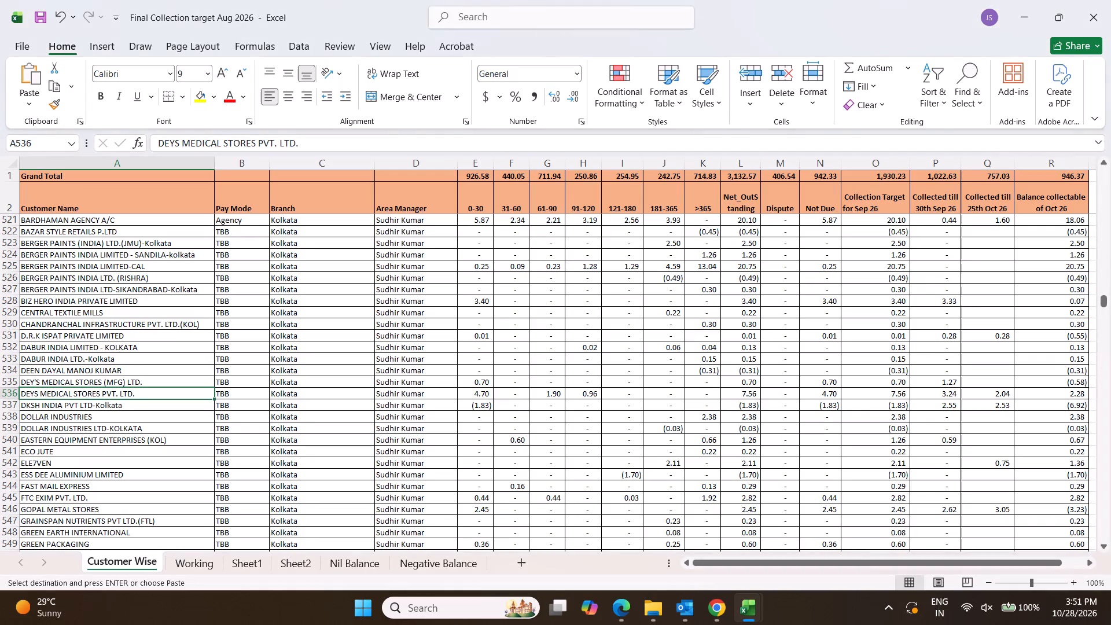
{"action": "key", "text": "ctrl+f"}
{"action": "type", "text": "safex fire"}
{"action": "key", "text": "Return"}
{"action": "key", "text": "Return"}
{"action": "key", "text": "Escape"}
{"action": "key", "text": "Escape"}
{"action": "key", "text": "Escape"}
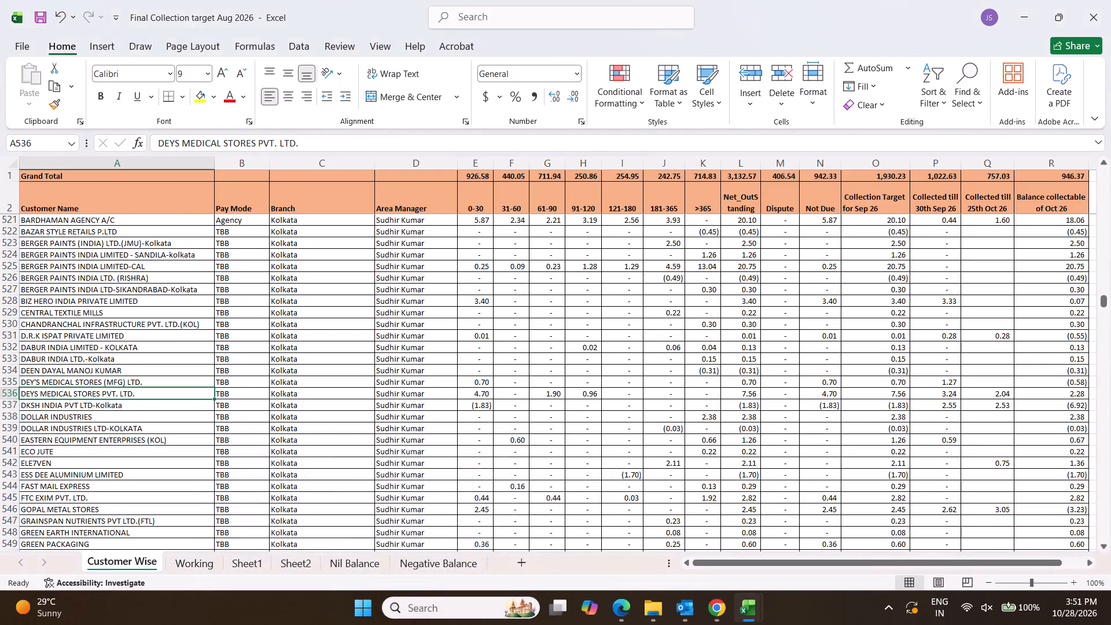
Fill Paid & Topay down from row 4054 into Category and Category-2 of rows 4055, 4056 and 4057 in the collection report.
{"action": "key", "text": "alt+Tab"}
{"action": "scroll", "coordinate": [580, 414], "scroll_direction": "down", "scroll_amount": 3}
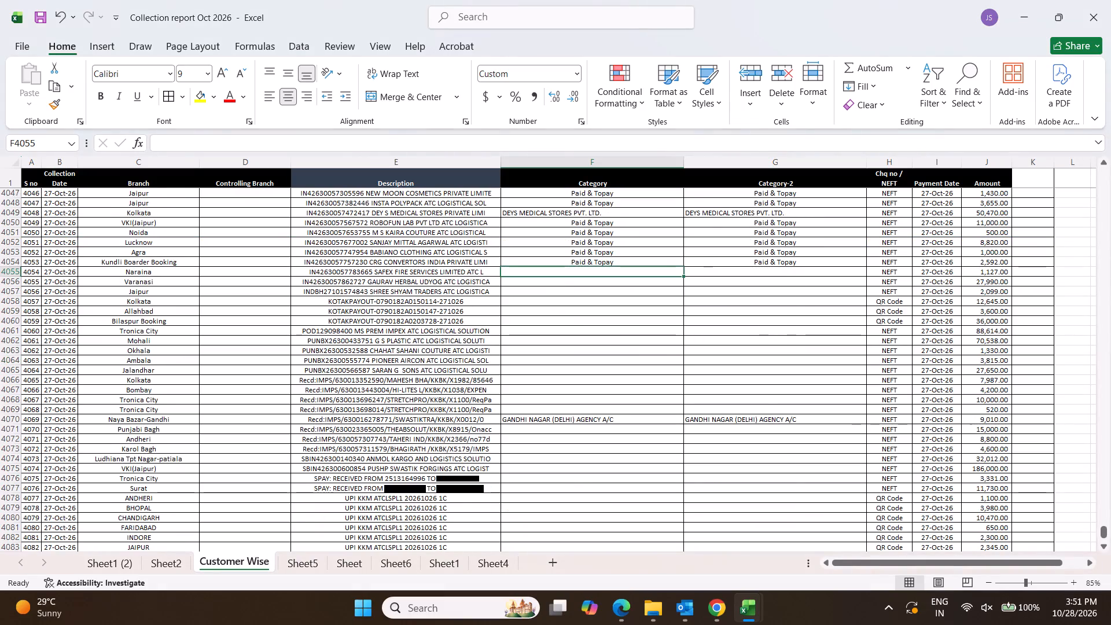
{"action": "key", "text": "shift+Right"}
{"action": "key", "text": "ctrl+d"}
{"action": "key", "text": "Down"}
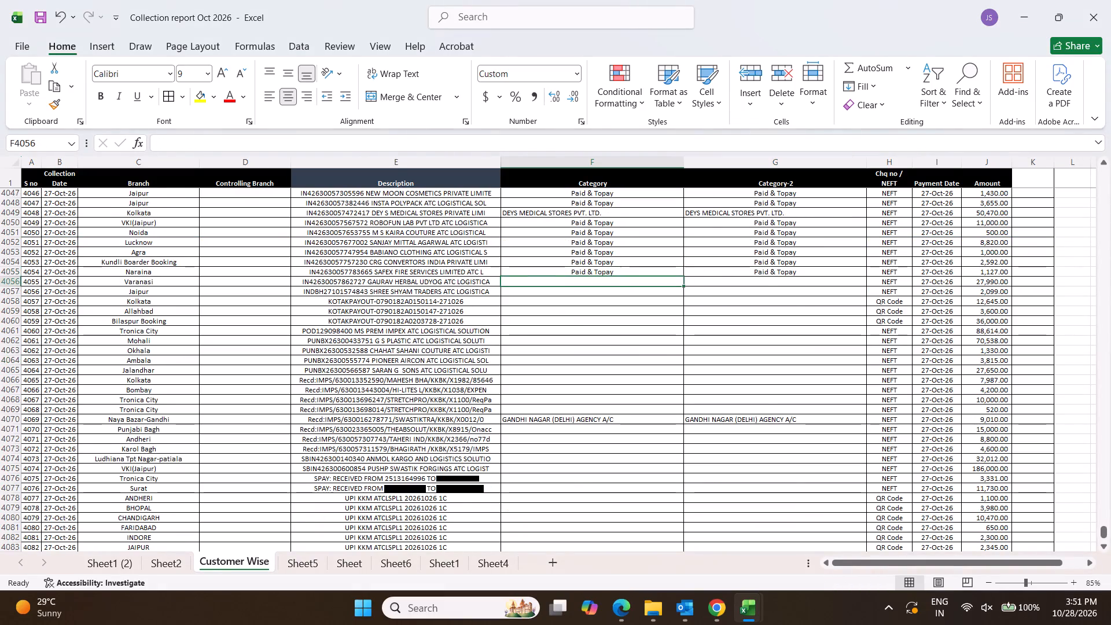
{"action": "key", "text": "shift+Right"}
{"action": "key", "text": "ctrl+d"}
{"action": "key", "text": "Down"}
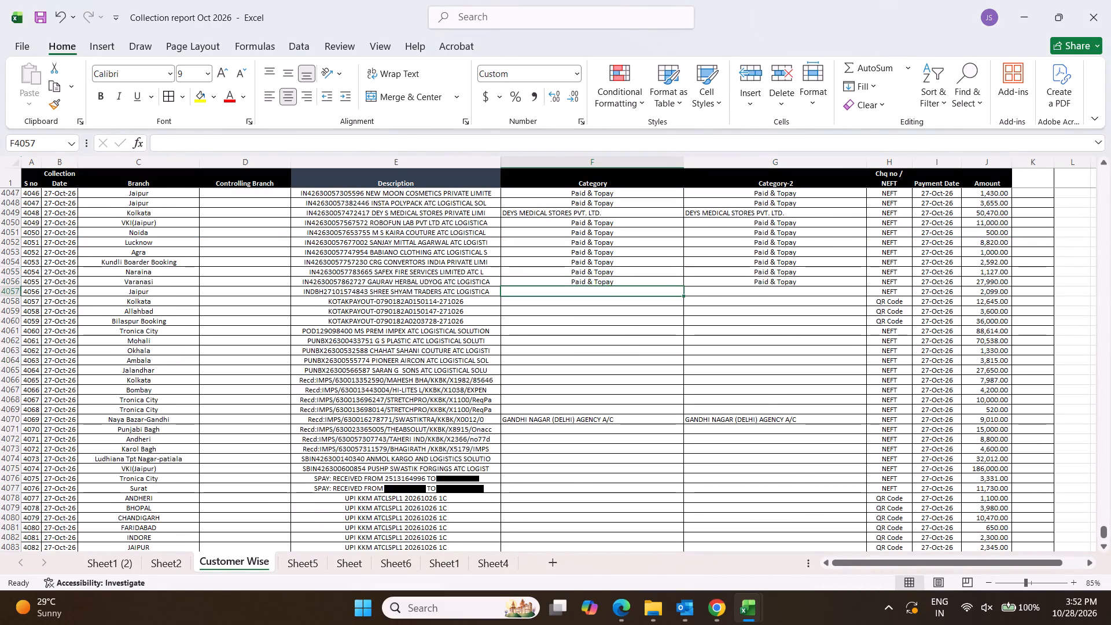
{"action": "key", "text": "shift+Right"}
{"action": "key", "text": "ctrl+d"}
{"action": "key", "text": "Down"}
Fill Paid & Topay down from row 4057 into Category and Category-2 of the three KOTAKPAYOUT rows, 4058 to 4060.
{"action": "key", "text": "Up"}
{"action": "key", "text": "shift+Right"}
{"action": "key", "text": "shift+Down"}
{"action": "key", "text": "shift+Down"}
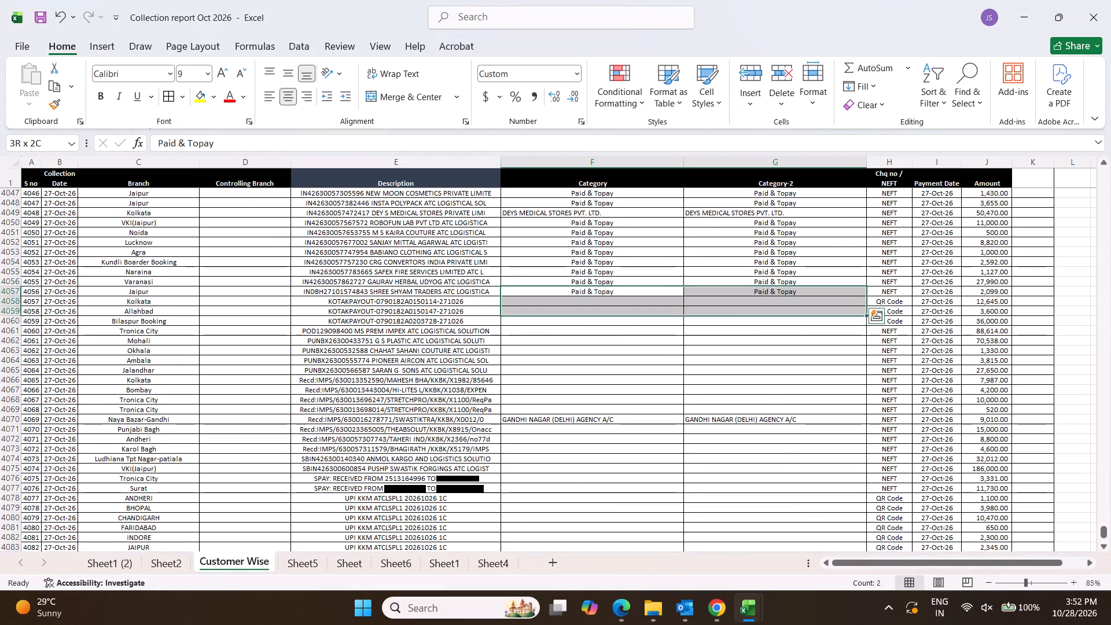
{"action": "key", "text": "shift+Down"}
{"action": "key", "text": "ctrl+d"}
{"action": "key", "text": "Down"}
{"action": "key", "text": "Down"}
{"action": "key", "text": "Down"}
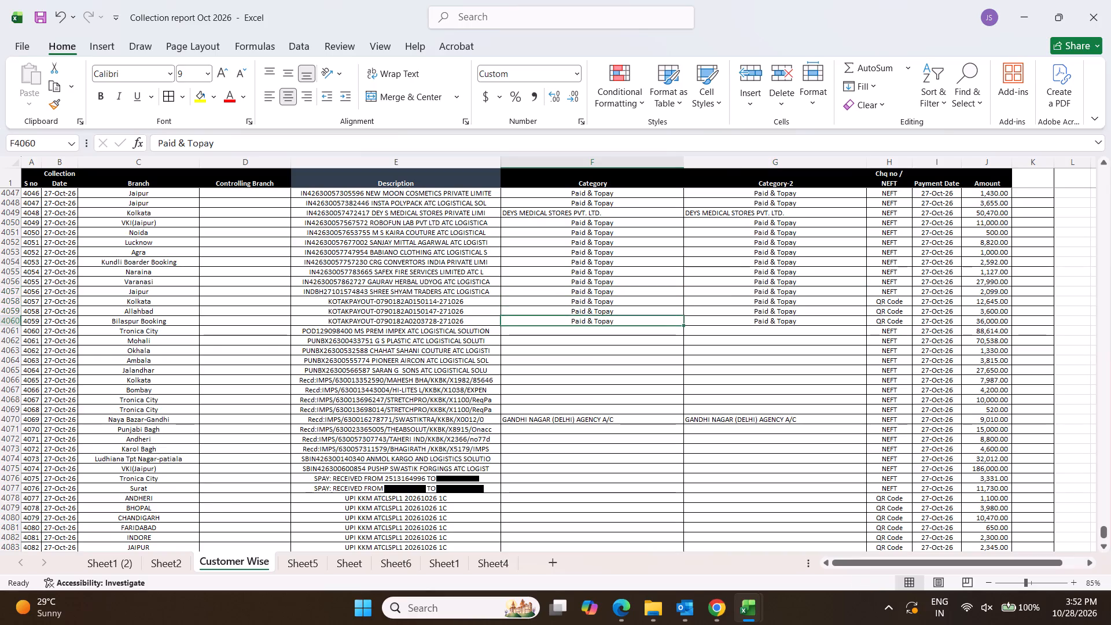
{"action": "key", "text": "Down"}
Open a new search in the target workbook for the customer in row 4061.
{"action": "key", "text": "alt+Tab"}
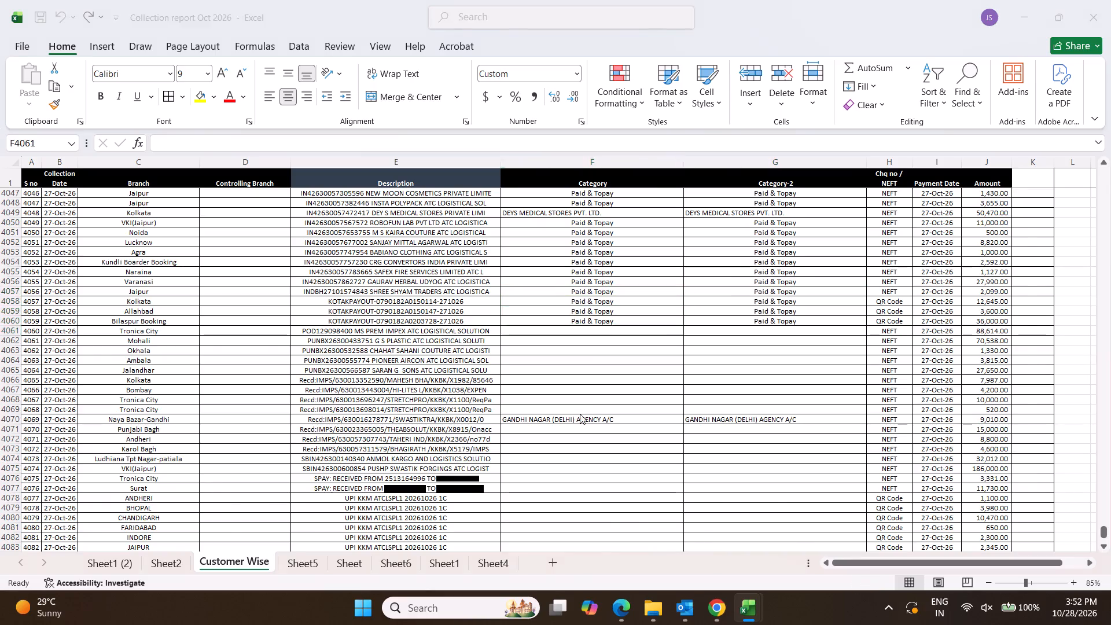
{"action": "key", "text": "ctrl+f"}
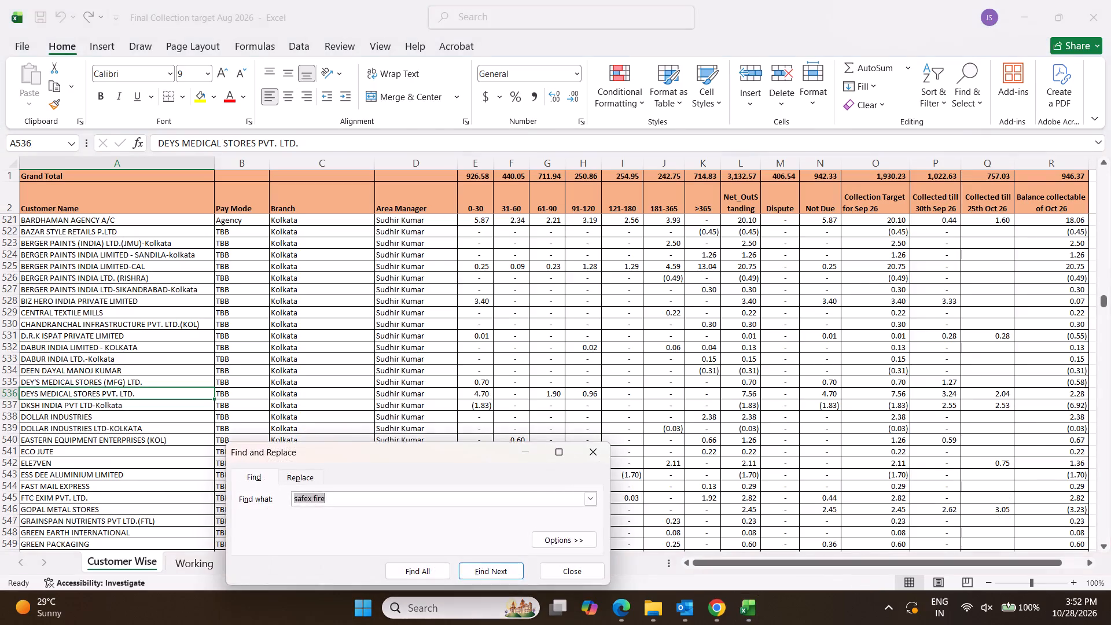